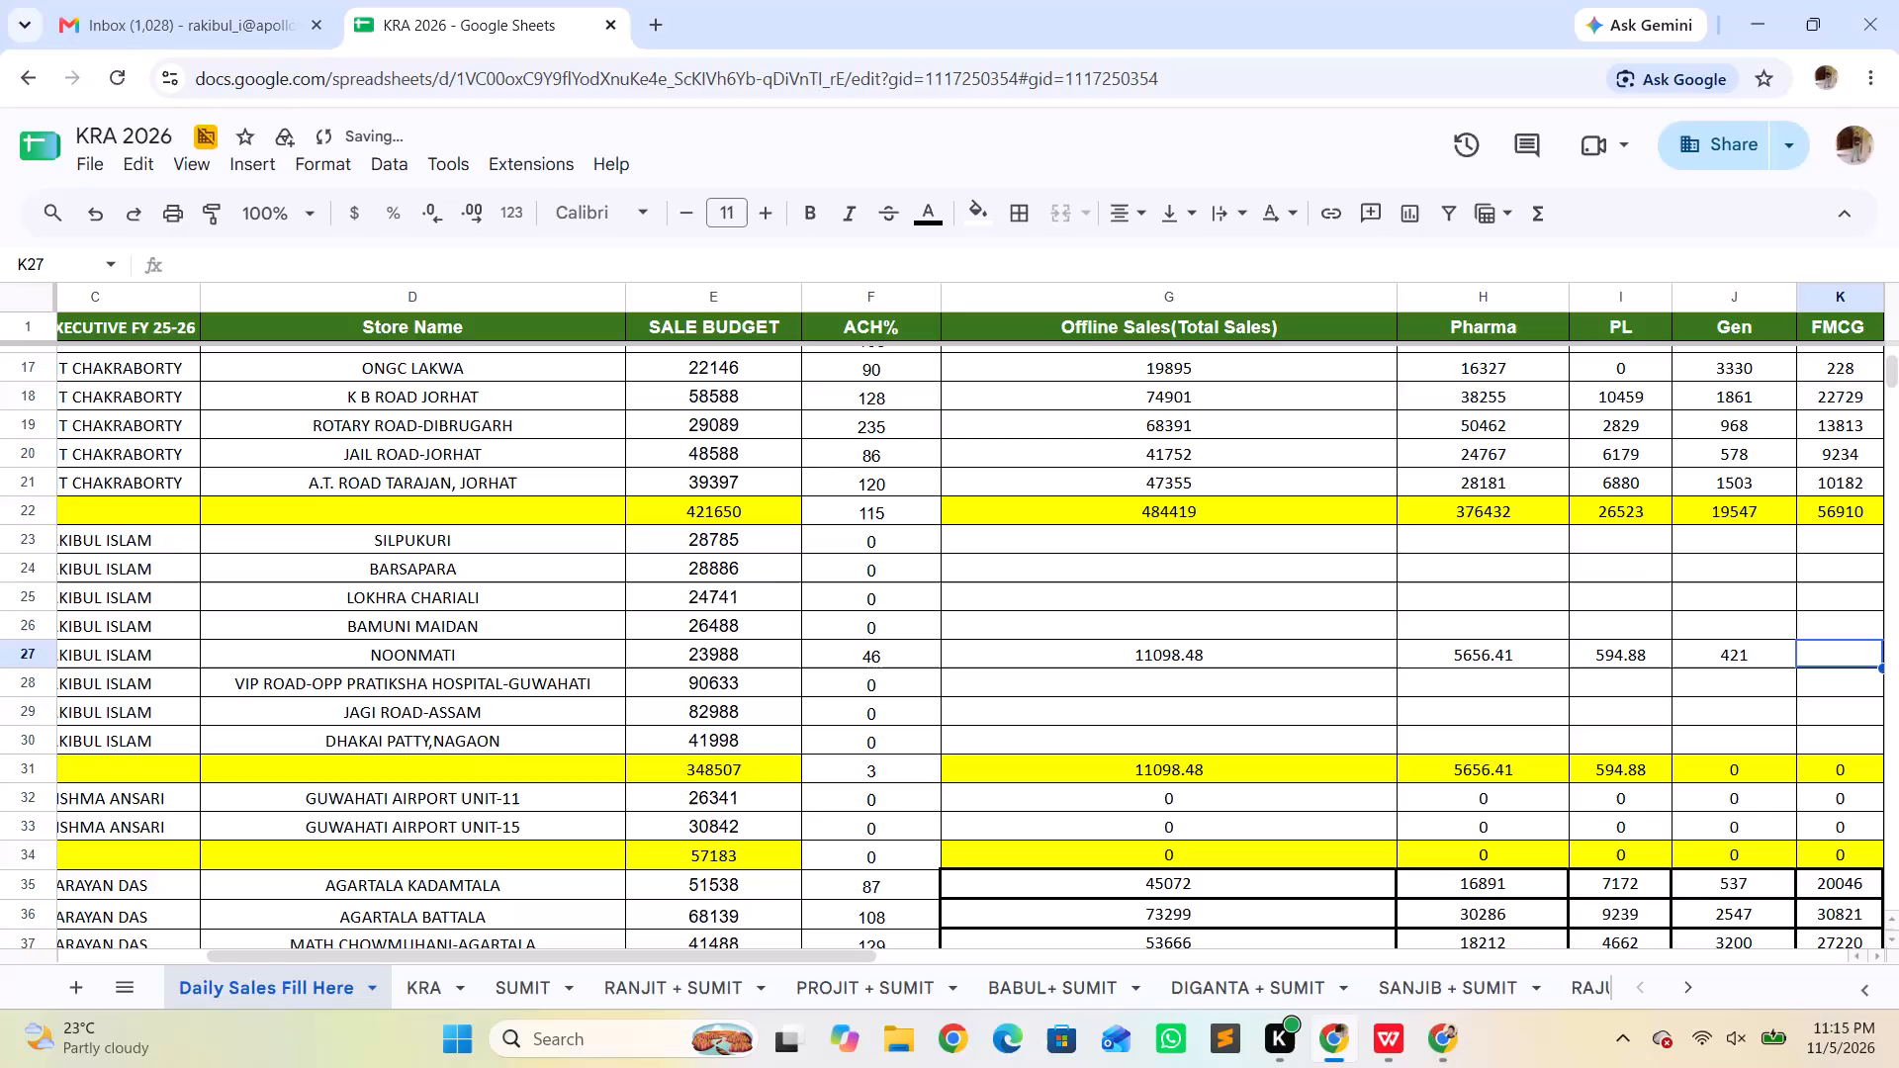
# In the NOONMATI row, enter FMCG 4173, Sur 119.36, and 0 for ONE CARD, HD Bill and HD BILL VALUE.
pyautogui.write('4173')
pyautogui.press('Right')
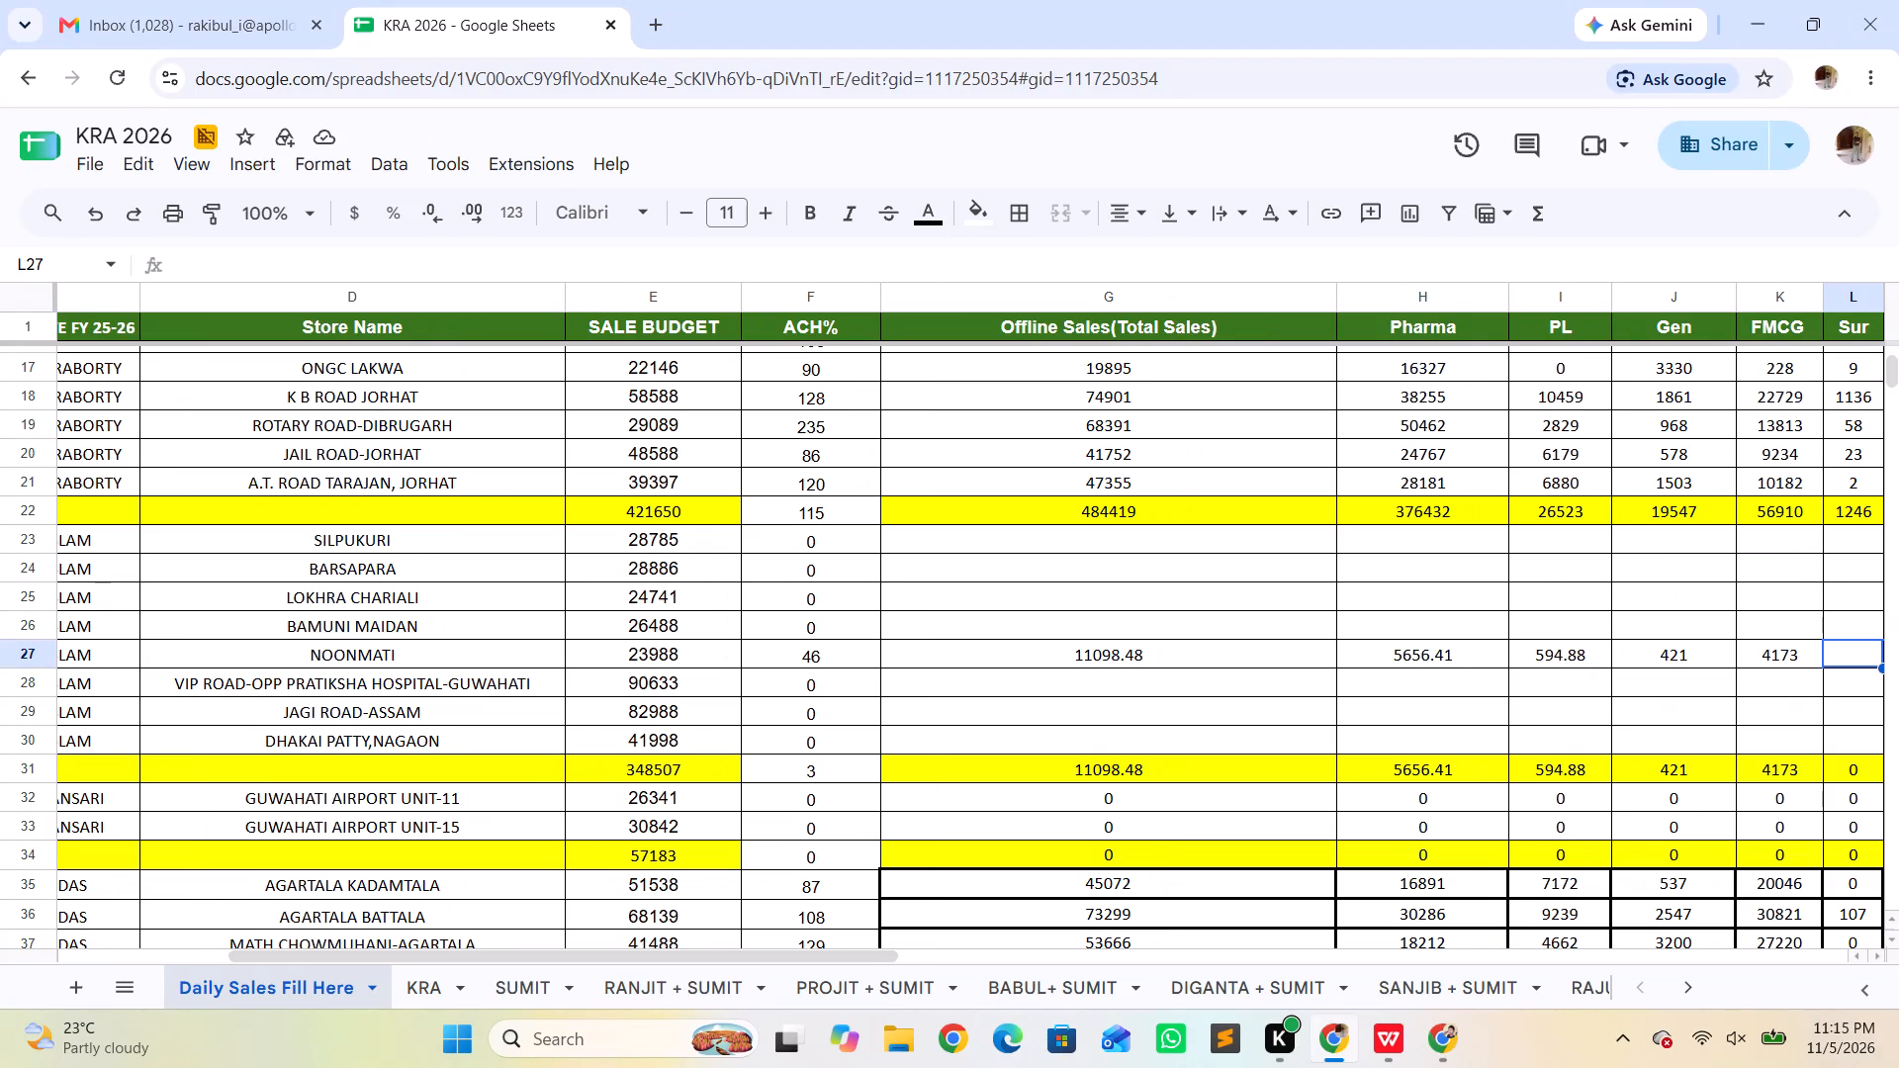
pyautogui.write('119.36')
pyautogui.press('Right')
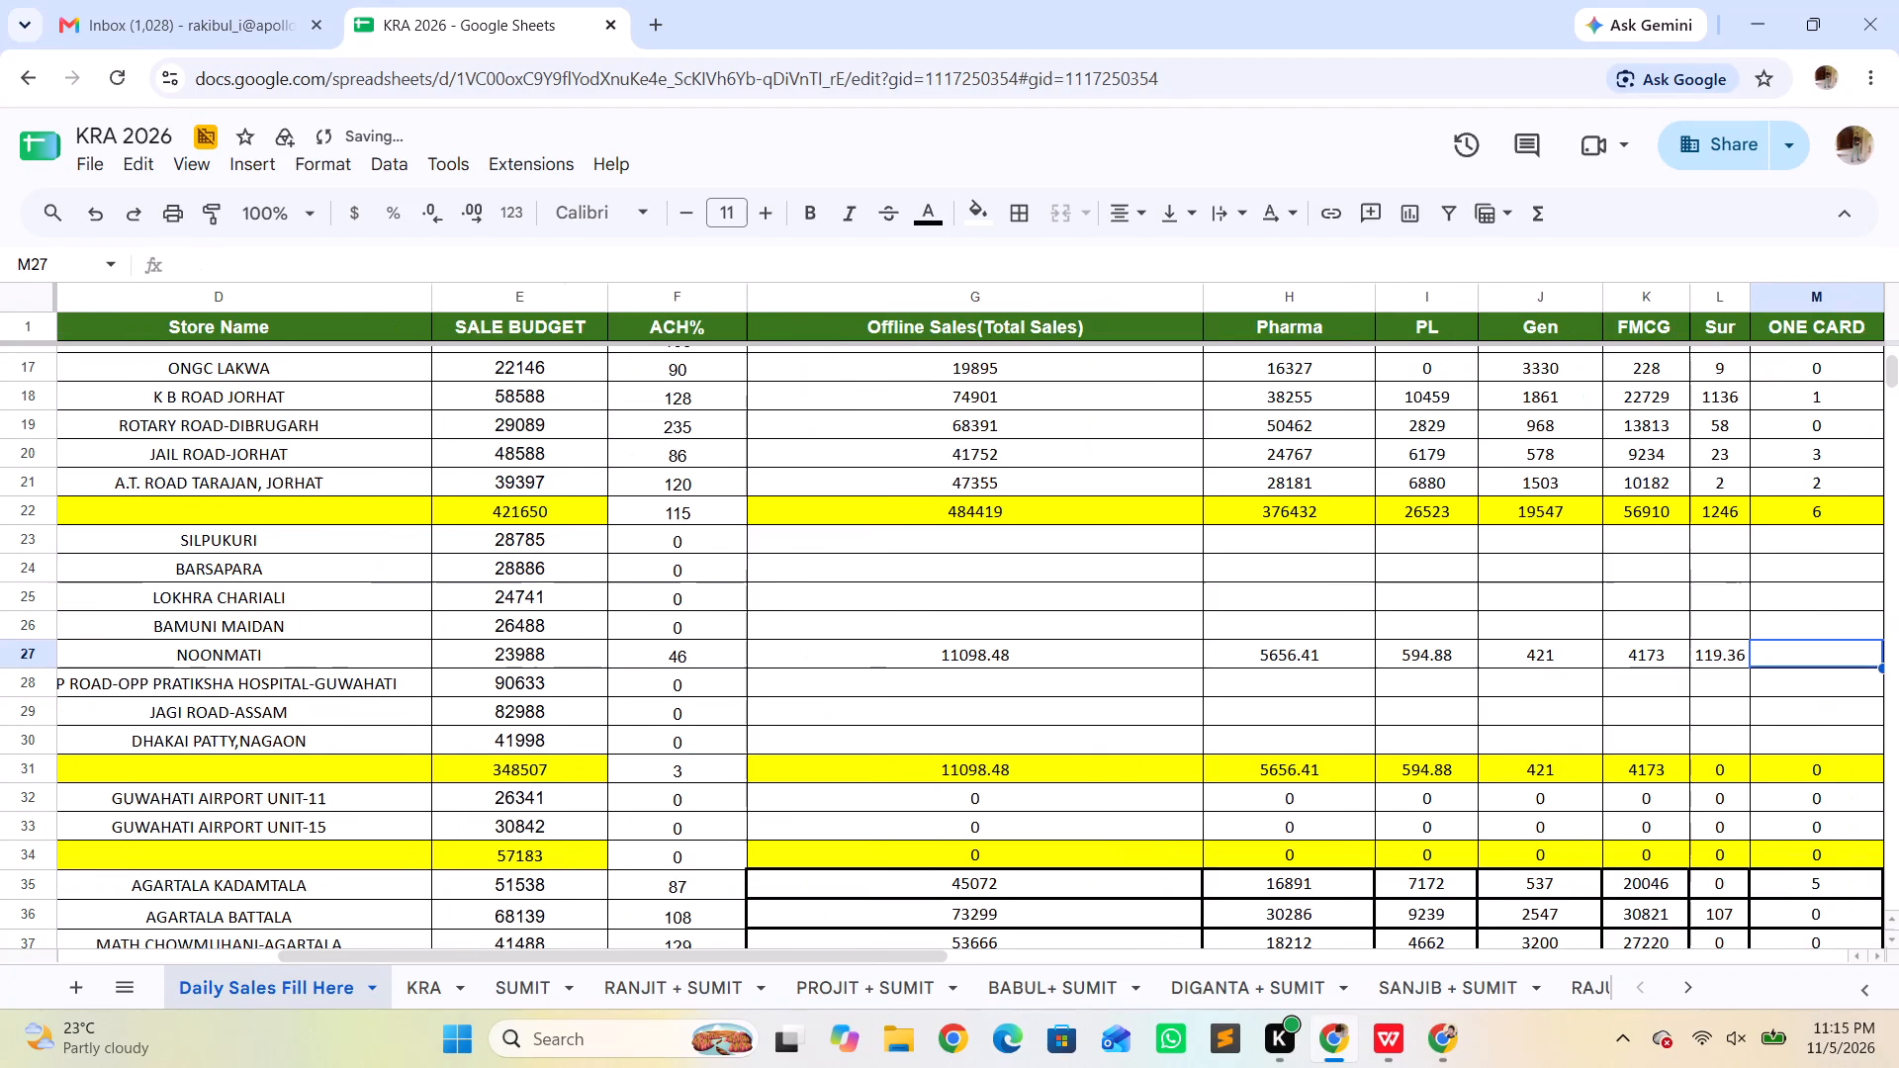
pyautogui.press('0')
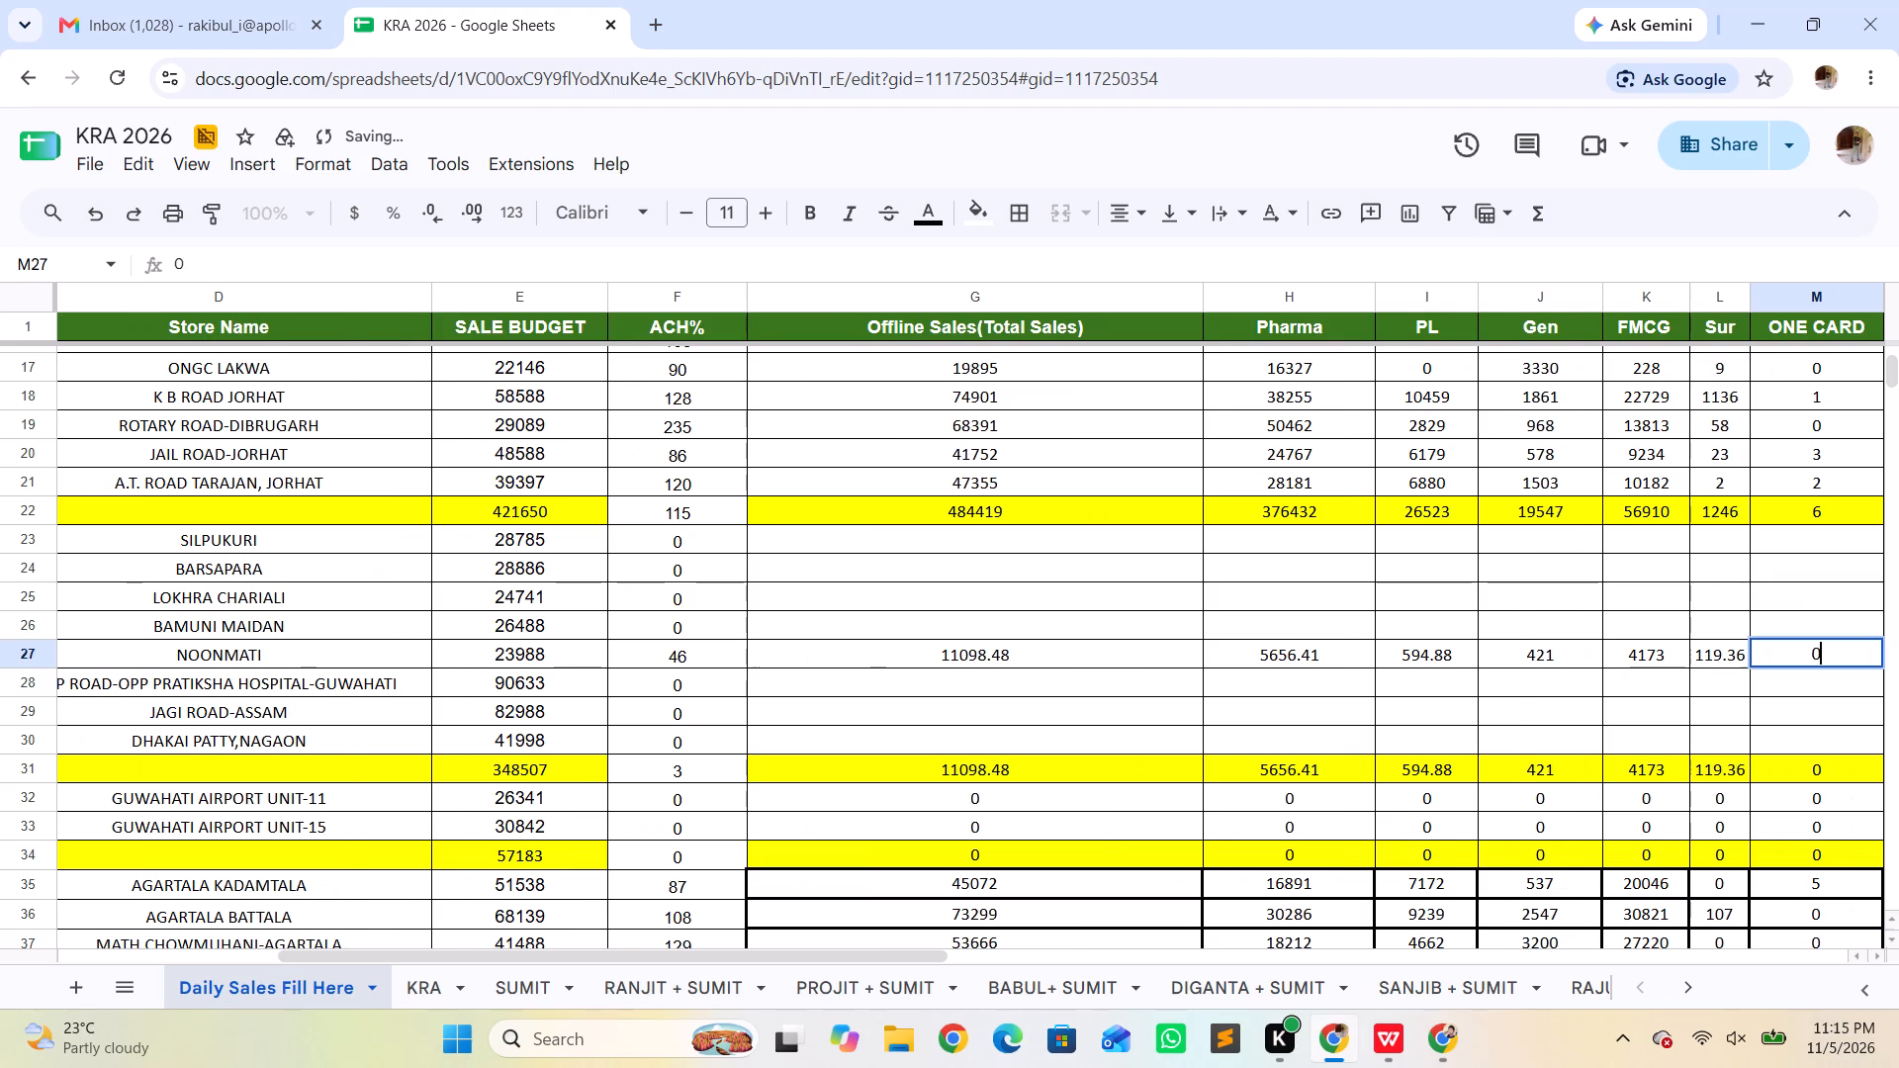
pyautogui.press('Right')
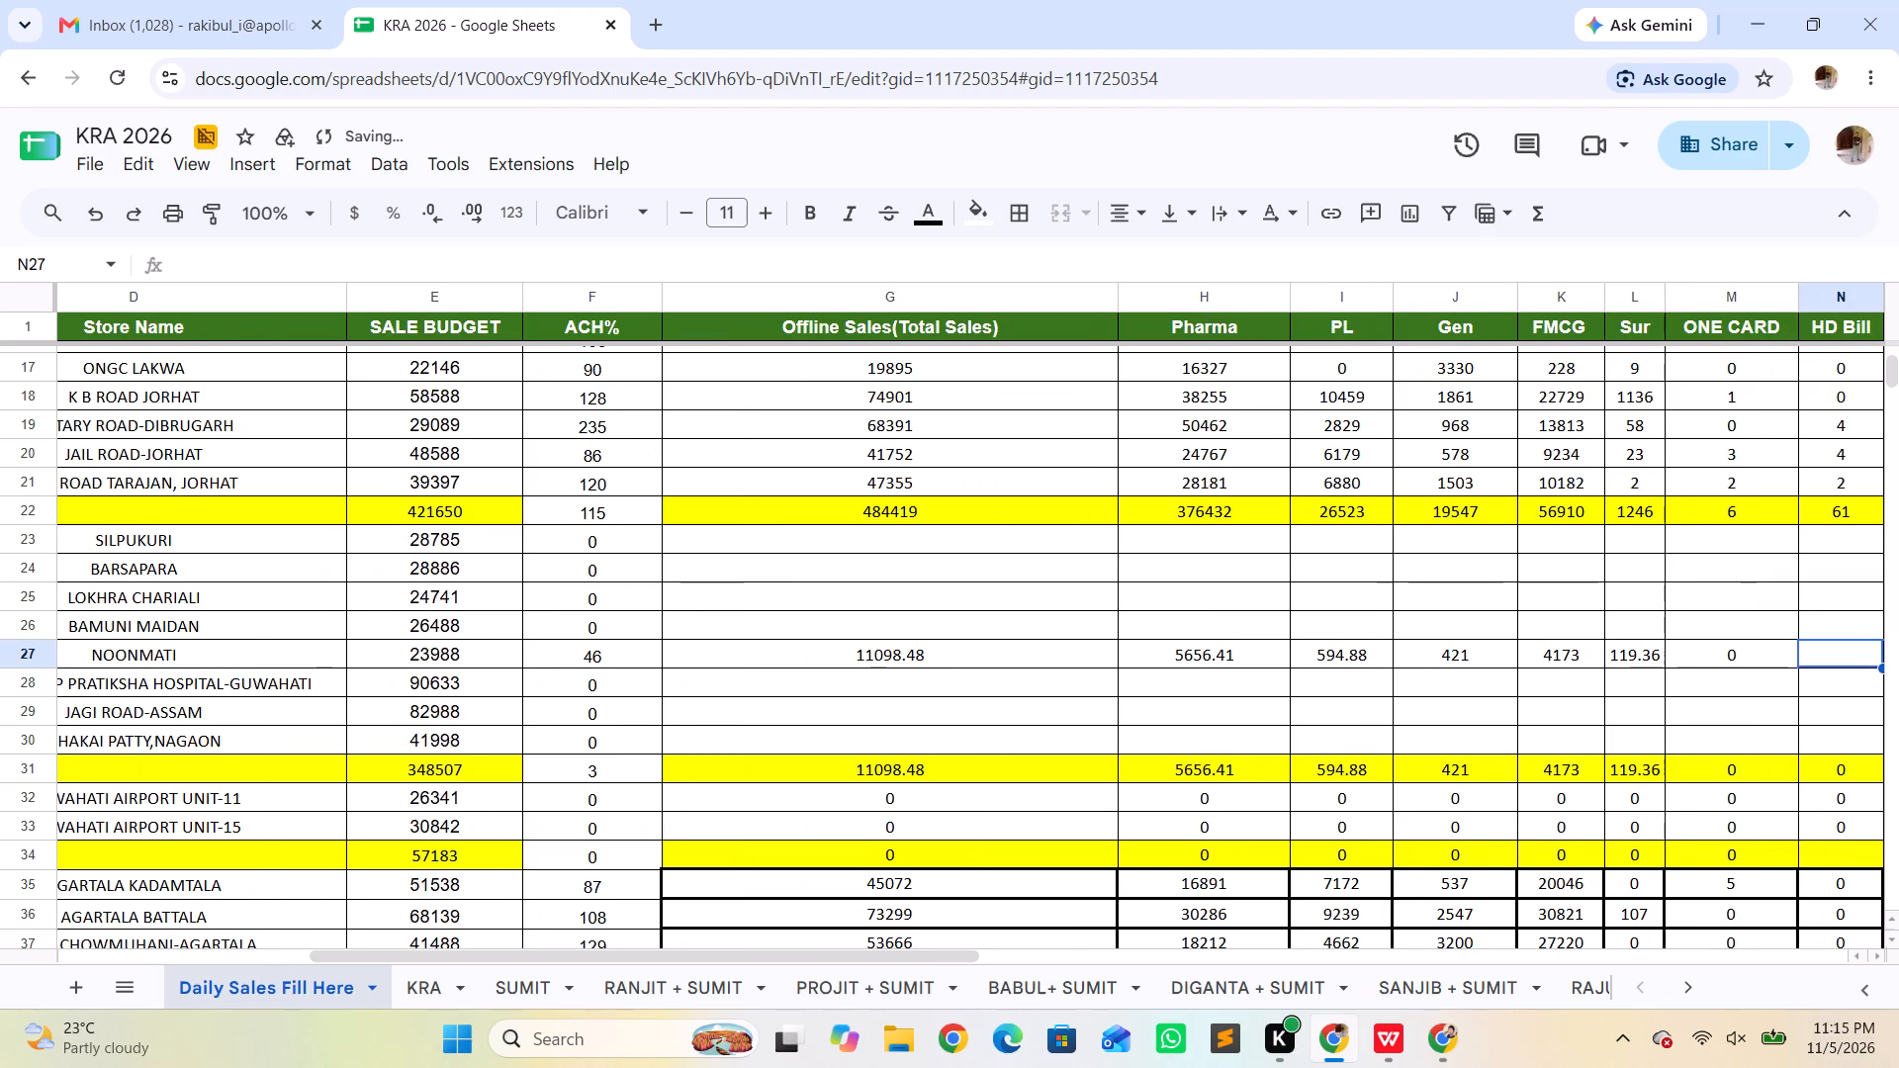
pyautogui.press('0')
pyautogui.press('Right')
pyautogui.press('0')
pyautogui.press('Right')
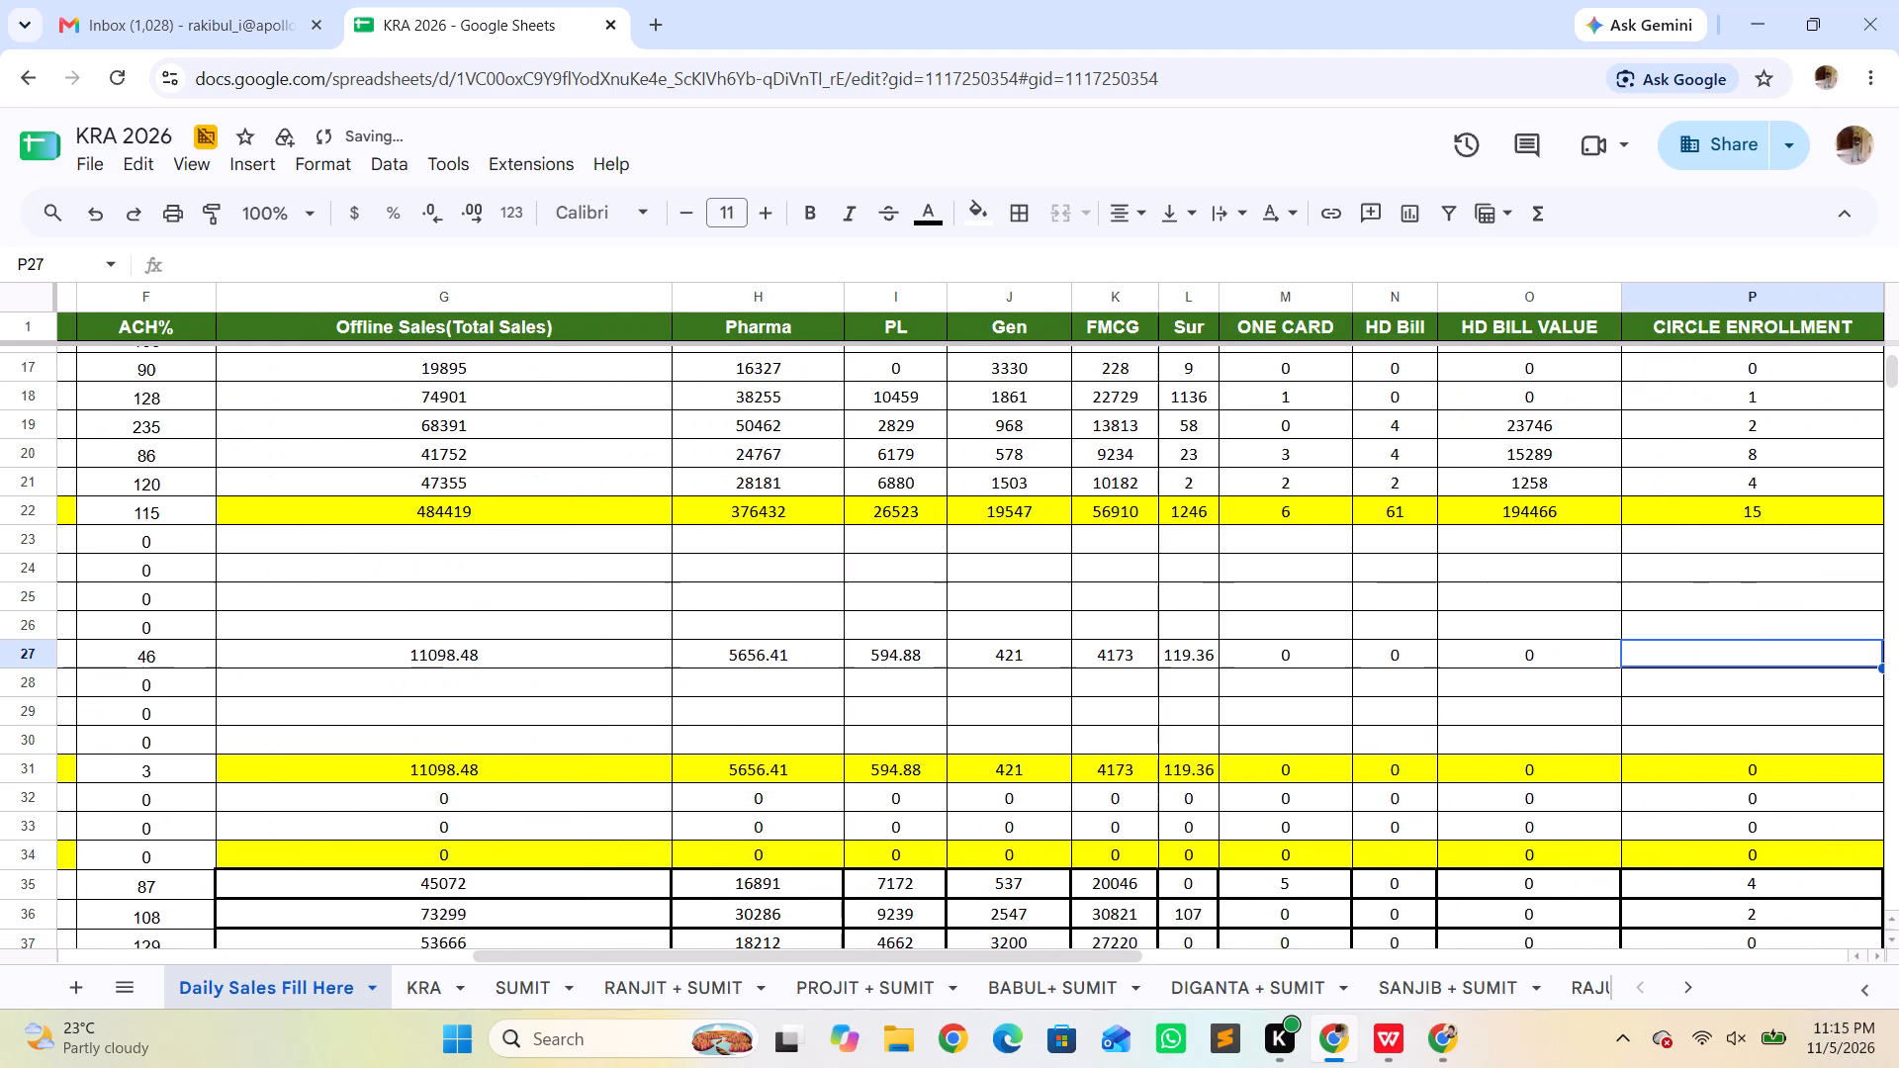
# Complete the NOONMATI row with CIRCLE ENROLLMENT 1, VALUE DEAL 3, BILL COUNT 35, offline FMCG 3911 and online FMCG 262.
pyautogui.press('1')
pyautogui.press('Right')
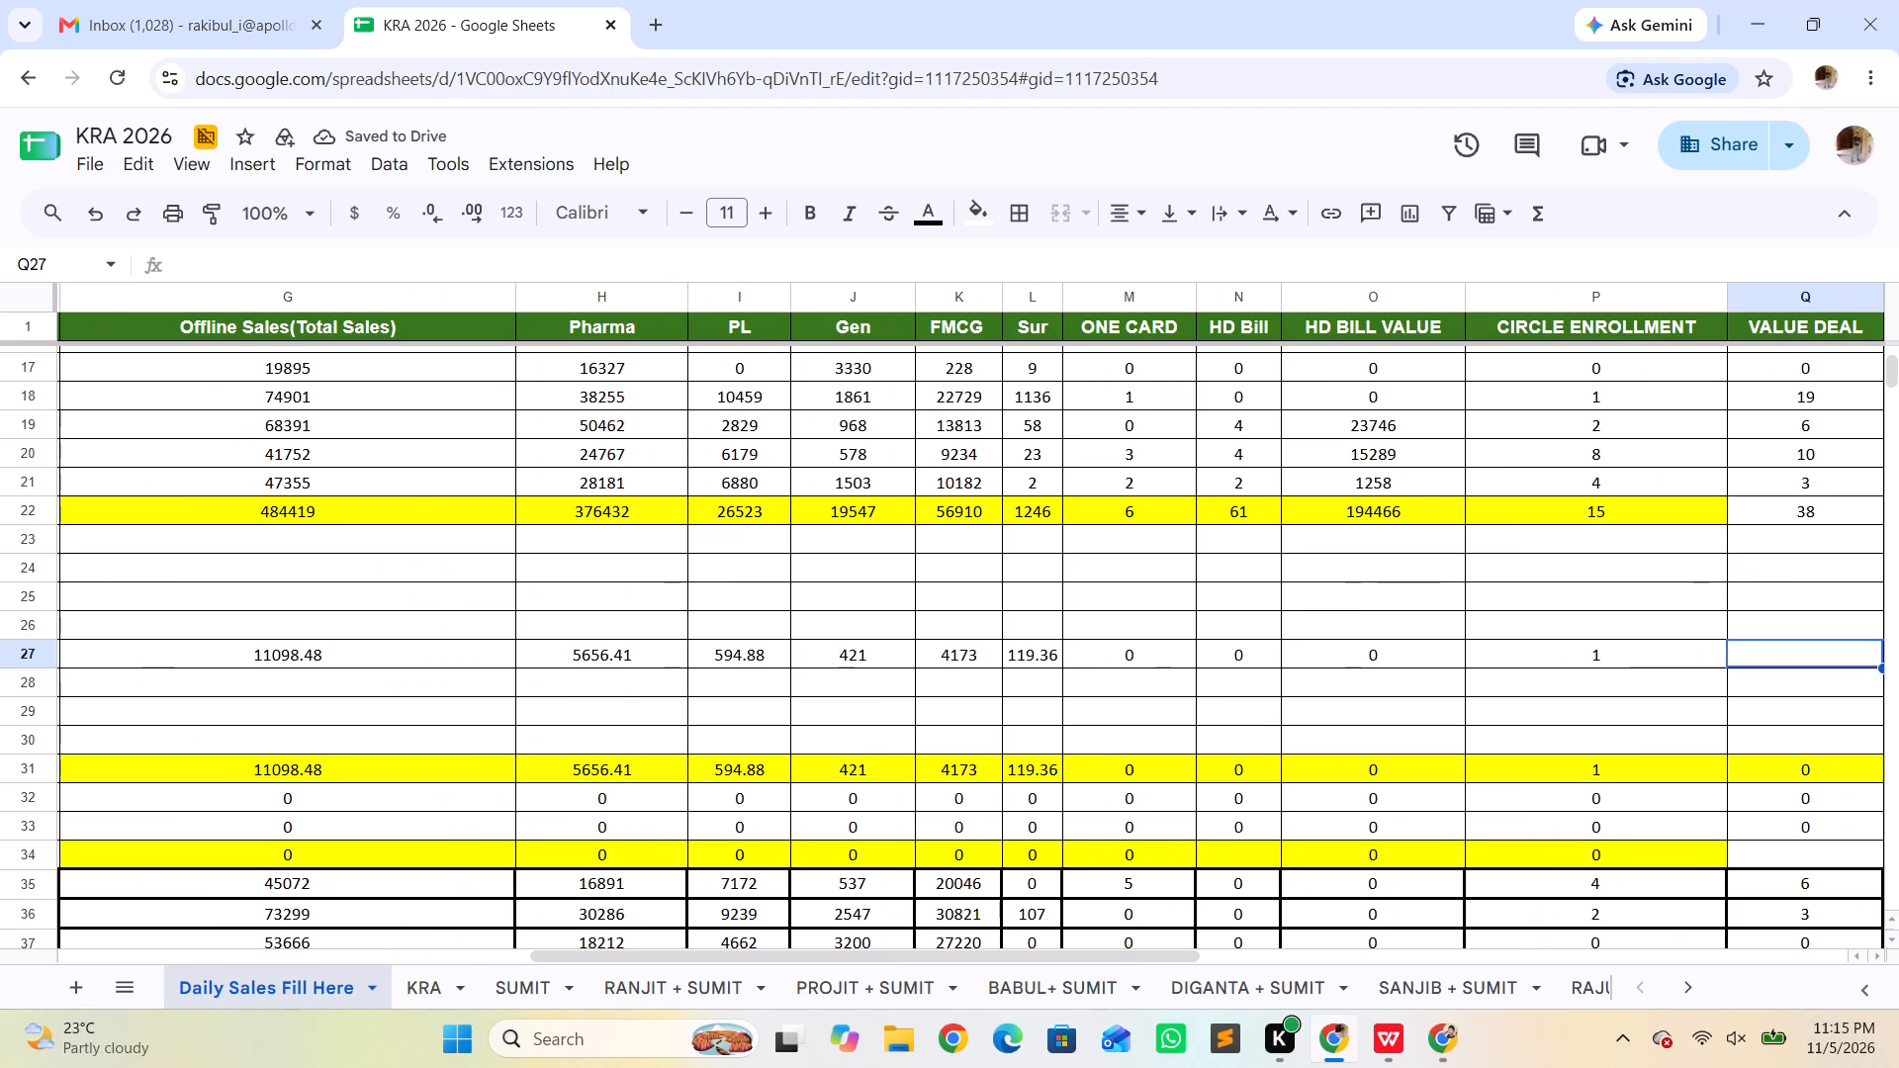
pyautogui.press('3')
pyautogui.press('Right')
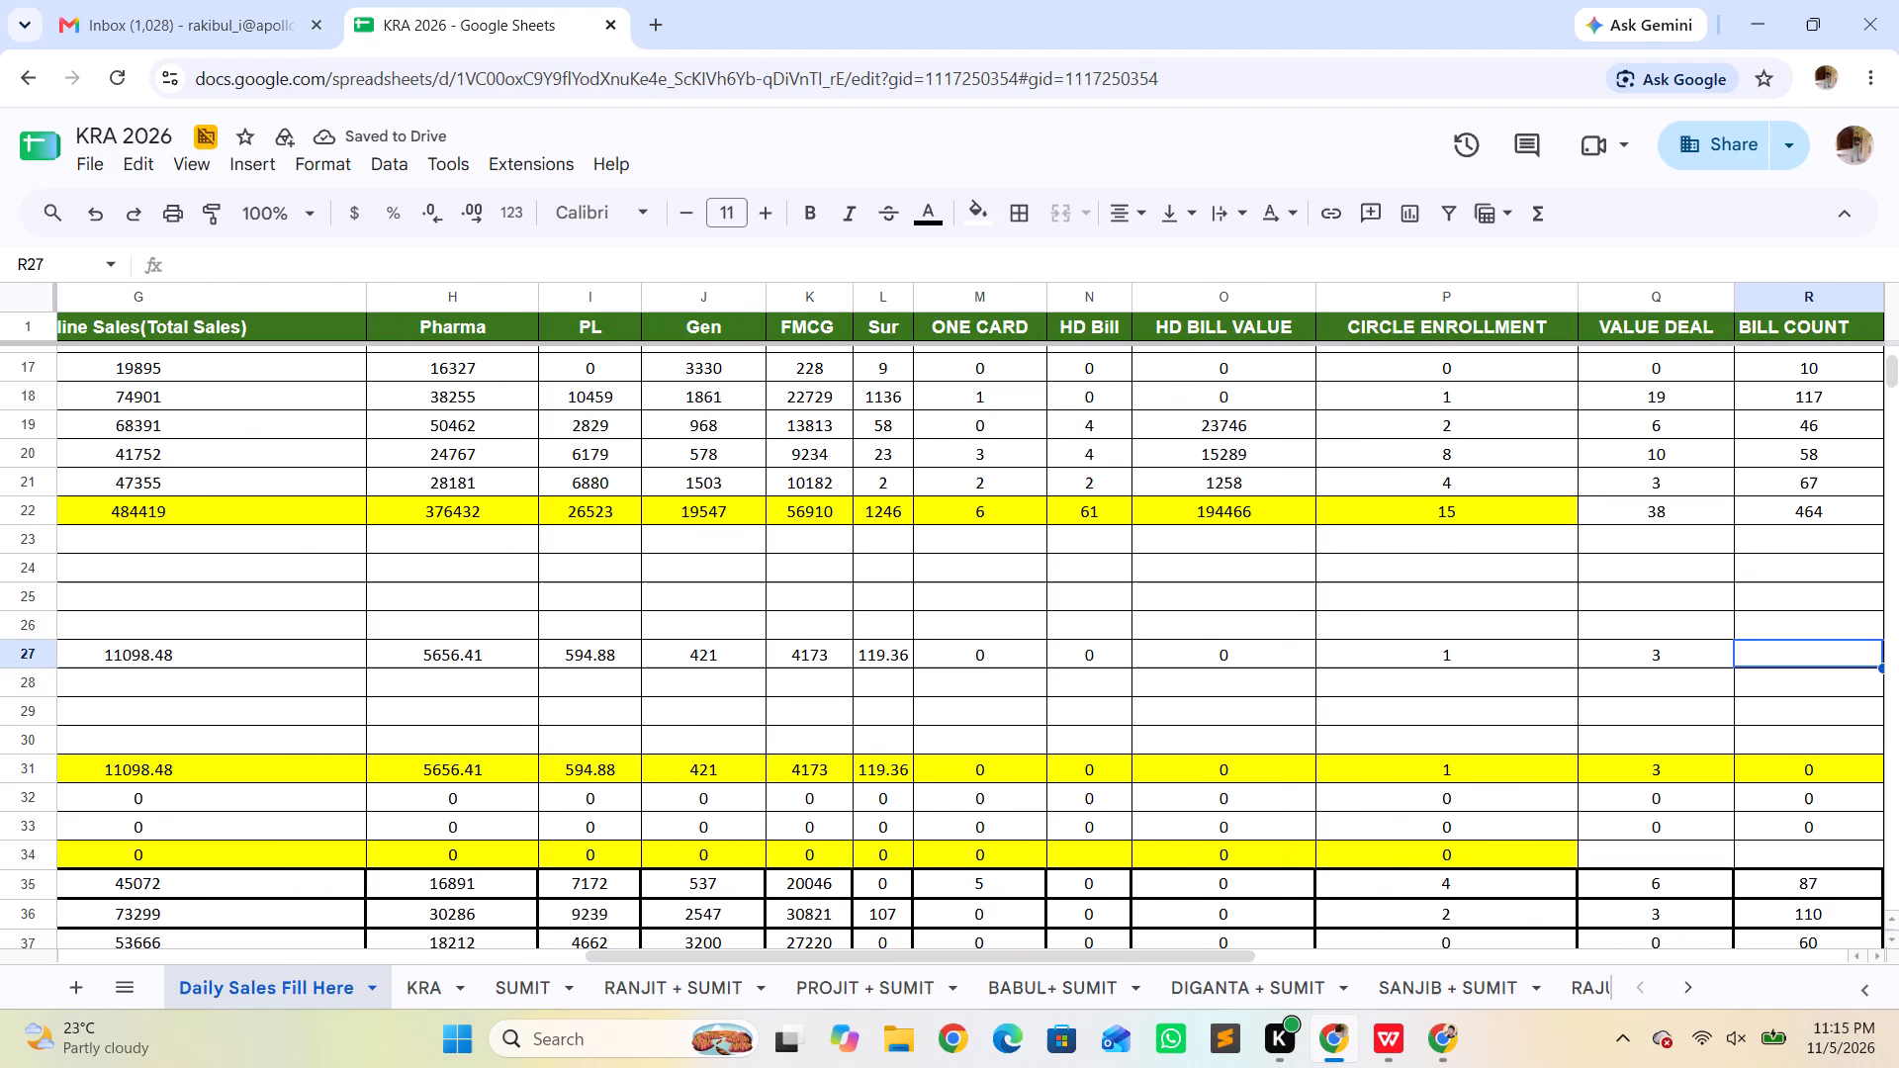
pyautogui.write('35')
pyautogui.press('Right')
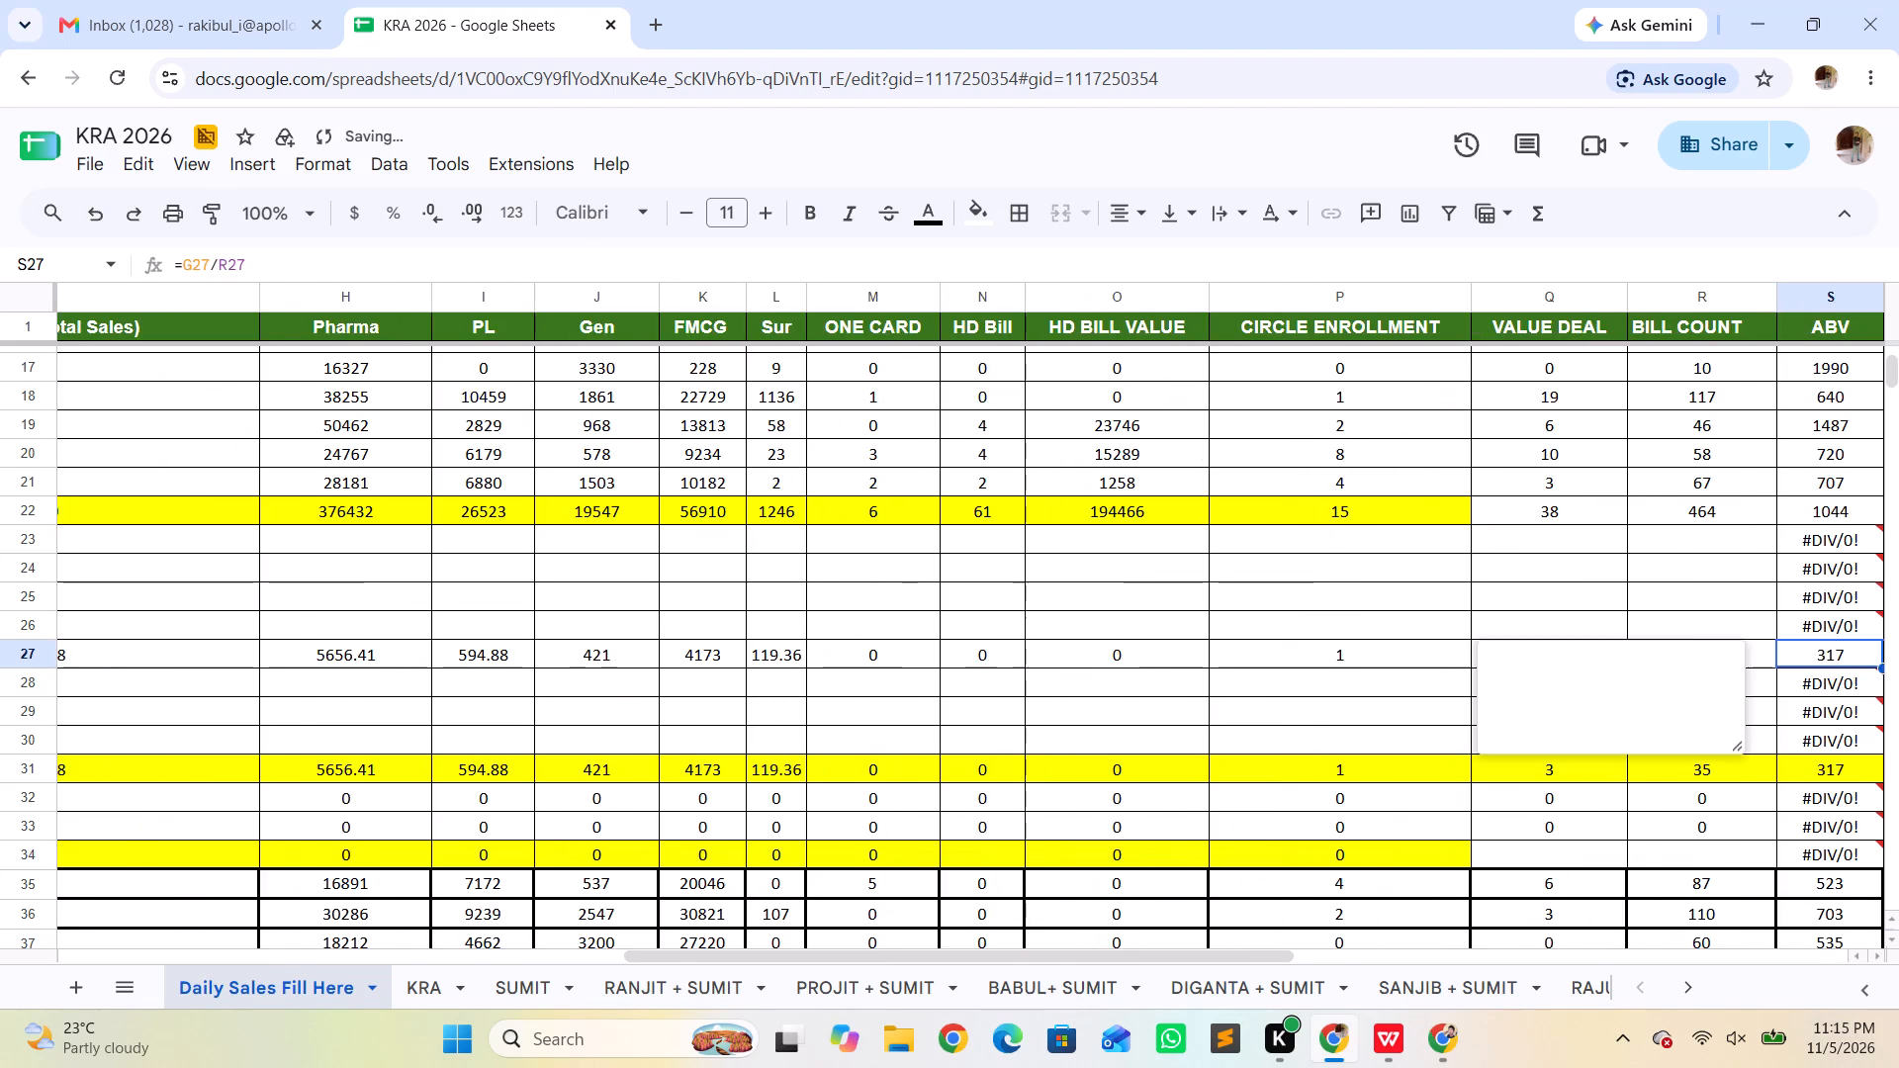
pyautogui.press('Right')
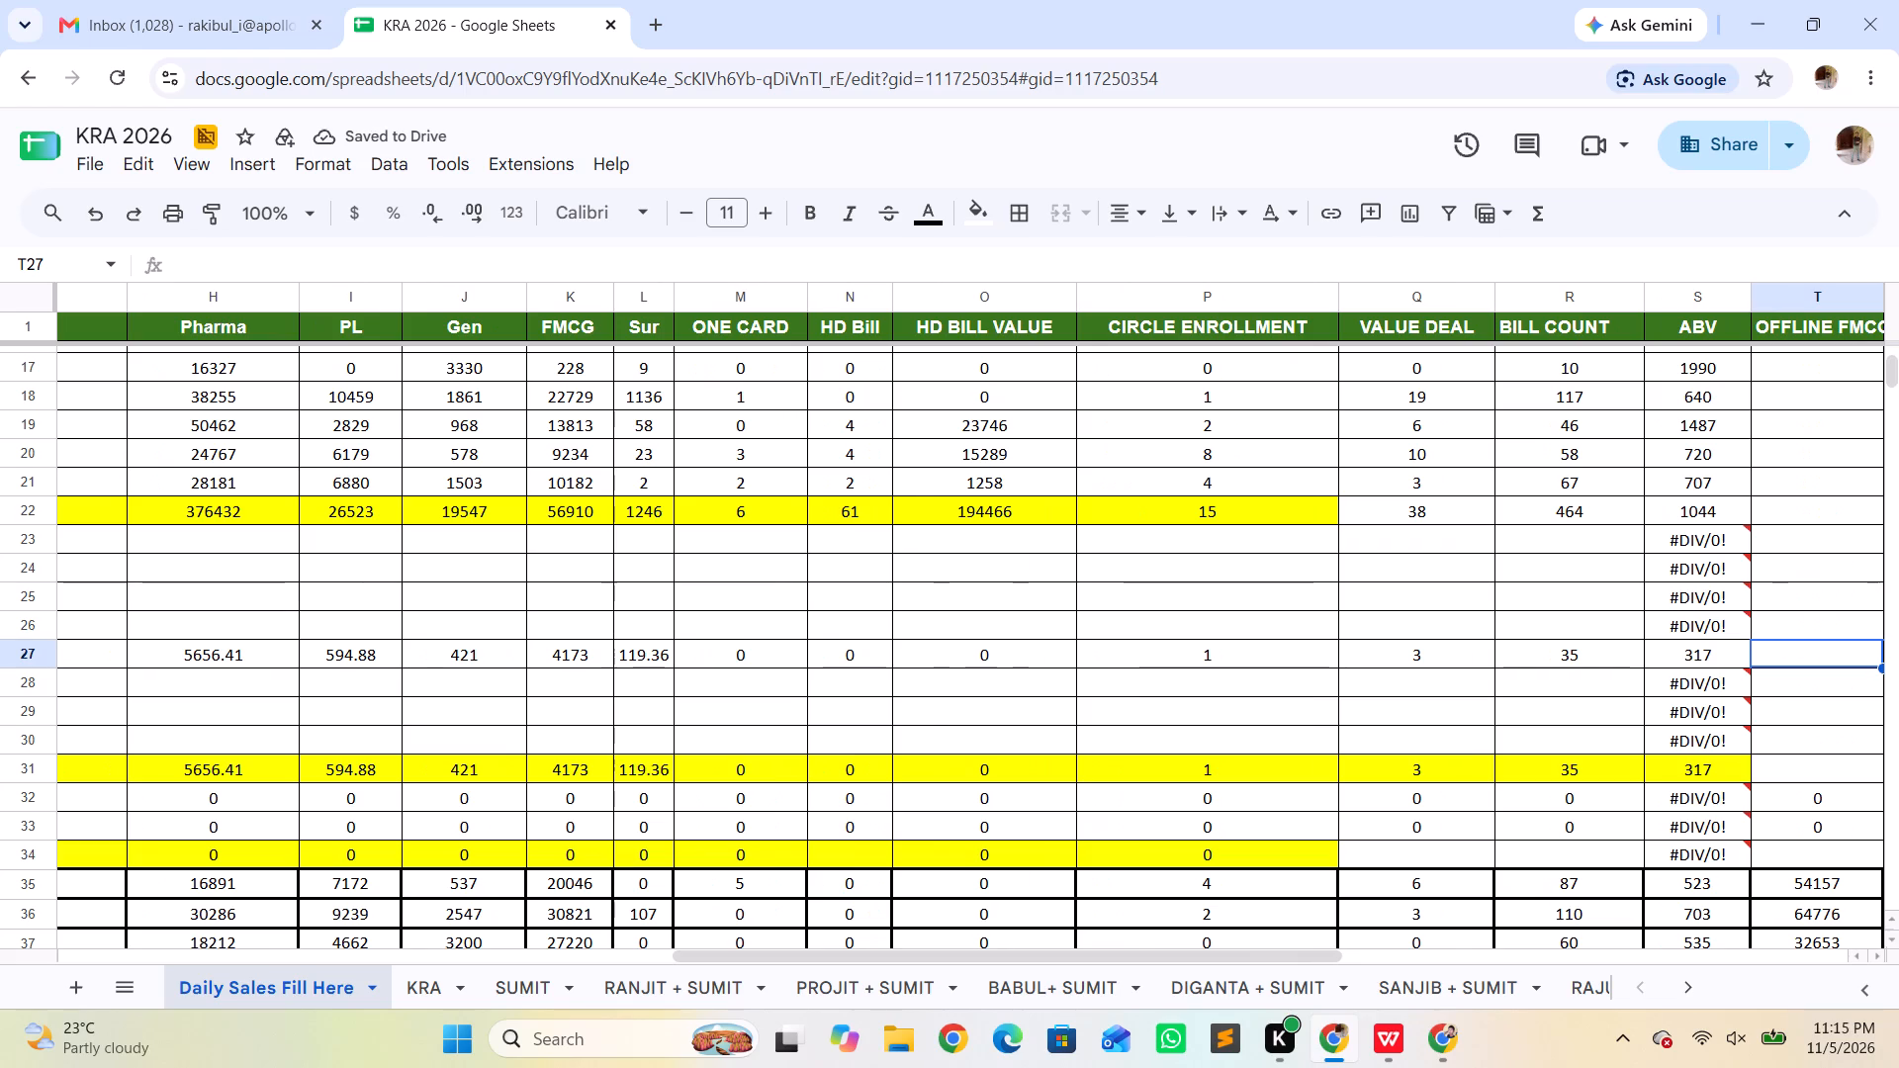
pyautogui.write('3911')
pyautogui.press('Right')
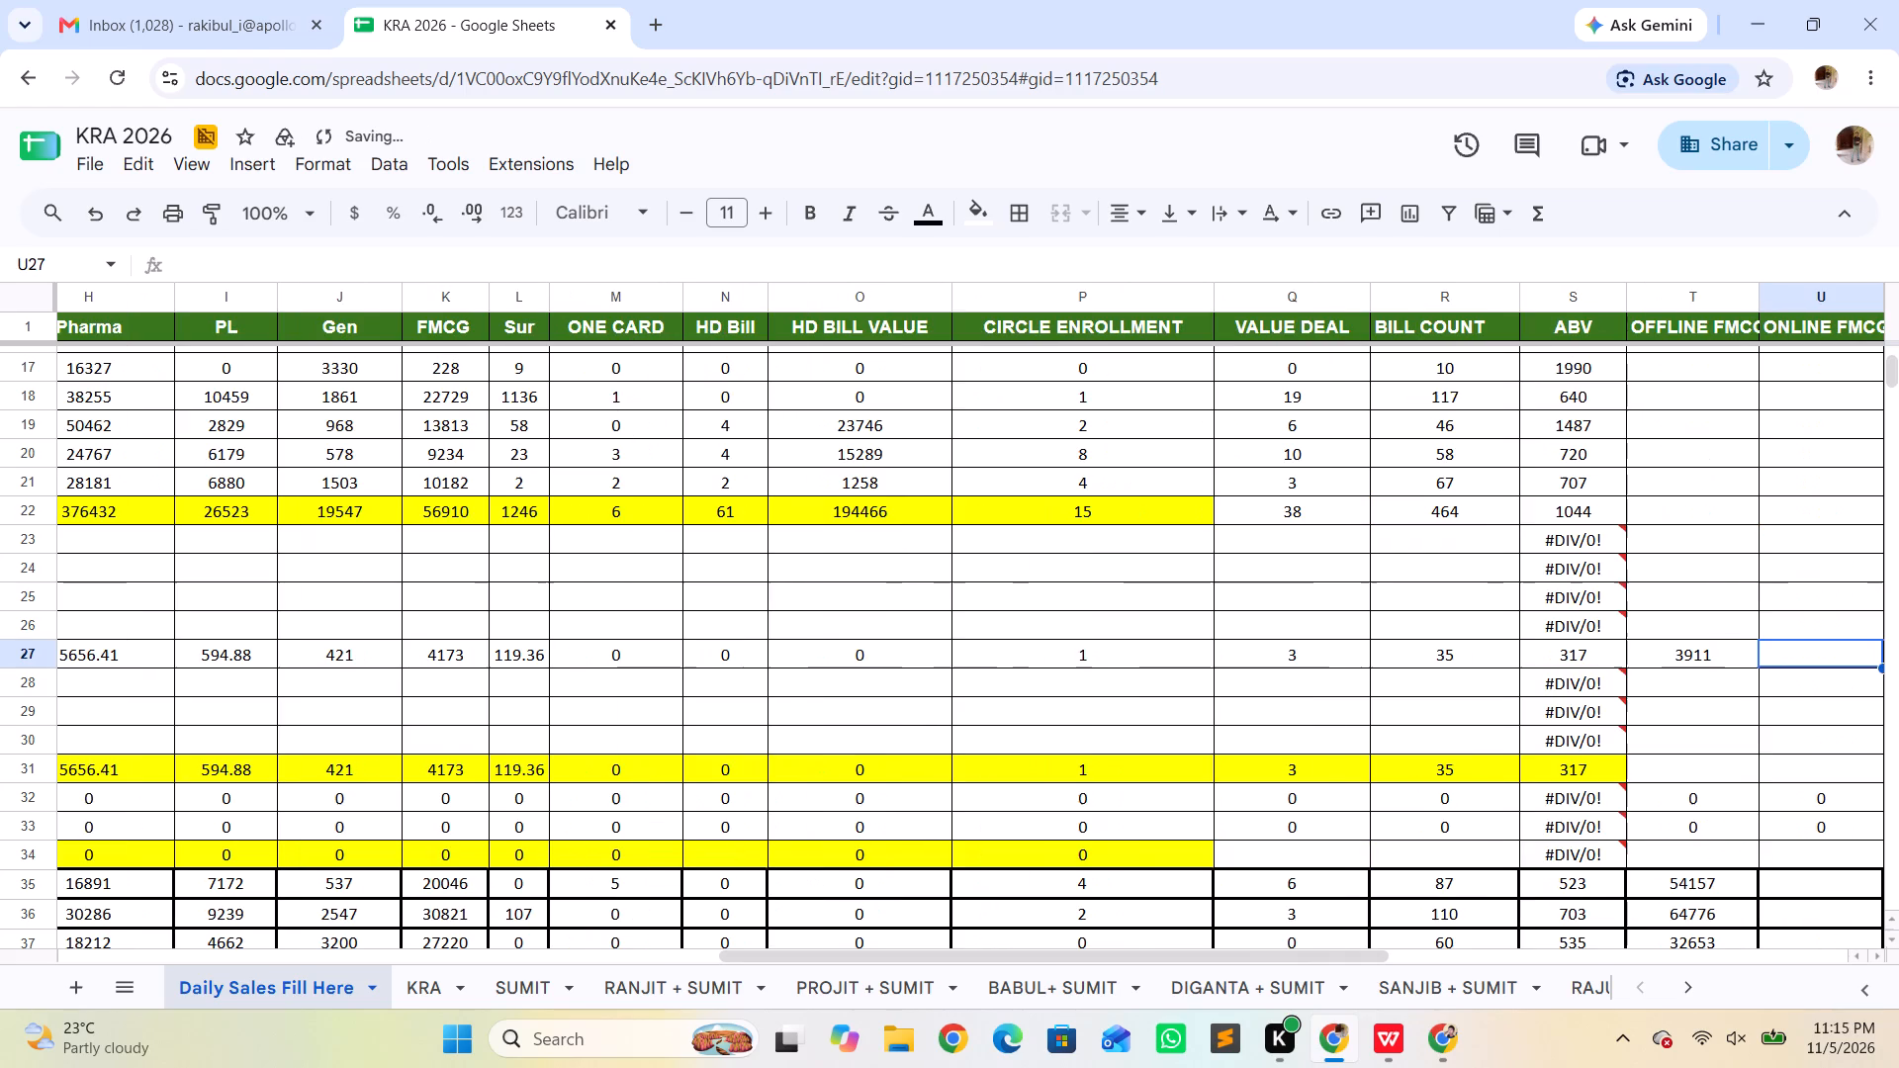
pyautogui.write('262')
pyautogui.press('Right')
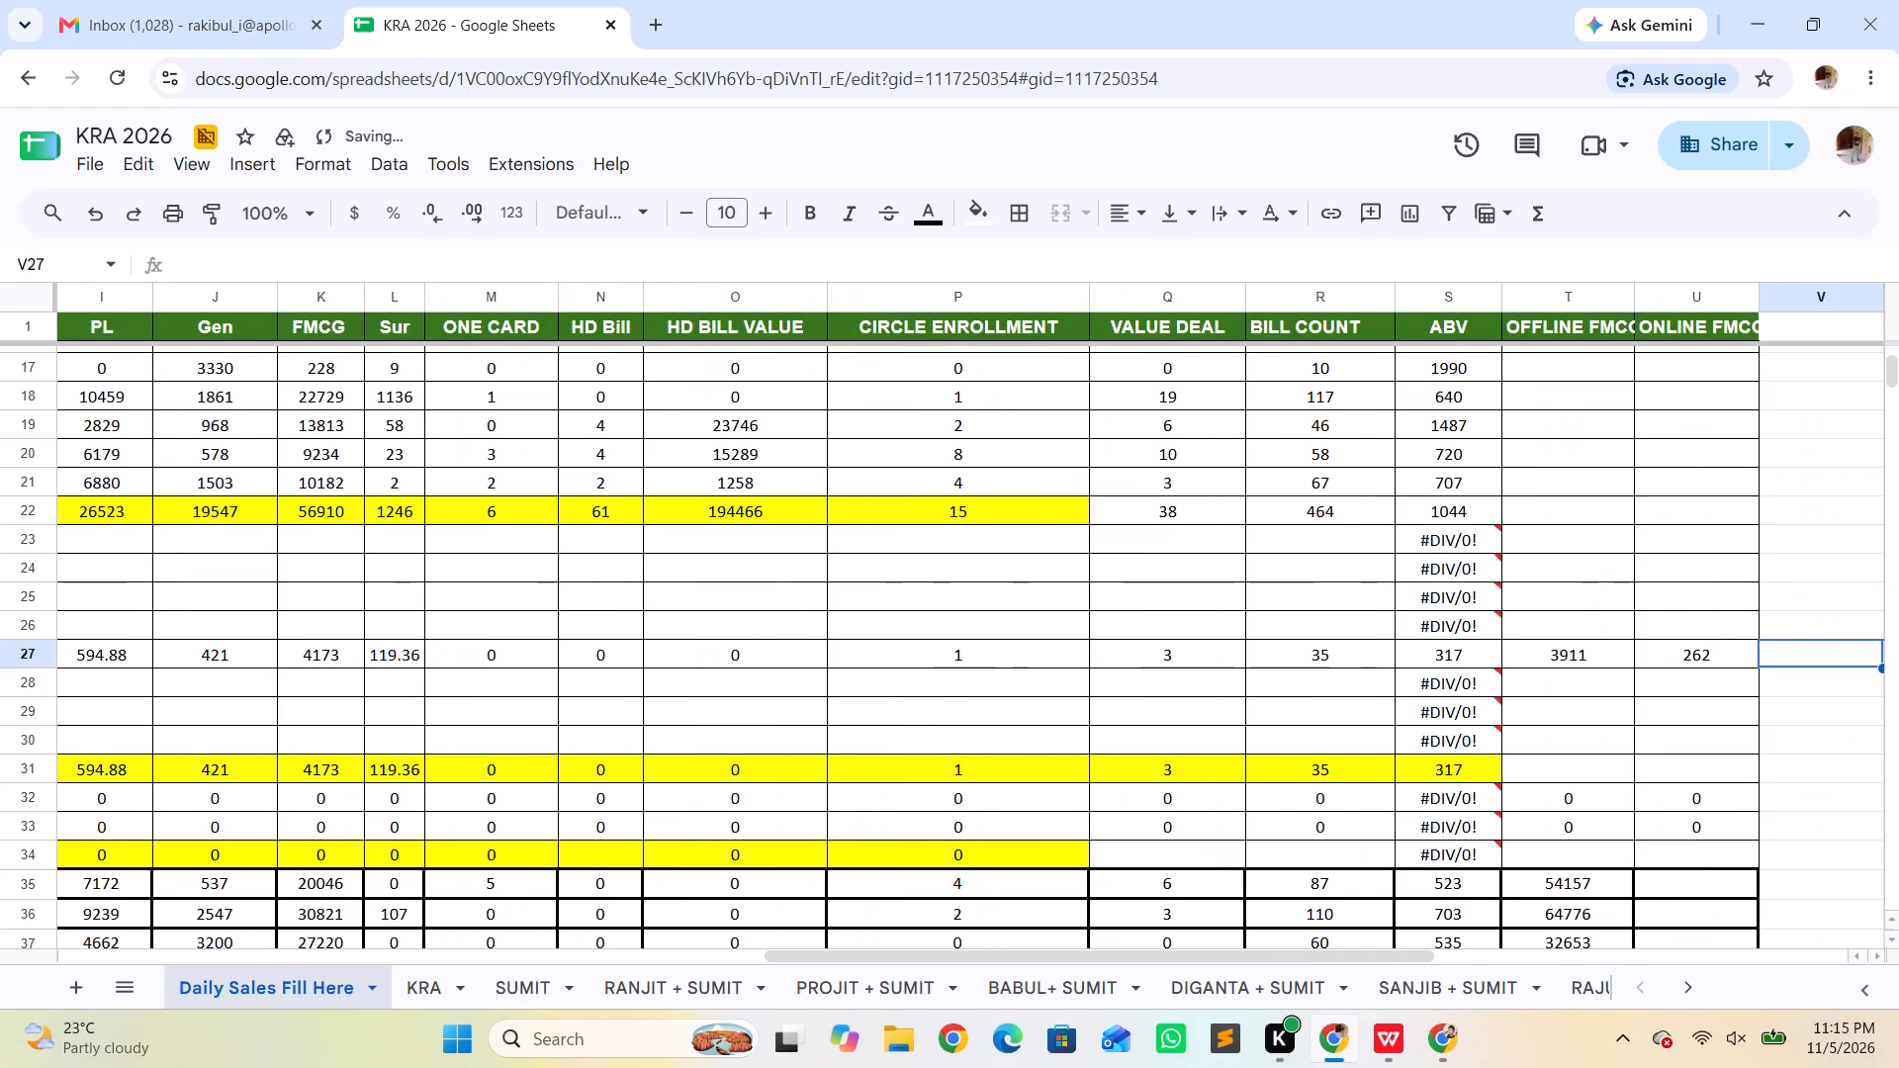
# In the VIP ROAD-OPP PRATIKSHA HOSPITAL-GUWAHATI row, enter Offline Sales 119957.71, Pharma 84789.47 and PL 8550.94.
pyautogui.press('Left')
pyautogui.press('Left')
pyautogui.press('Left')
pyautogui.press('Left')
pyautogui.press('Left')
pyautogui.press('Left')
pyautogui.press('Left')
pyautogui.press('Left')
pyautogui.press('Left')
pyautogui.press('Left')
pyautogui.press('Left')
pyautogui.press('Left')
pyautogui.press('Left')
pyautogui.press('Left')
pyautogui.press('Left')
pyautogui.press('Left')
pyautogui.press('Left')
pyautogui.press('Left')
pyautogui.press('Left')
pyautogui.press('Left')
pyautogui.press('Right')
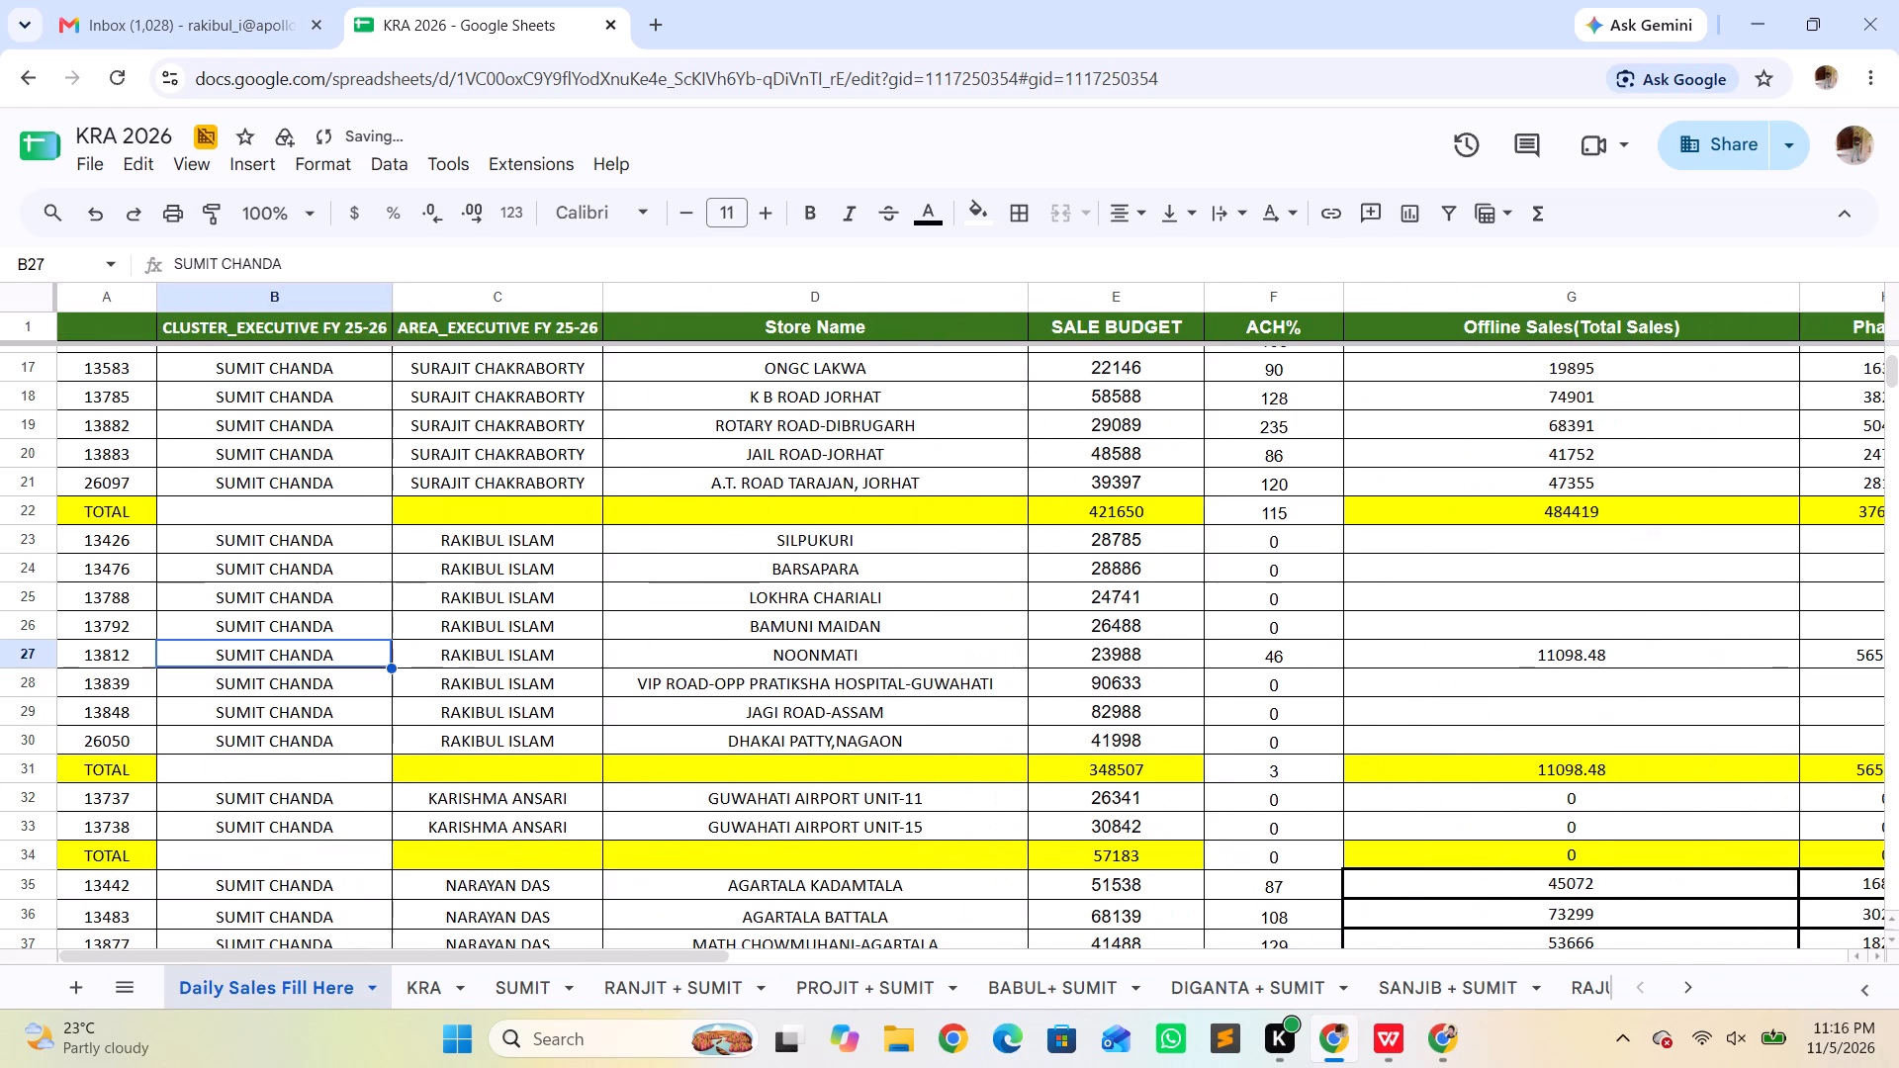
pyautogui.press('Right')
pyautogui.press('Right')
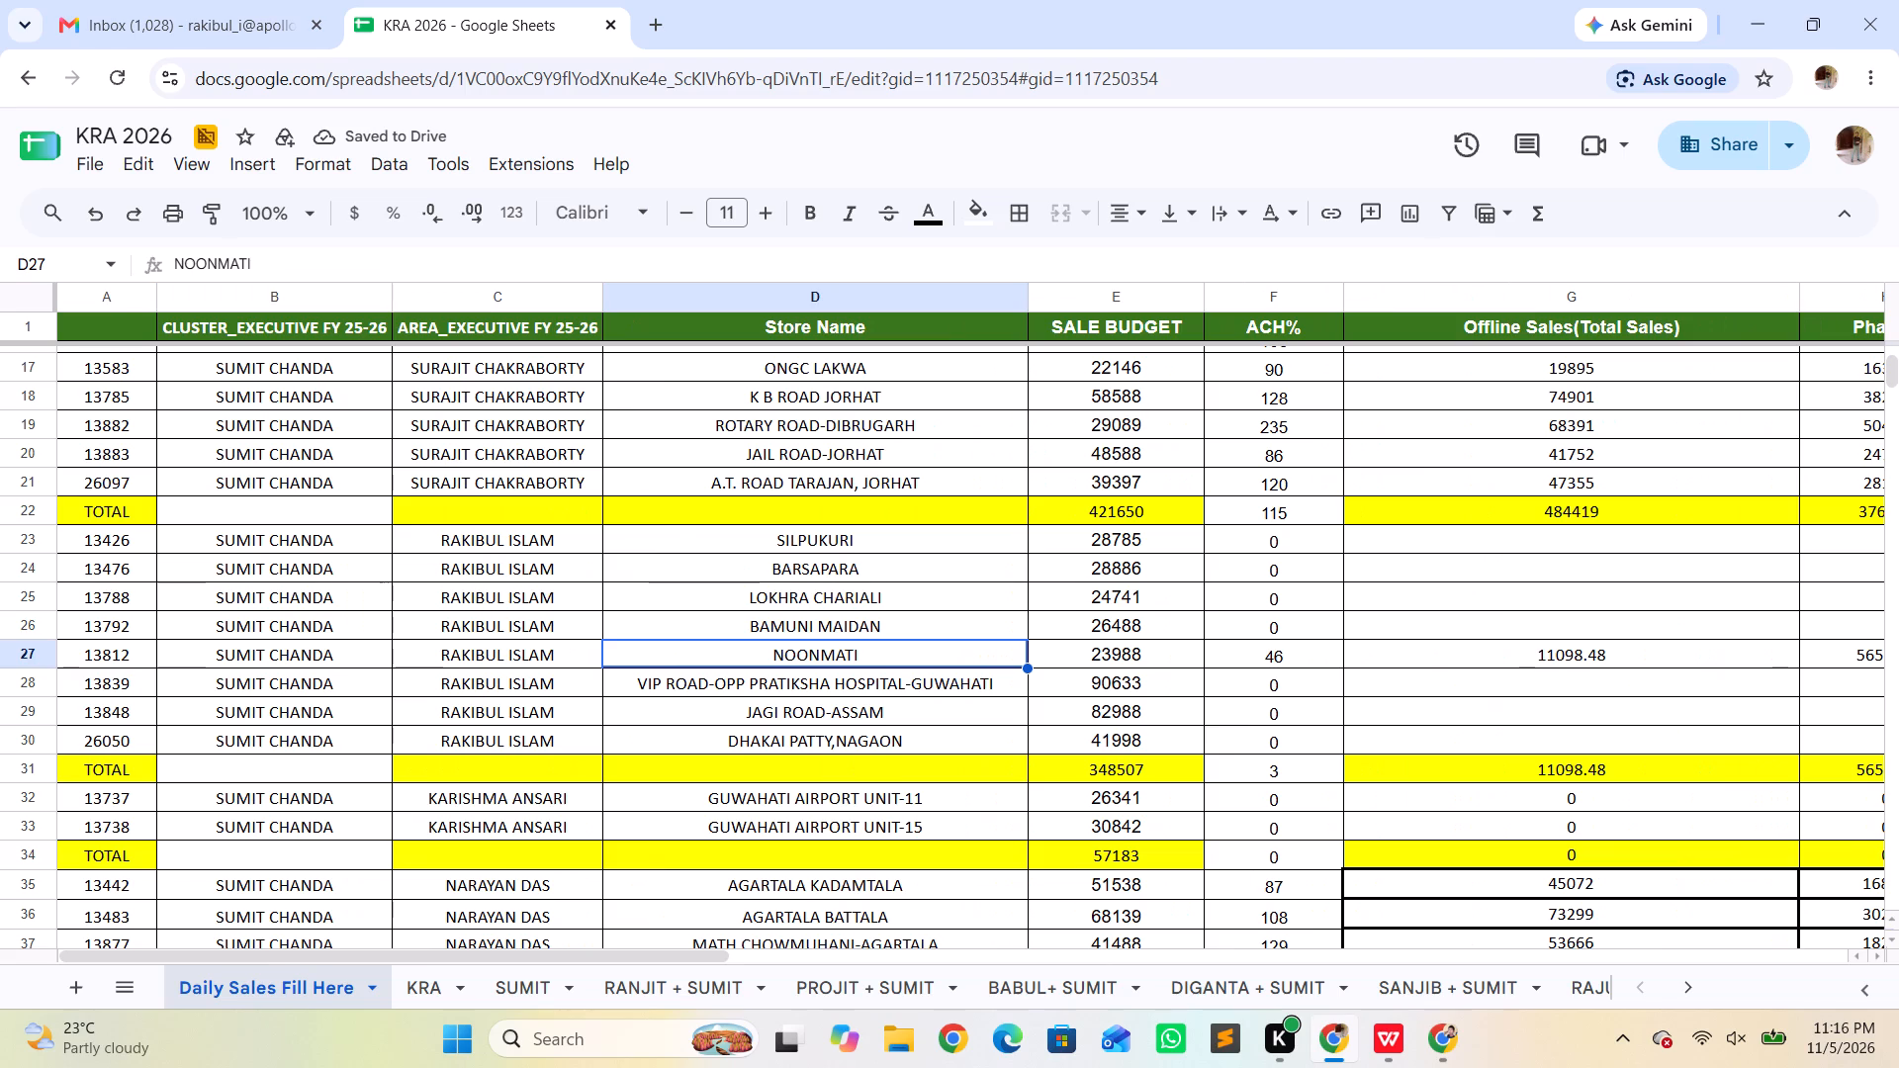
pyautogui.press('Down')
pyautogui.press('Right')
pyautogui.press('Right')
pyautogui.press('Right')
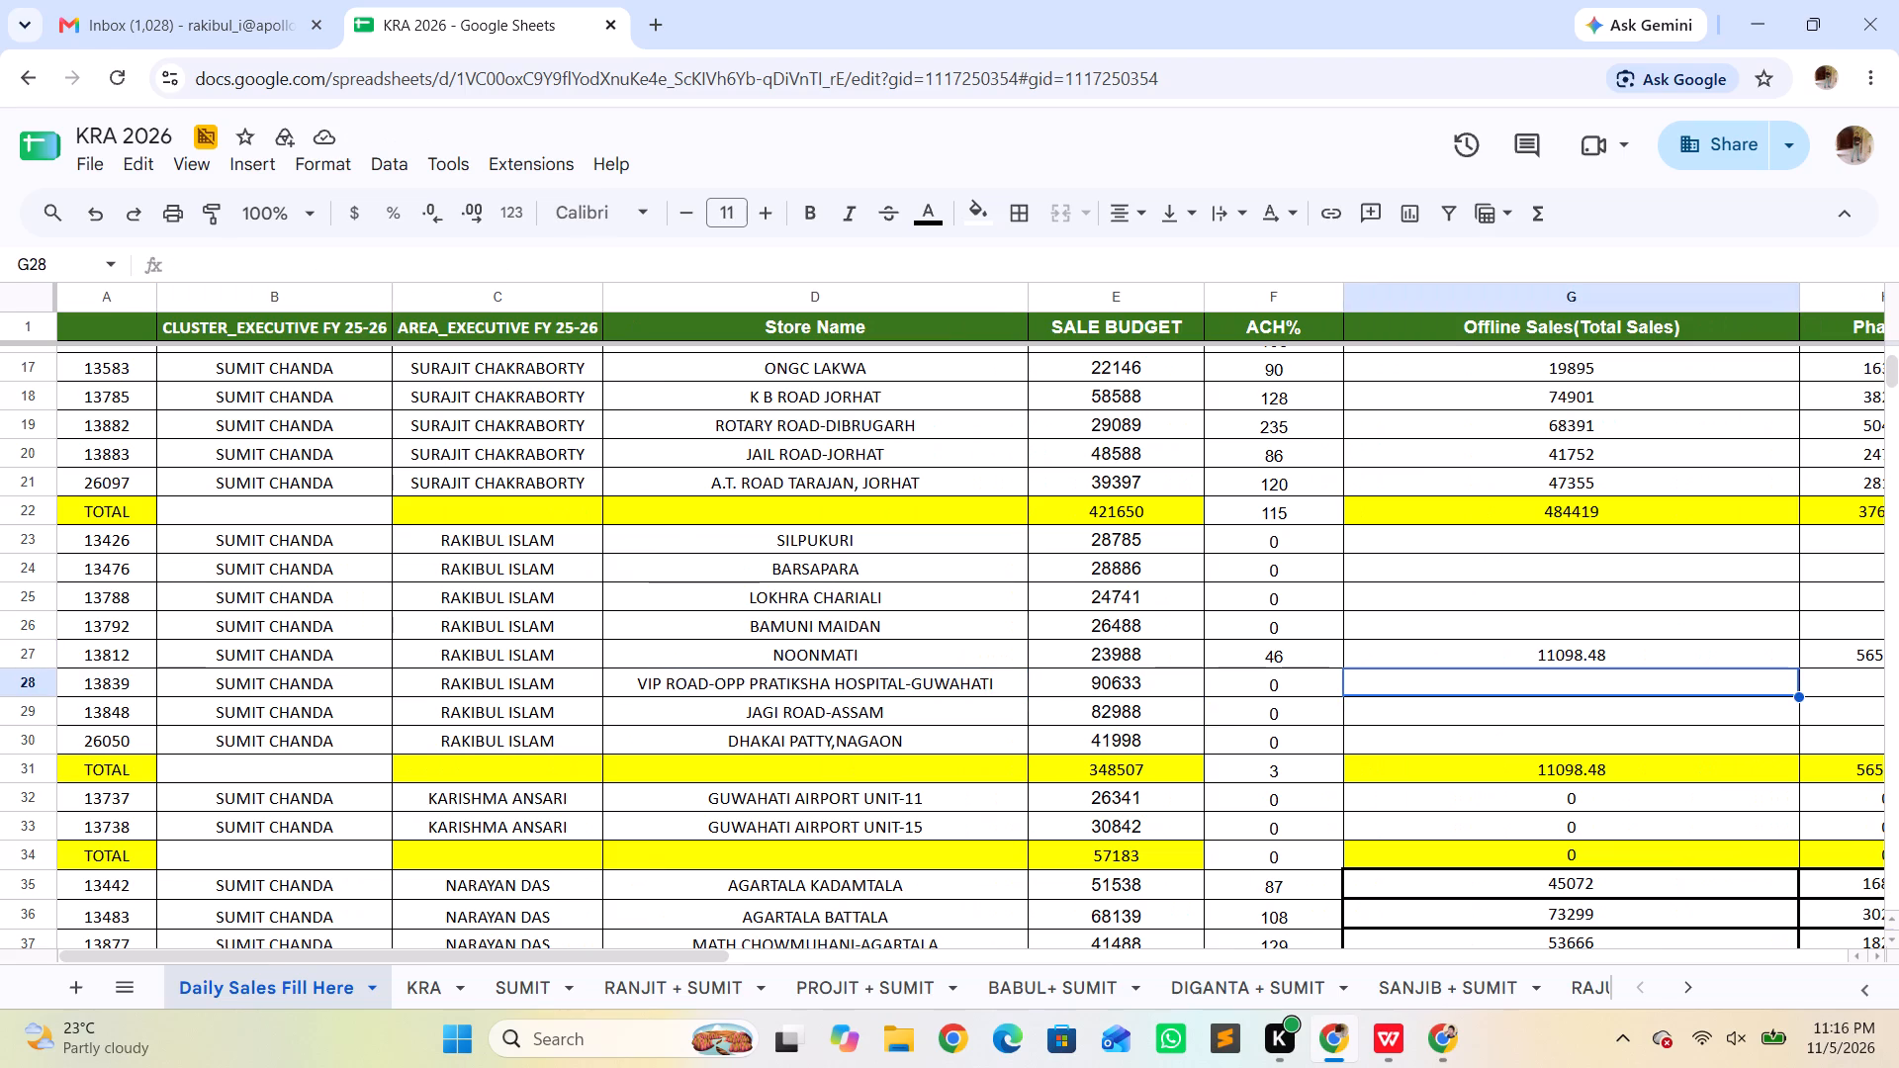
pyautogui.write('119957.71')
pyautogui.press('Right')
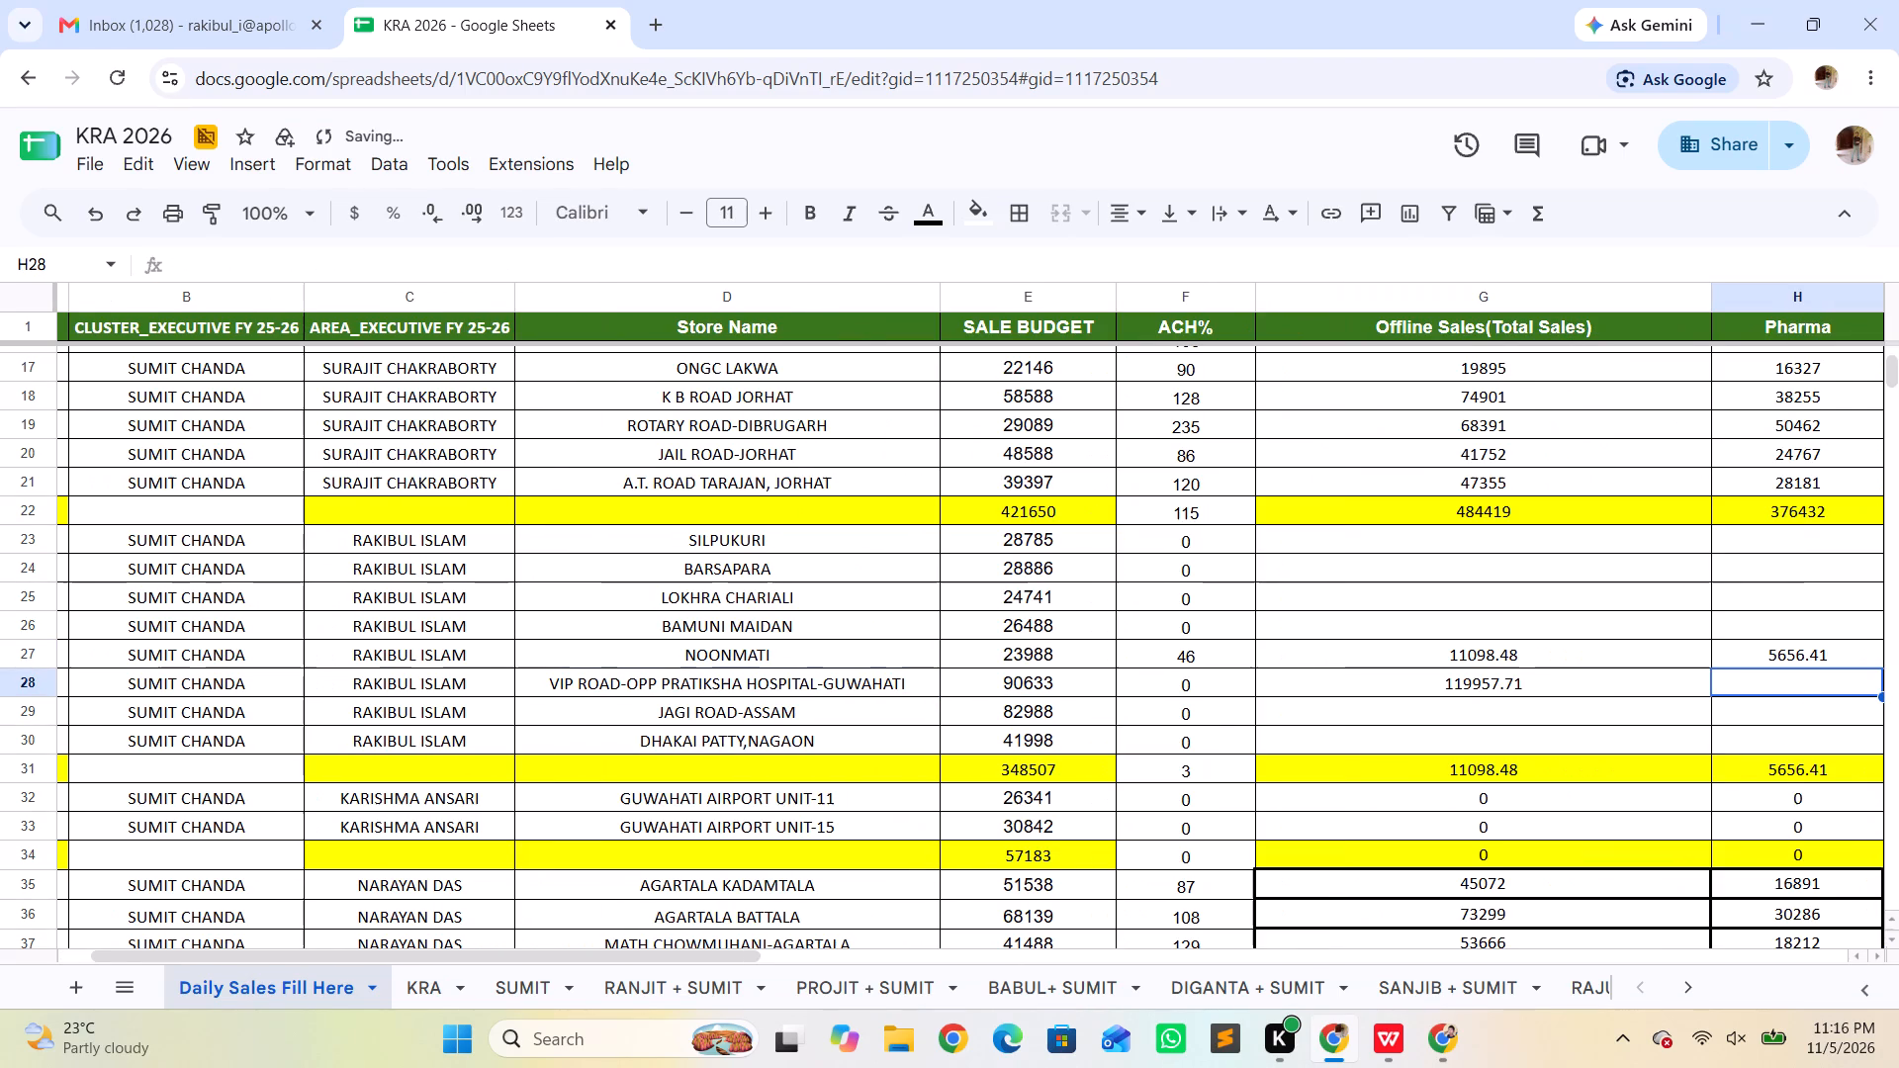
pyautogui.write('84789.47')
pyautogui.press('Right')
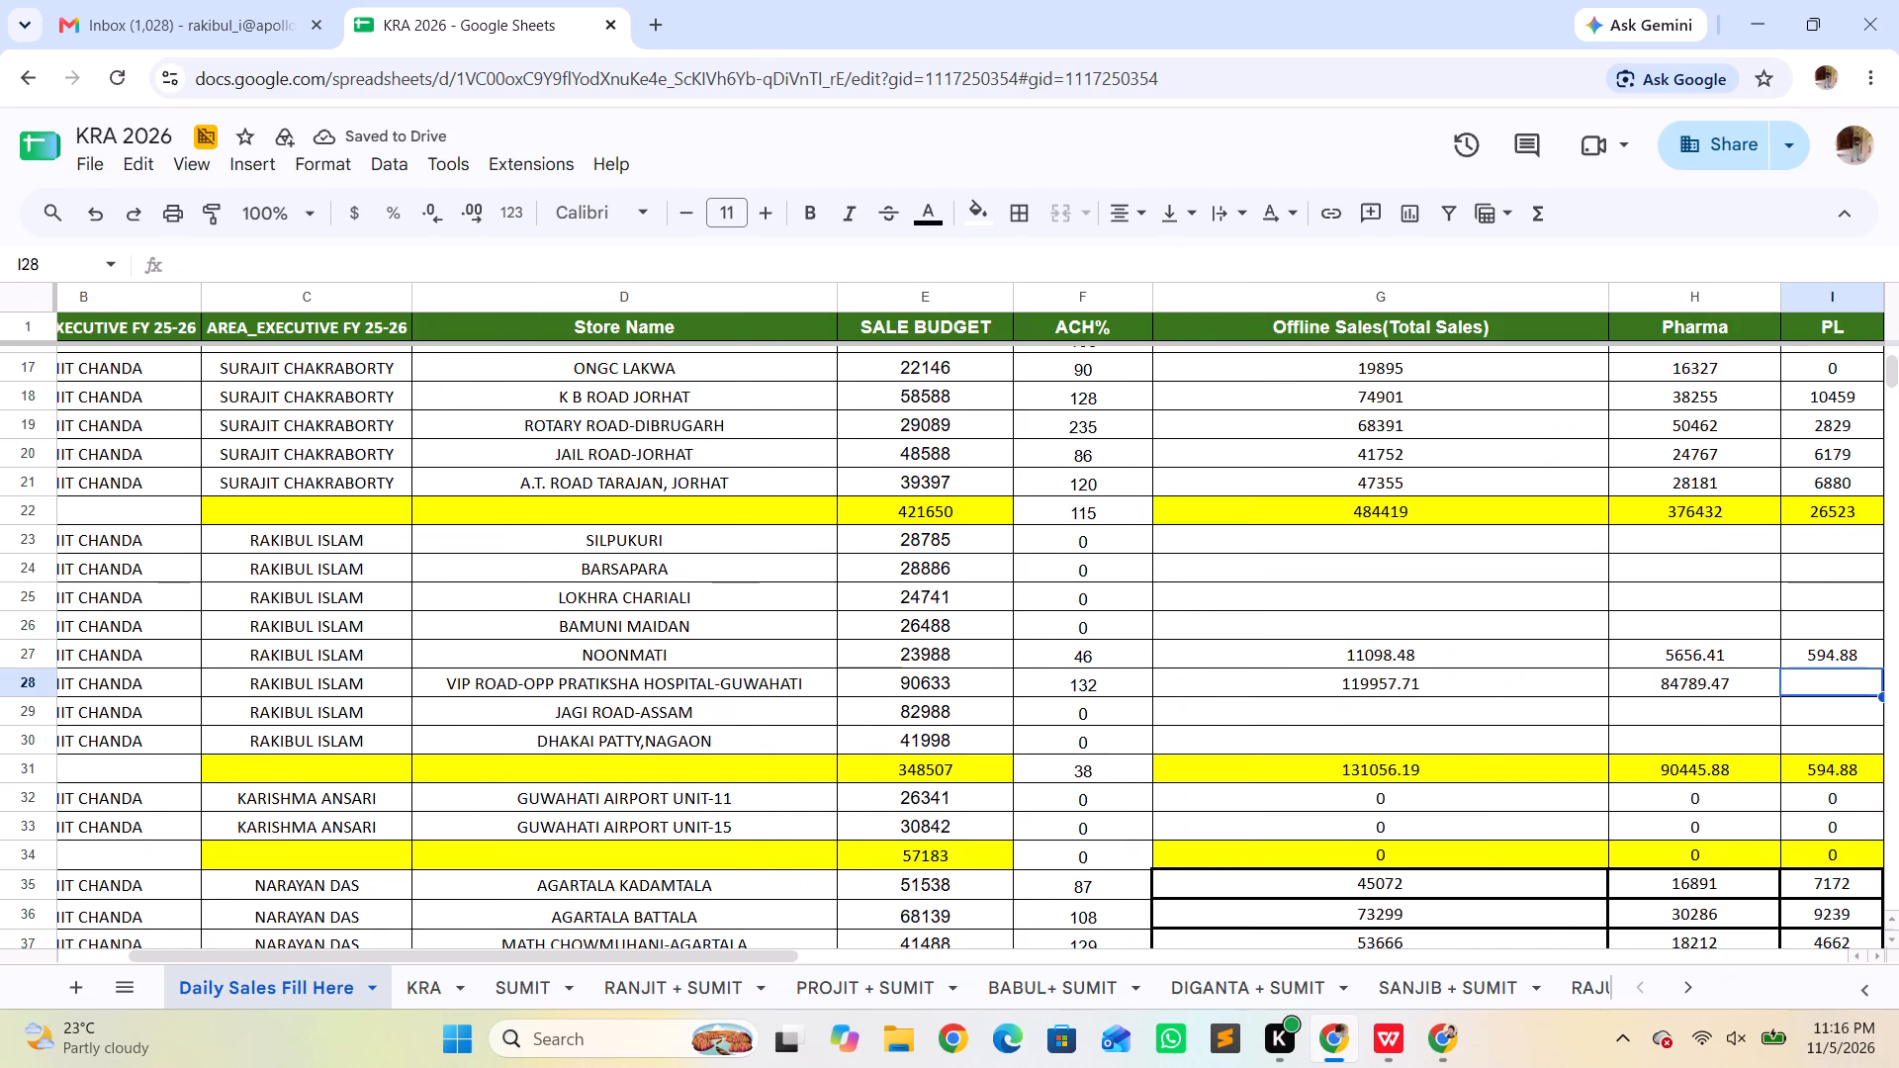
pyautogui.write('8550.94')
pyautogui.press('Right')
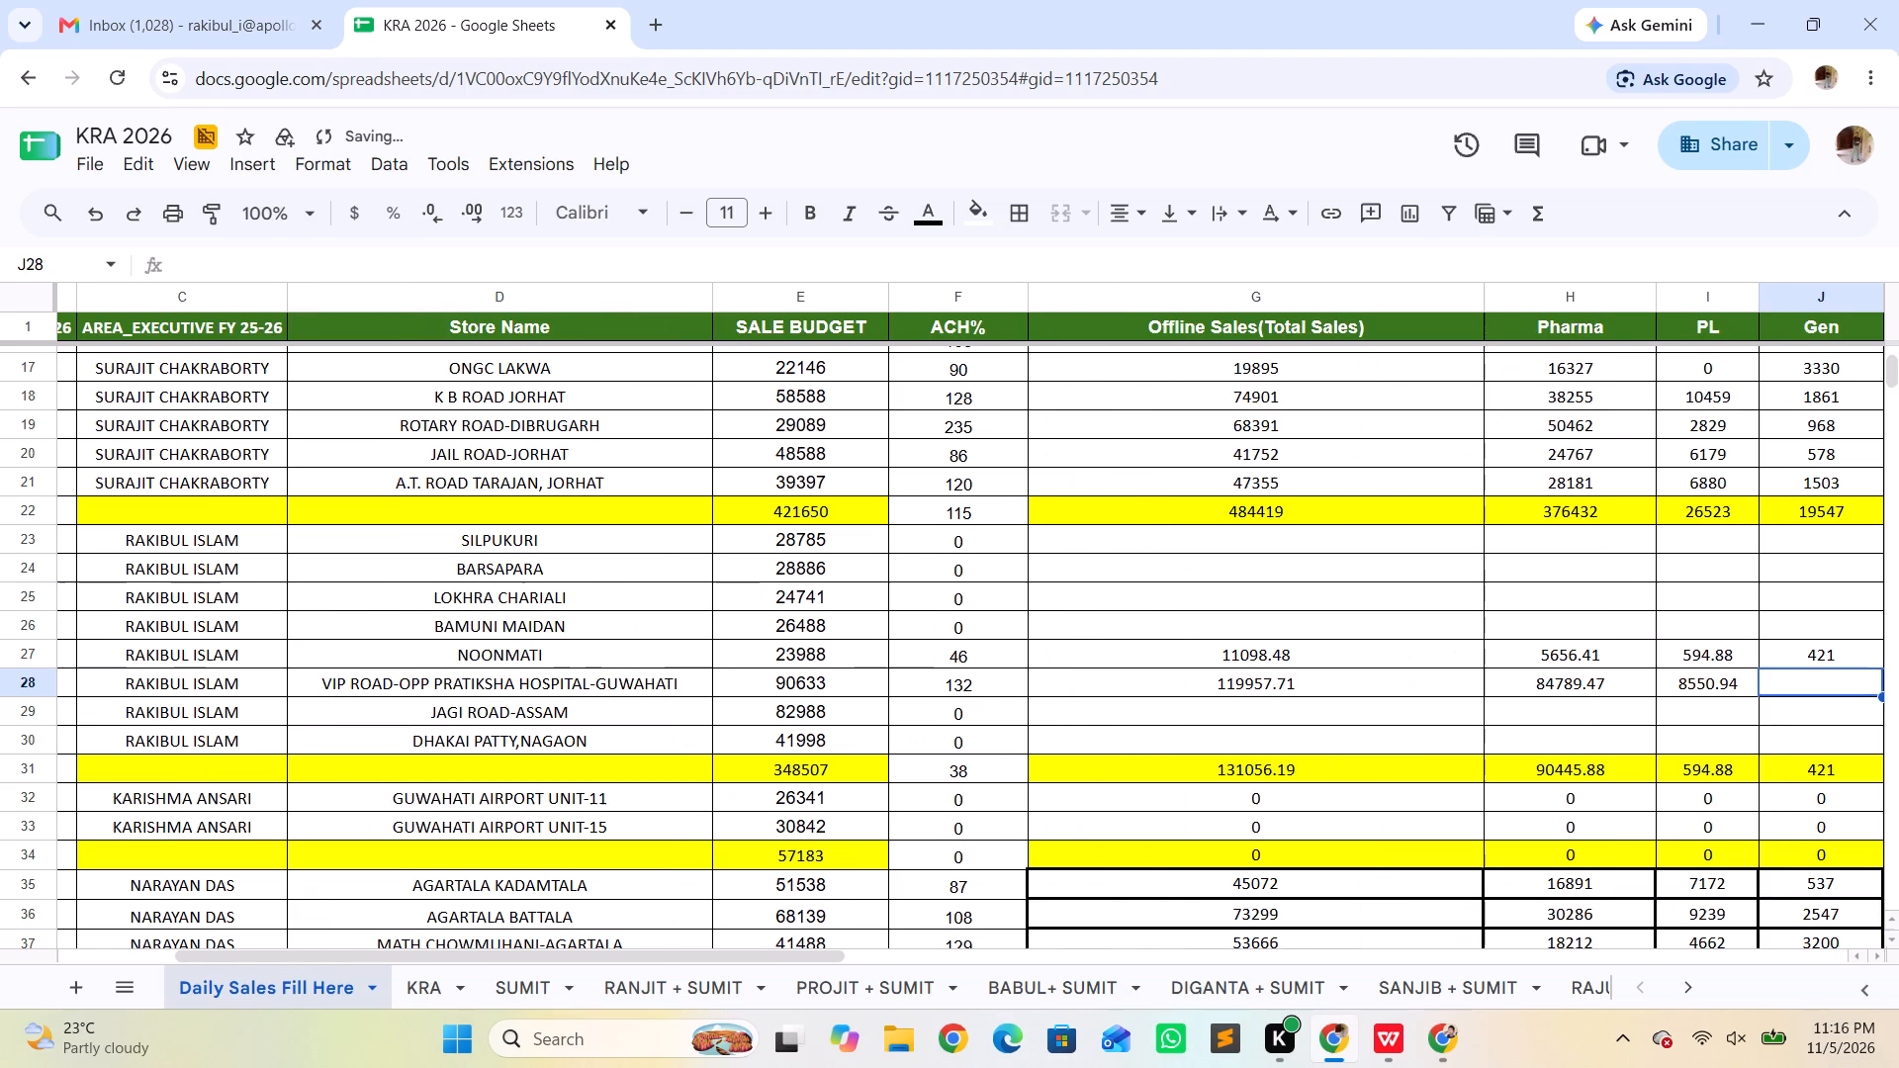
# Enter Gen 1609.83, FMCG 23840.95 and Sur 297.12 for the VIP ROAD store.
pyautogui.write('1609.83')
pyautogui.press('Right')
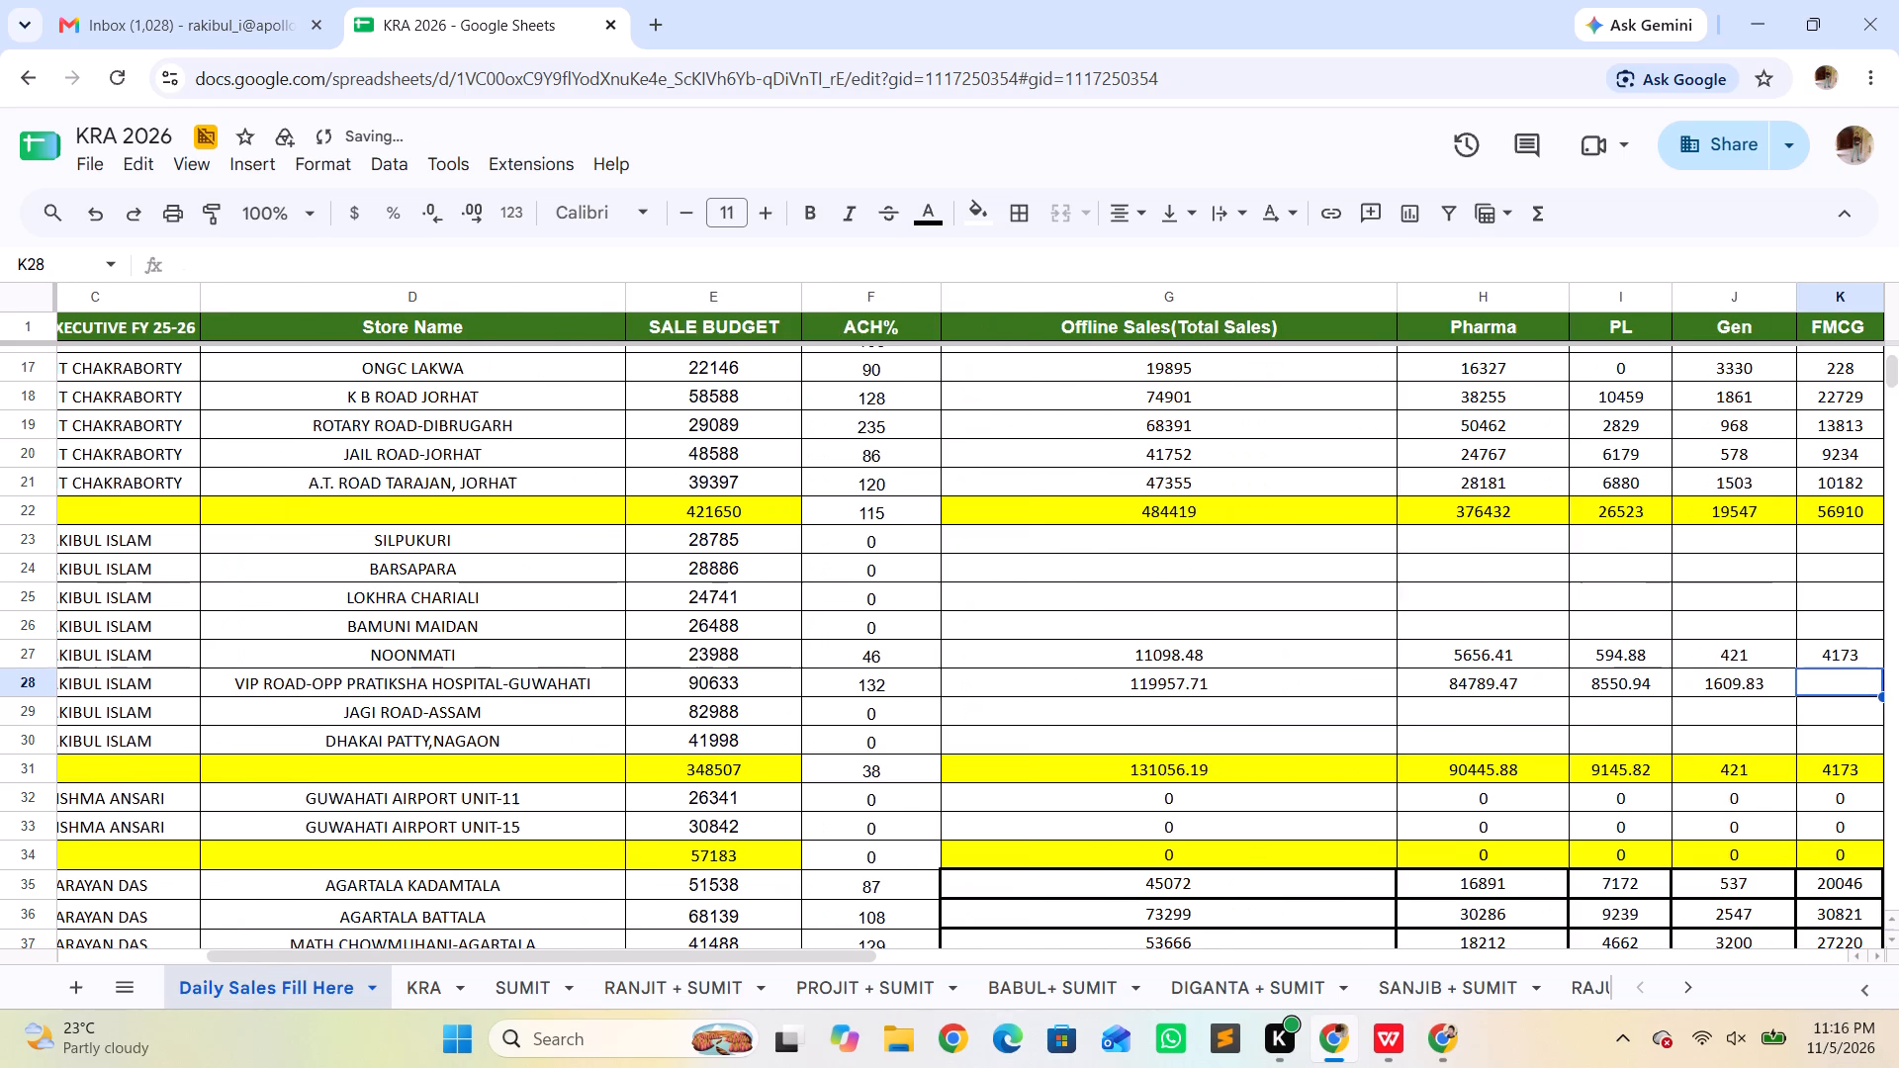
pyautogui.write('23840.95')
pyautogui.press('Right')
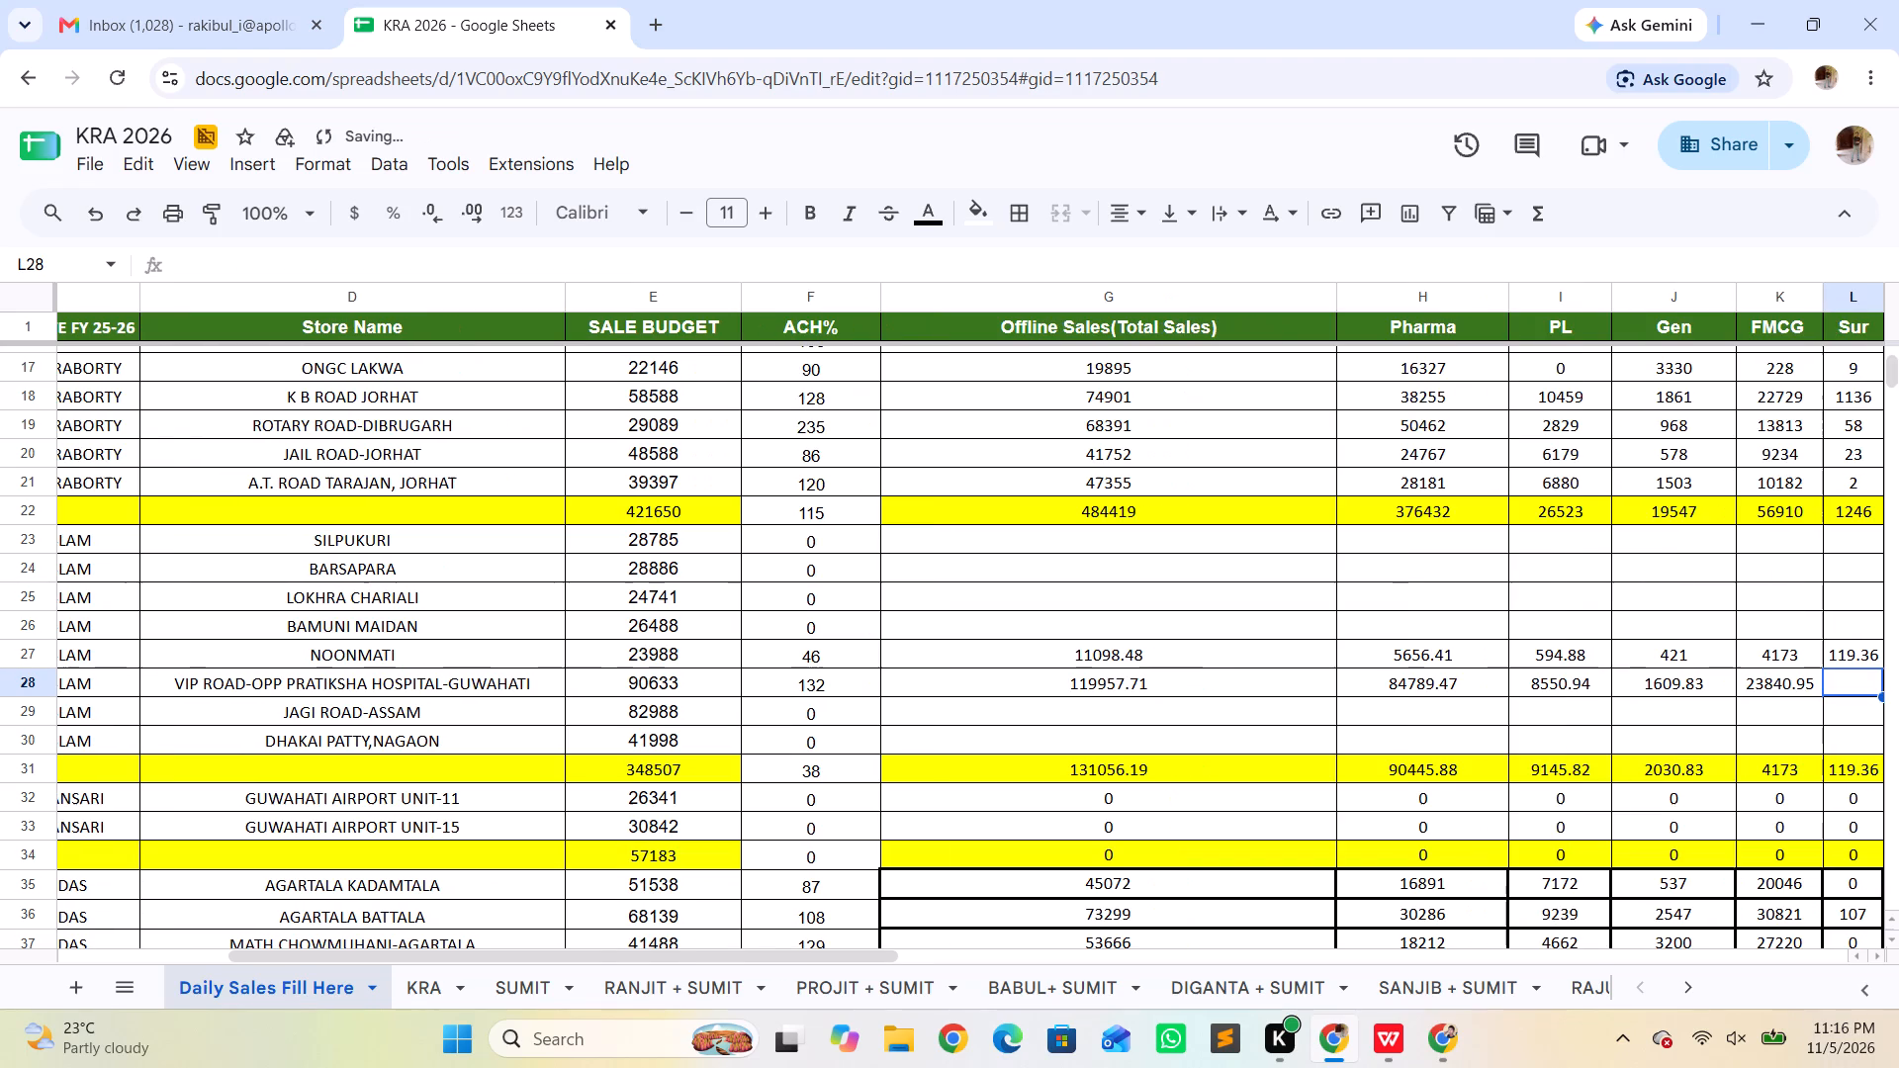
pyautogui.write('297.12')
pyautogui.press('Right')
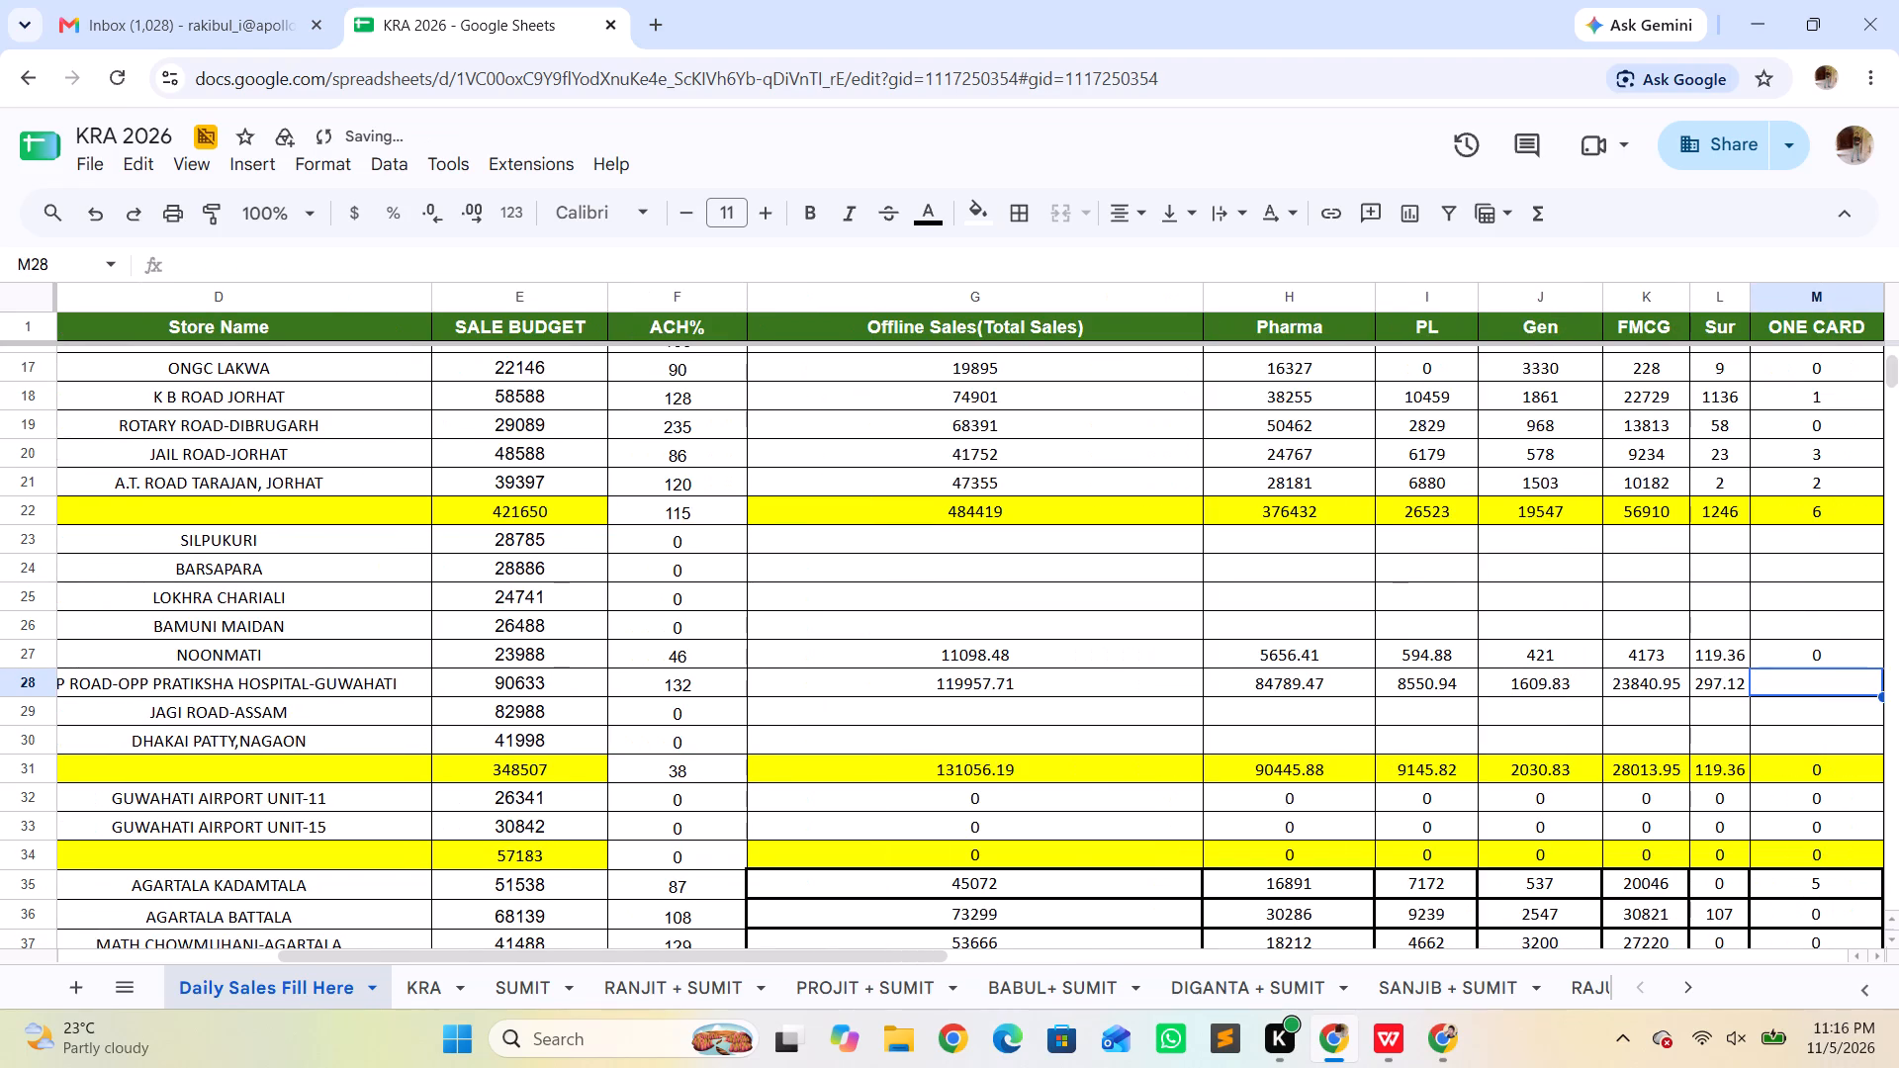
# For the VIP ROAD store, enter 0 for ONE CARD, HD Bill and HD BILL VALUE, CIRCLE ENROLLMENT 6, VALUE DEAL 10 and BILL COUNT 158.
pyautogui.press('0')
pyautogui.press('Right')
pyautogui.press('0')
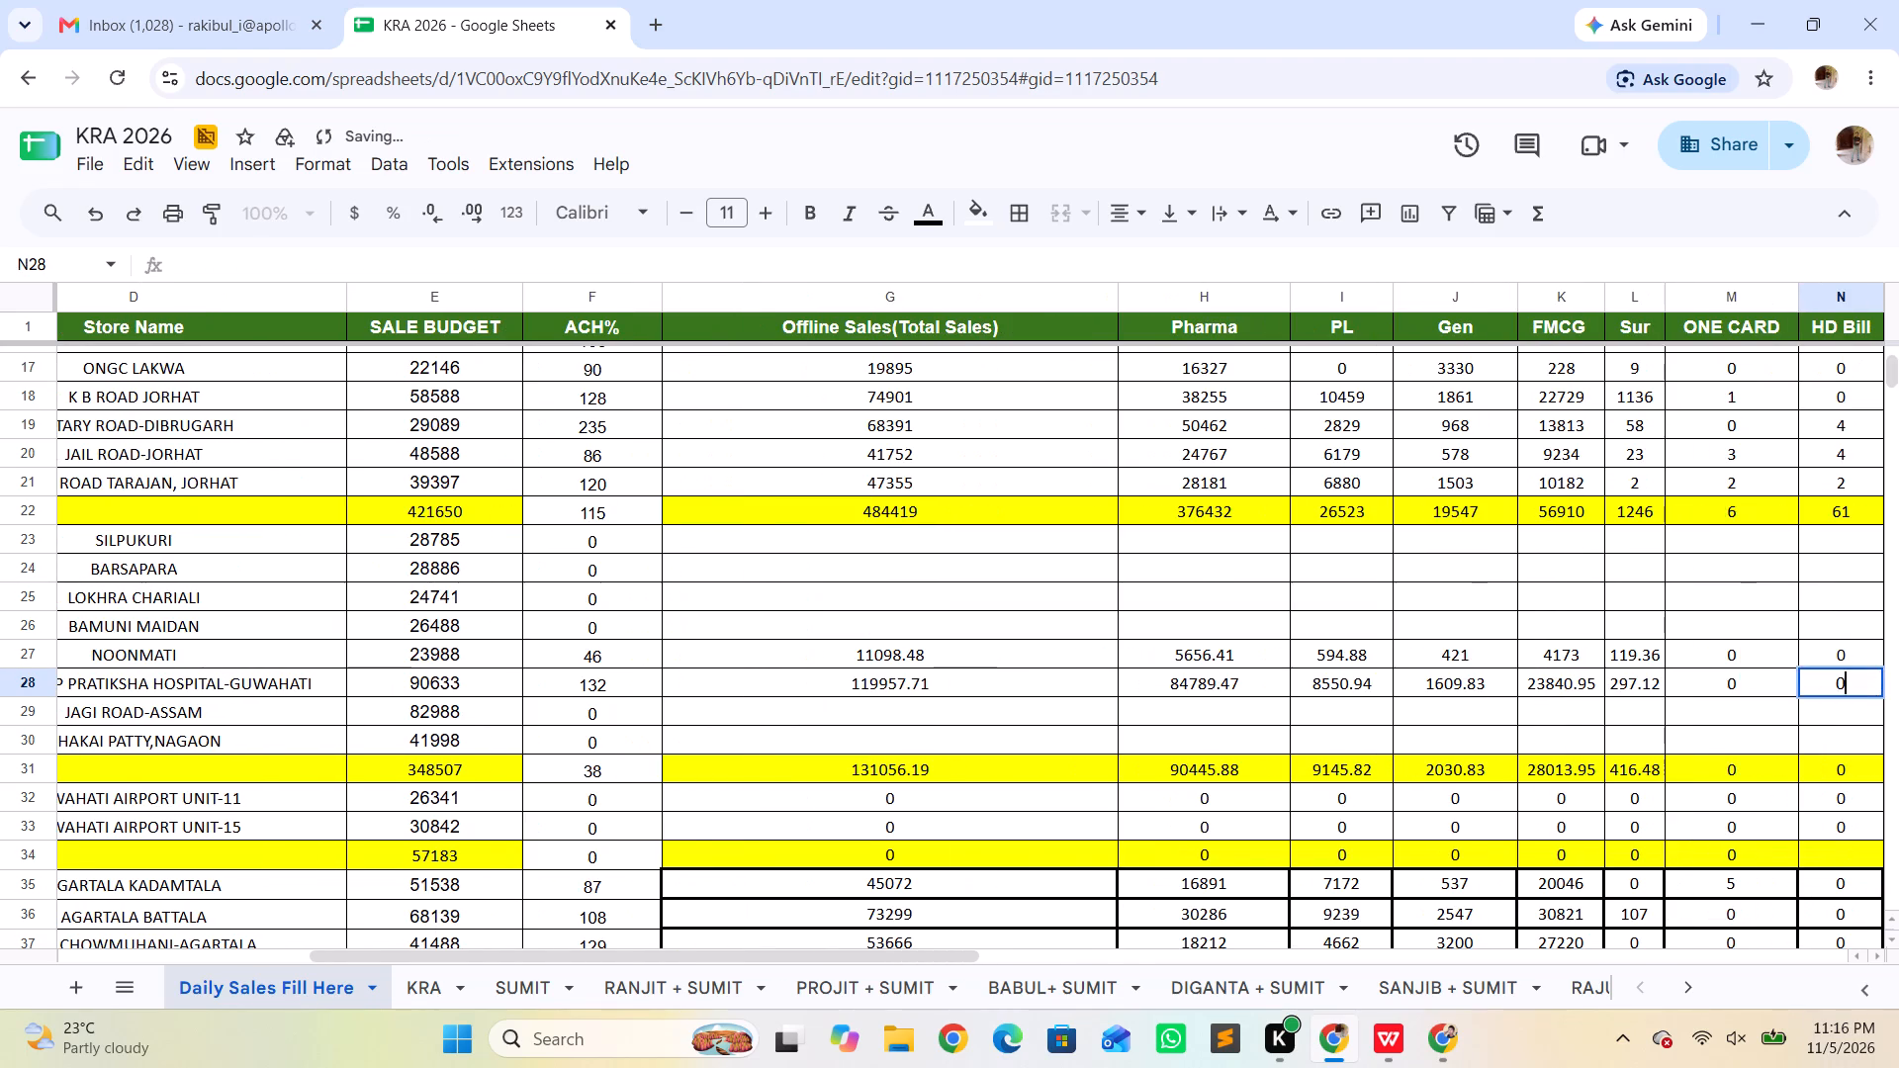
pyautogui.press('Right')
pyautogui.press('0')
pyautogui.press('Right')
pyautogui.press('6')
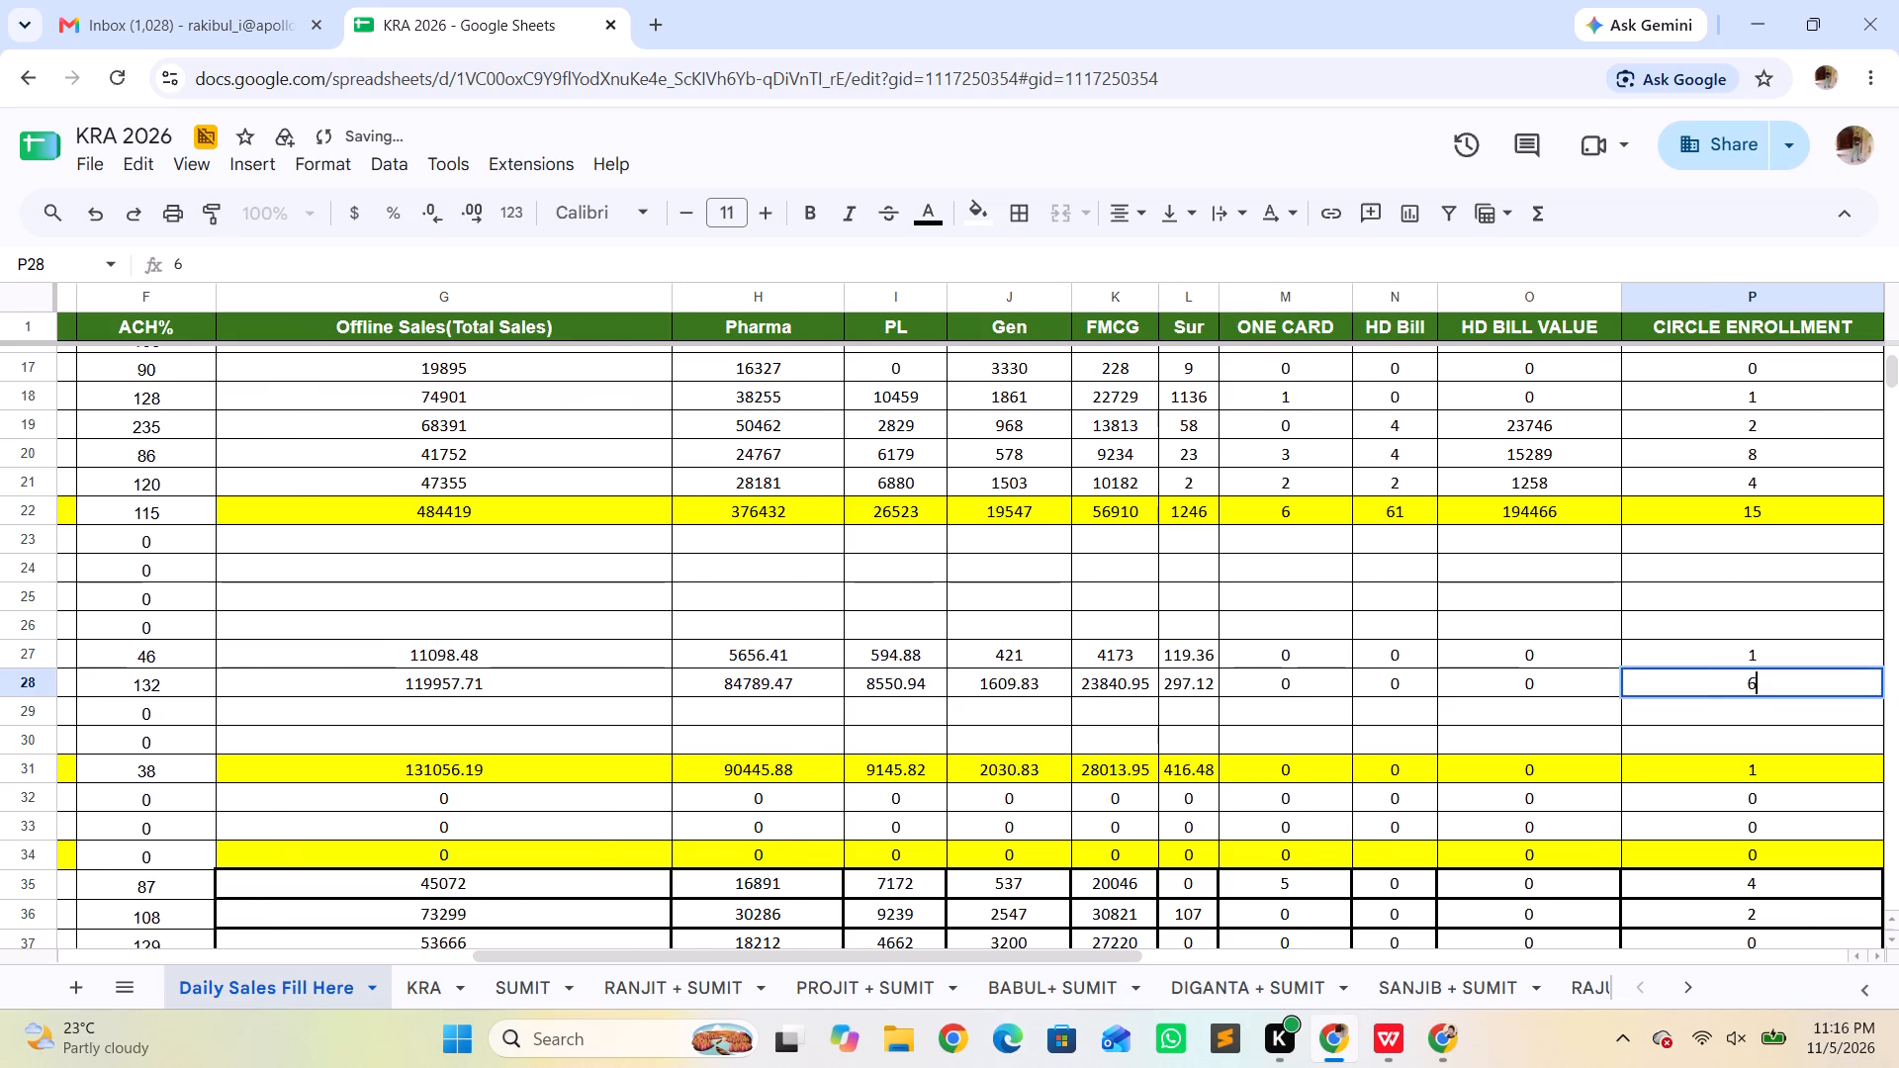
pyautogui.press('Right')
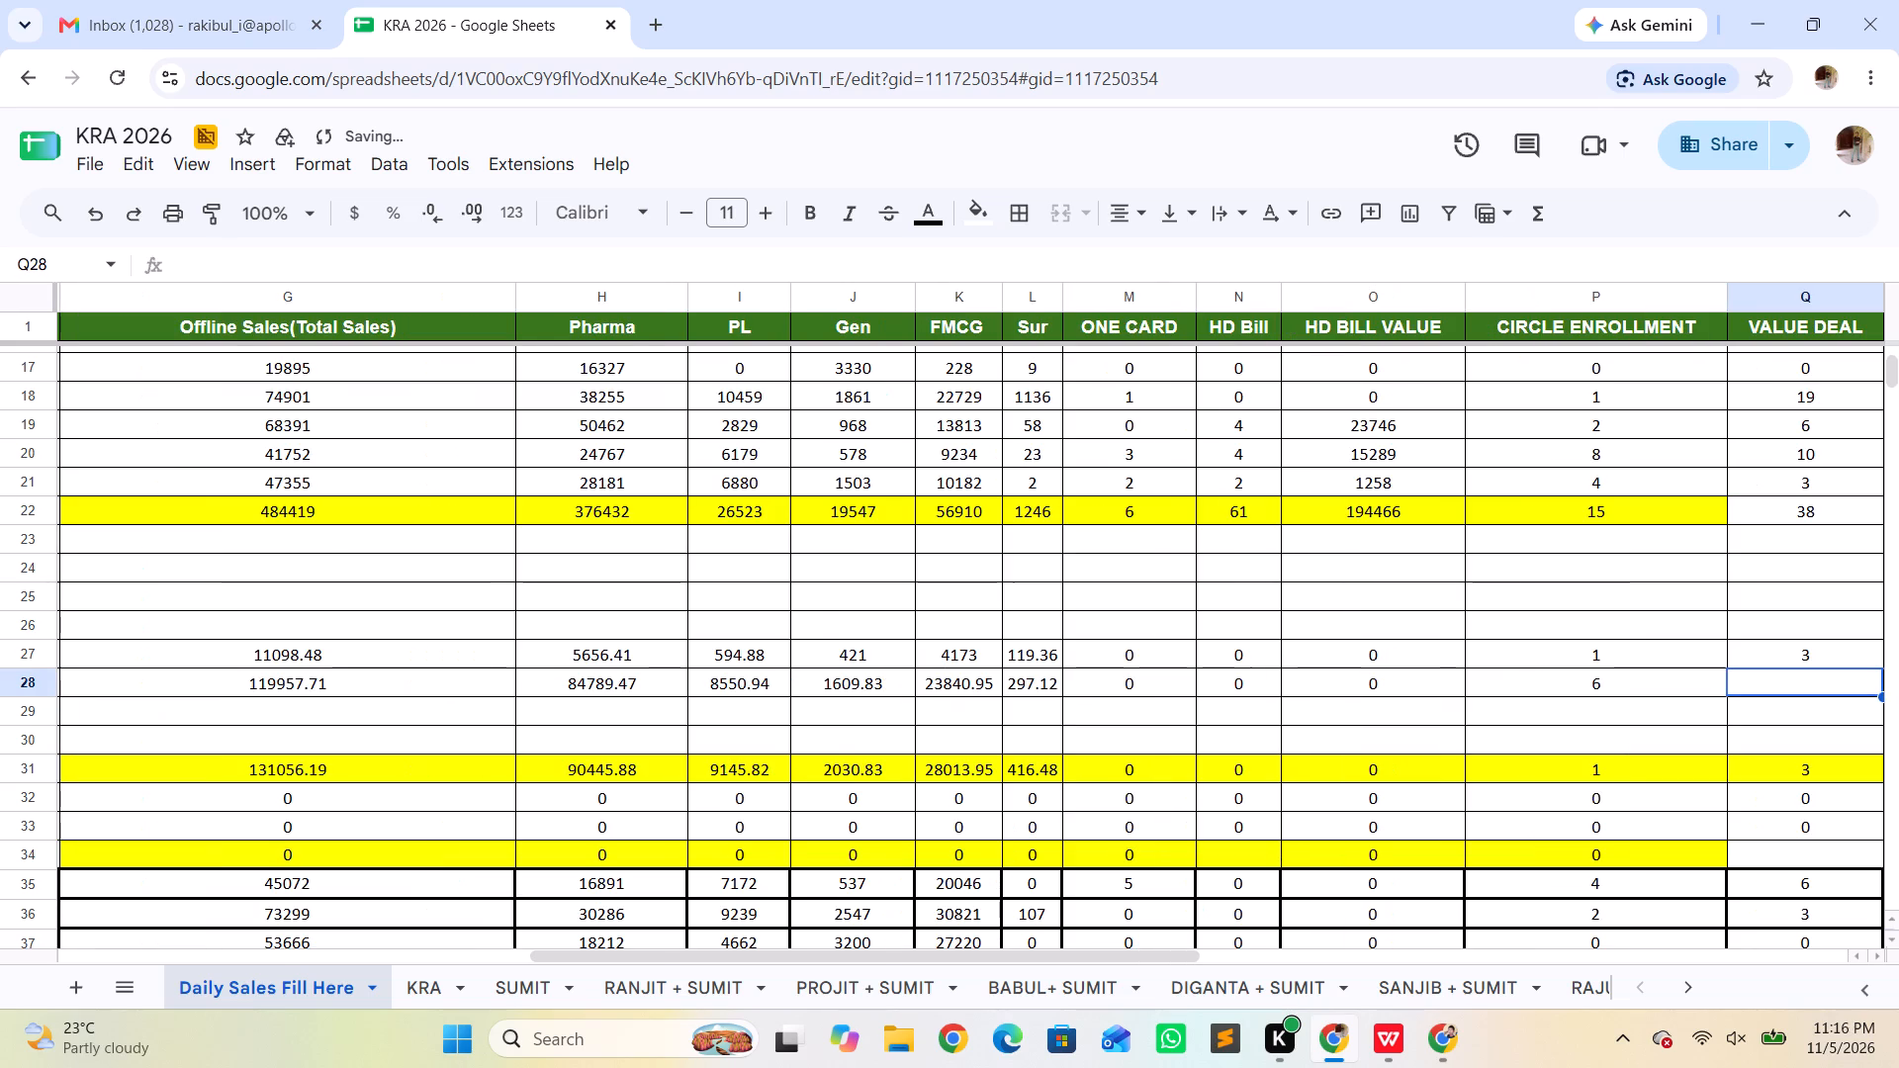
pyautogui.write('10')
pyautogui.press('Right')
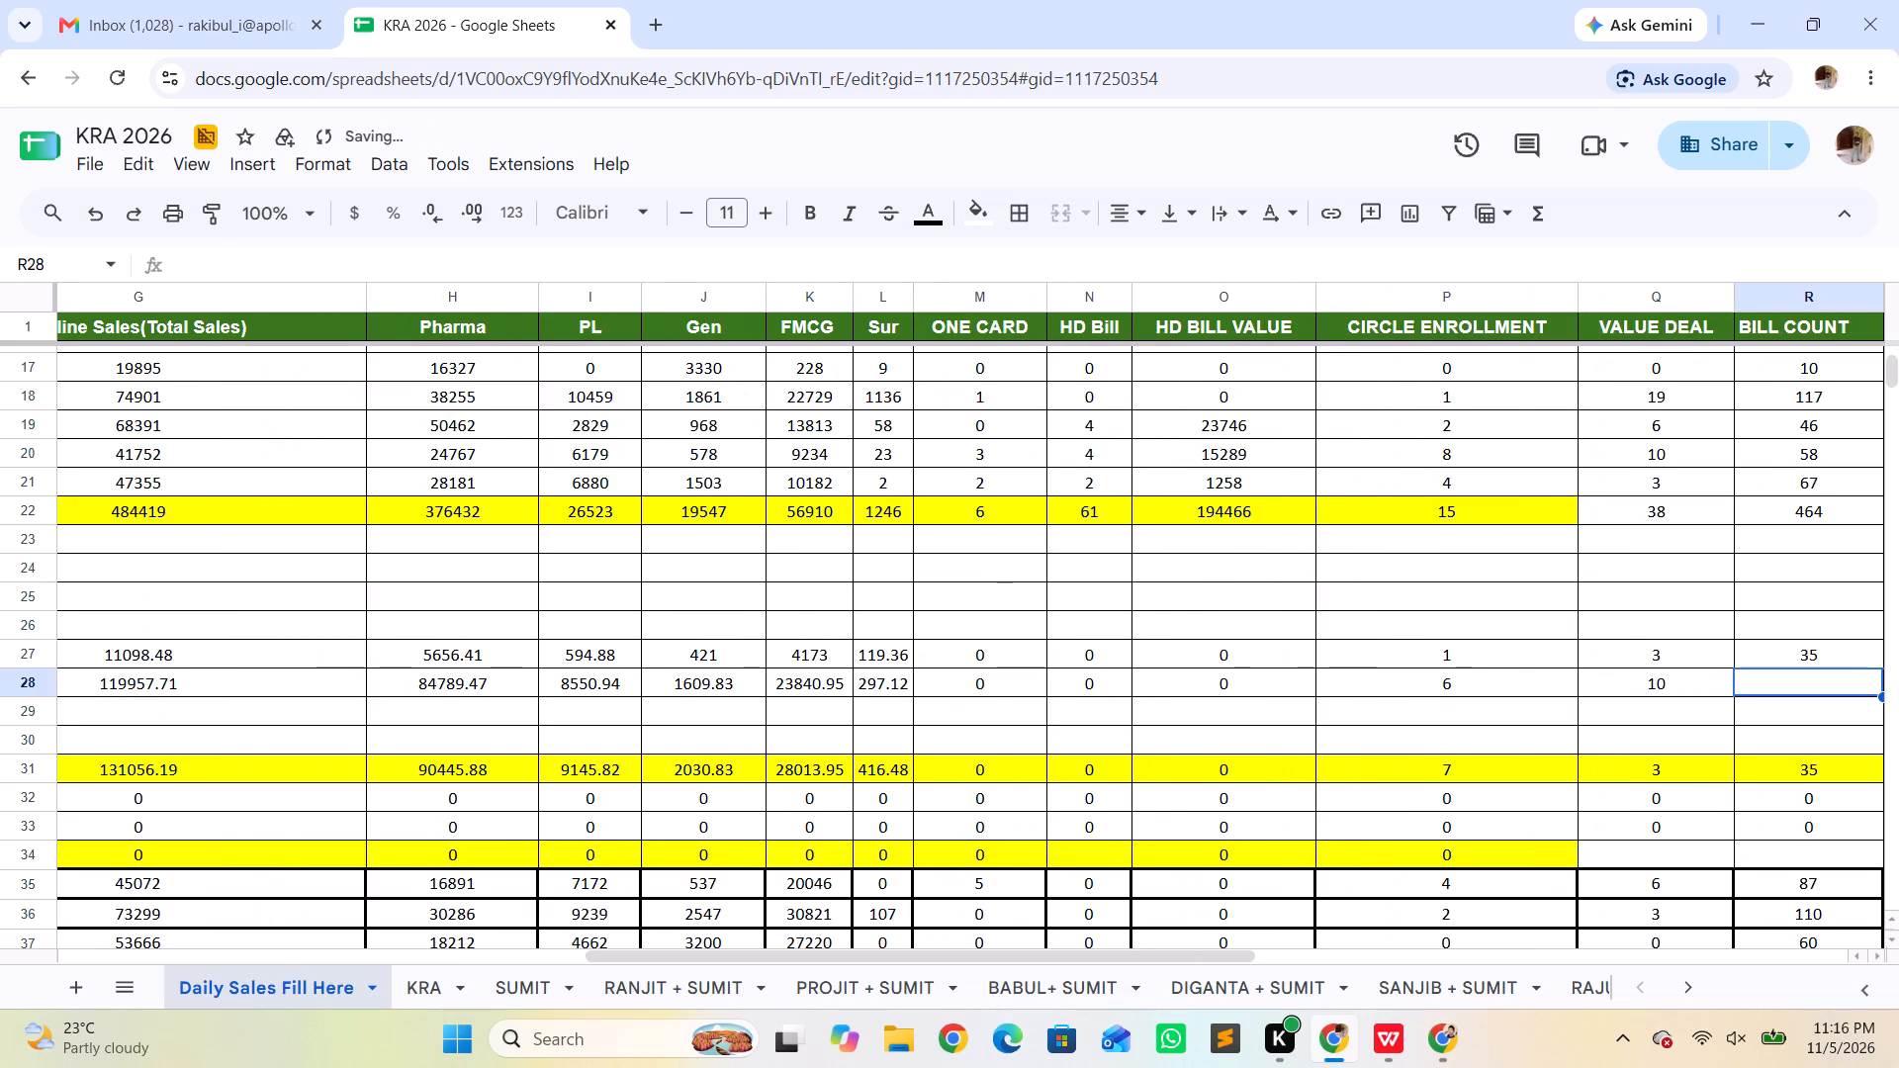
pyautogui.write('158')
pyautogui.press('Right')
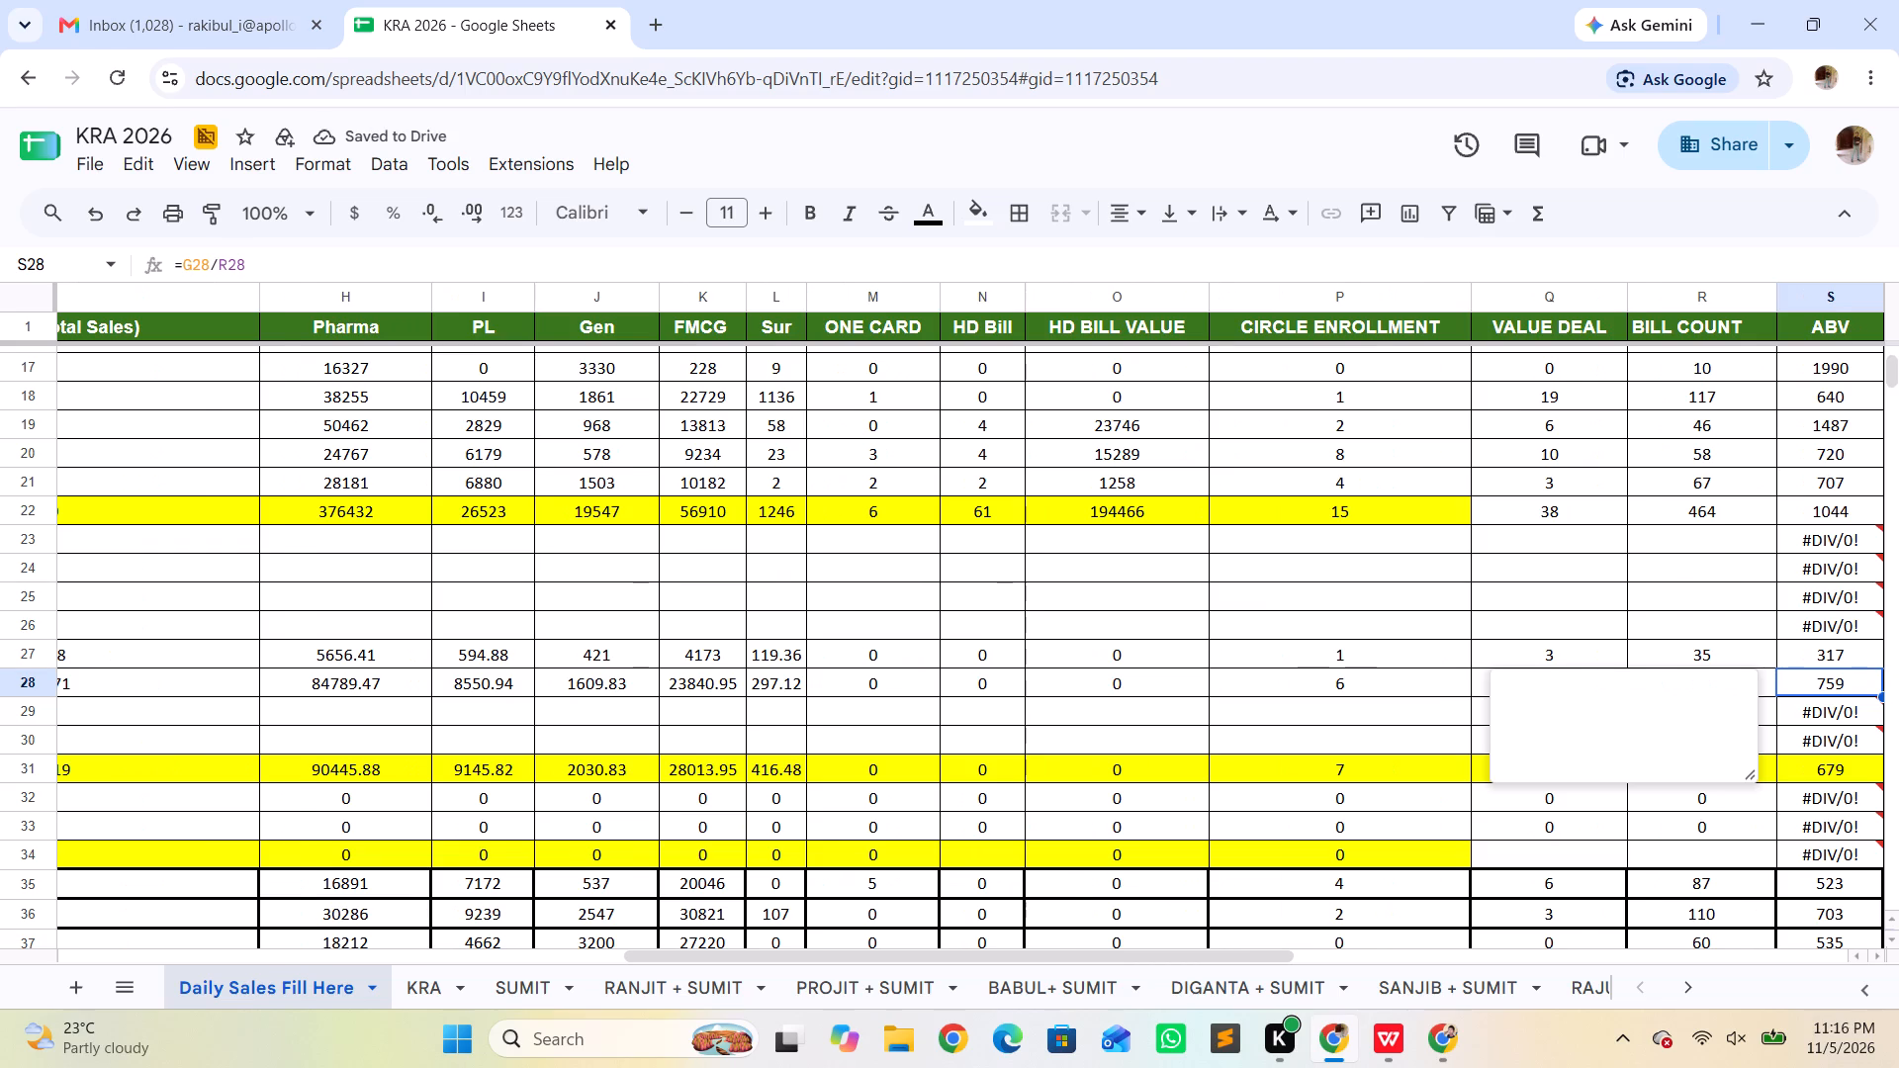
# Complete the VIP ROAD store's row with offline FMCG 22358.01 and online FMCG 1482.94.
pyautogui.press('Right')
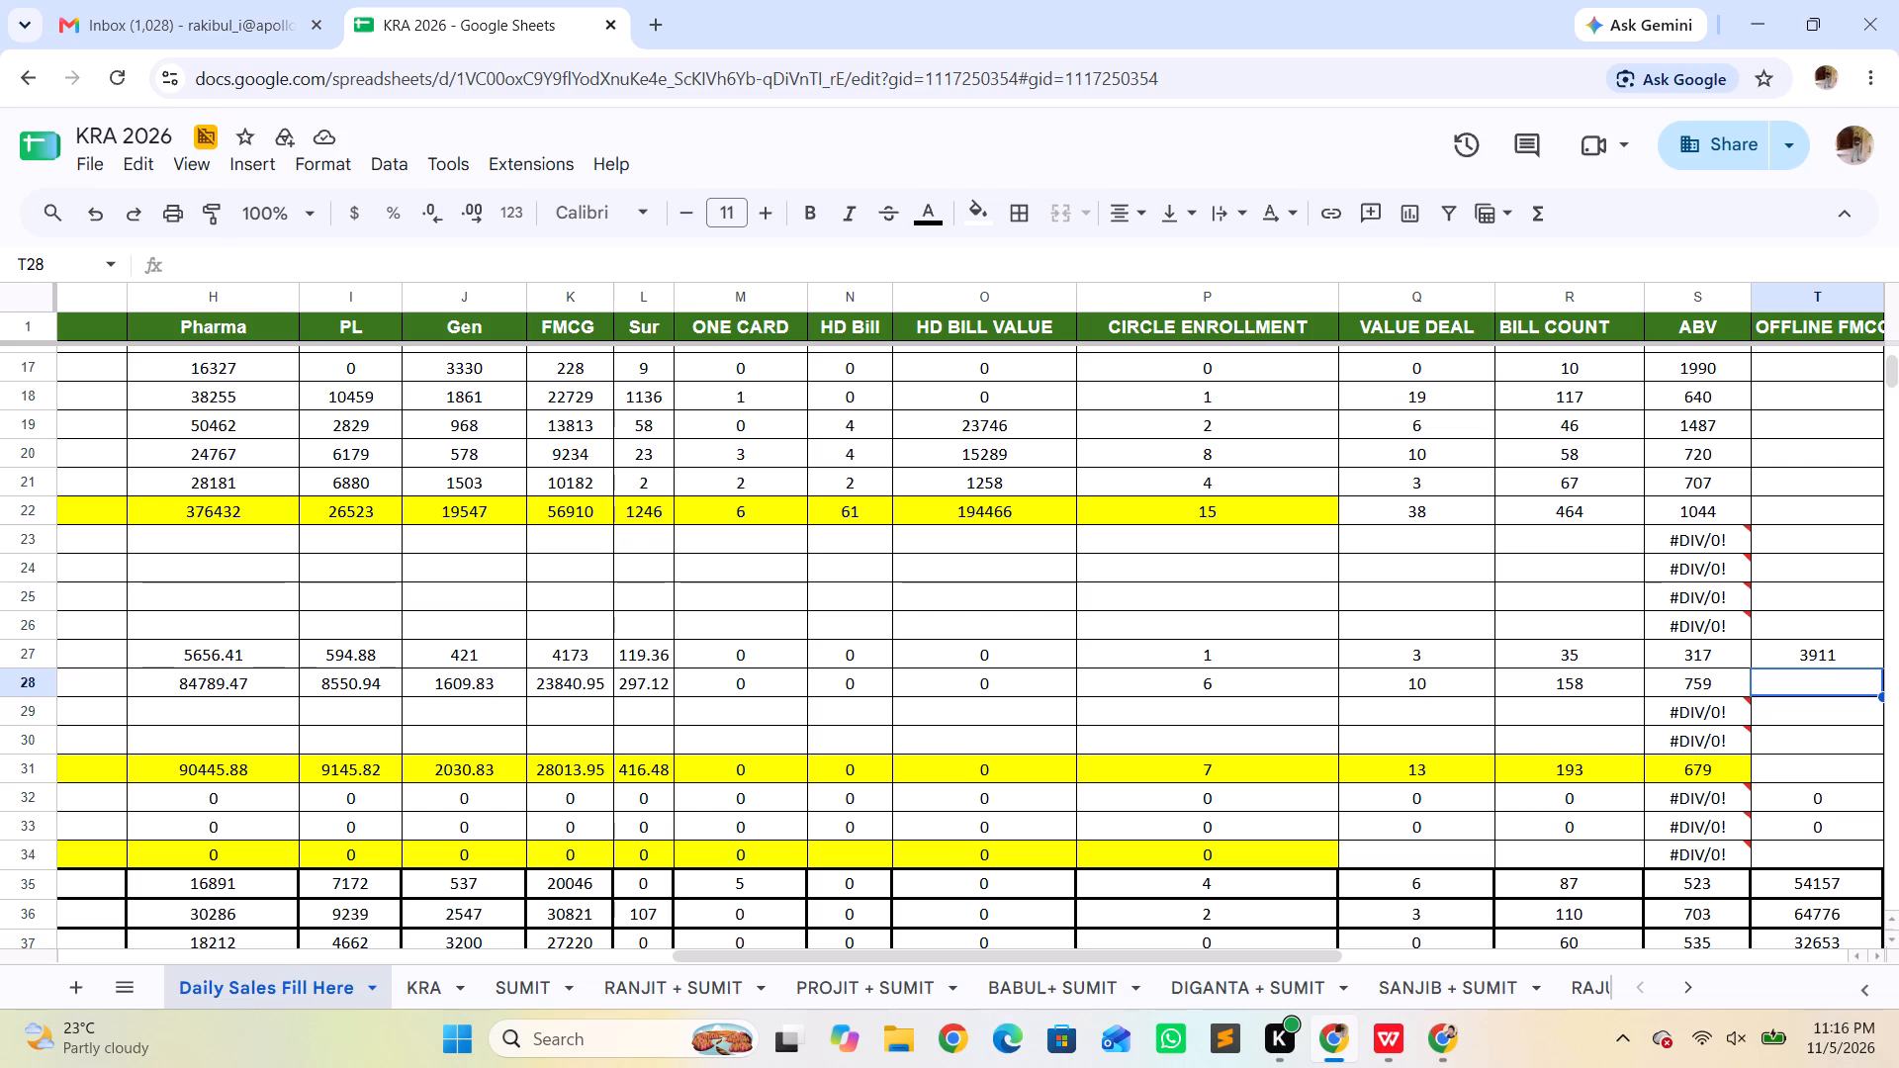
pyautogui.write('22358.01')
pyautogui.press('Right')
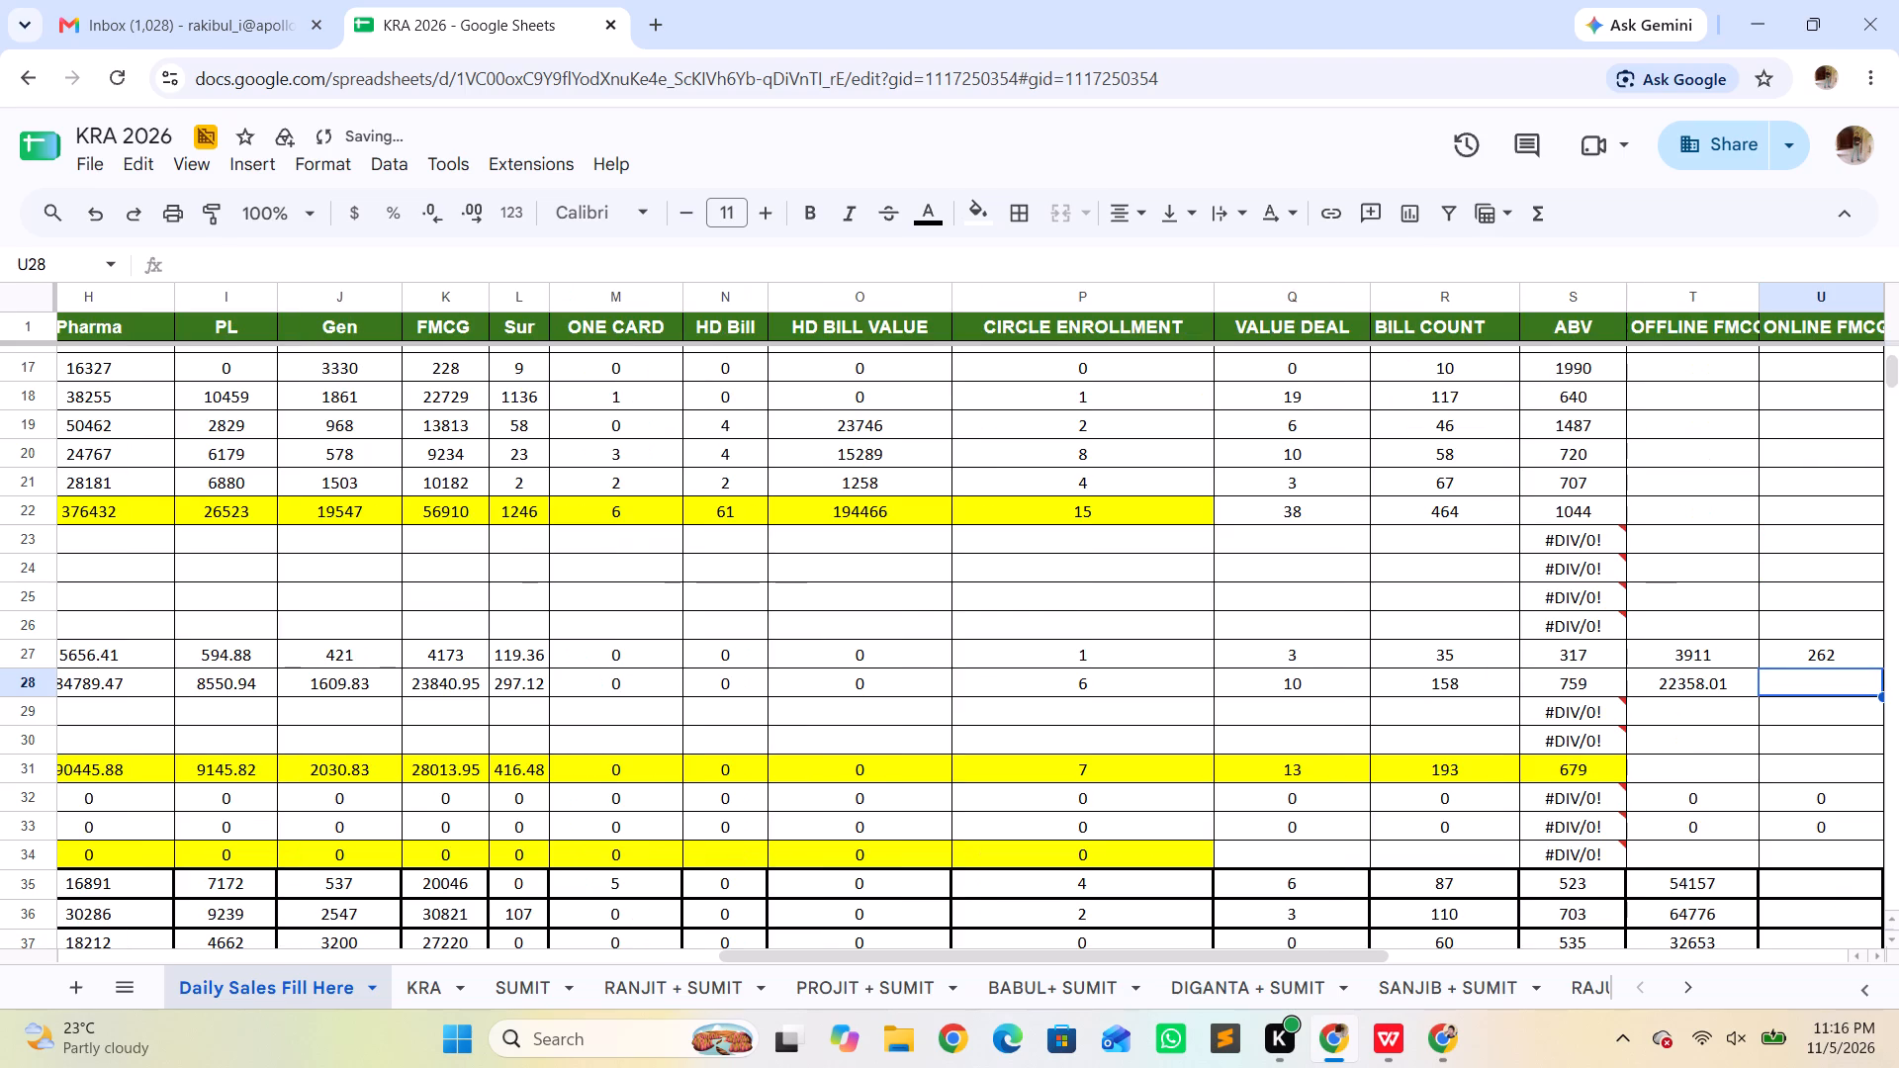
pyautogui.write('1482.94')
pyautogui.press('Right')
# Select the empty Offline Sales cell in the LOKHRA CHARIALI row for data entry.
pyautogui.press('Left')
pyautogui.press('Left')
pyautogui.press('Left')
pyautogui.press('Left')
pyautogui.press('Left')
pyautogui.press('Left')
pyautogui.press('Left')
pyautogui.press('Left')
pyautogui.press('Left')
pyautogui.press('Left')
pyautogui.press('Left')
pyautogui.press('Left')
pyautogui.press('Left')
pyautogui.press('Left')
pyautogui.press('Left')
pyautogui.press('Left')
pyautogui.press('Left')
pyautogui.press('Left')
pyautogui.press('Left')
pyautogui.press('Left')
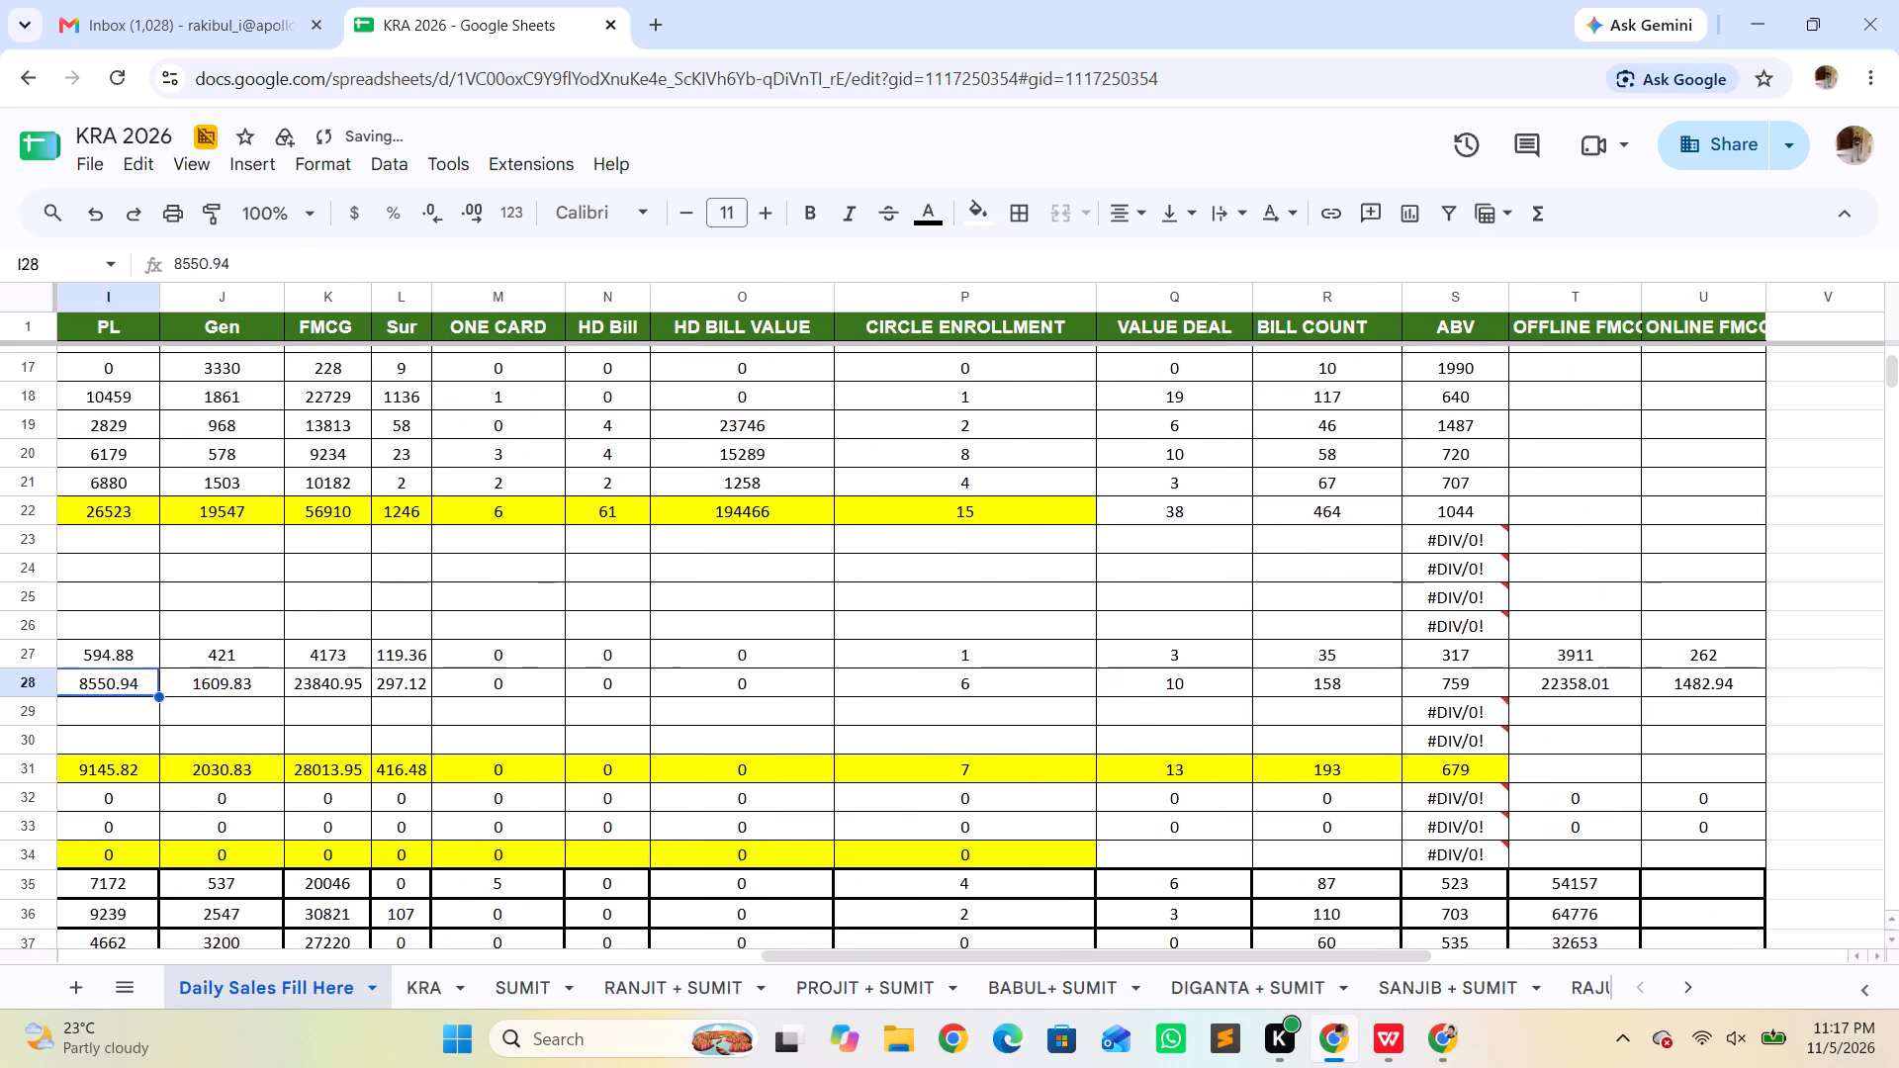
pyautogui.press('Right')
pyautogui.press('Right')
pyautogui.press('Right')
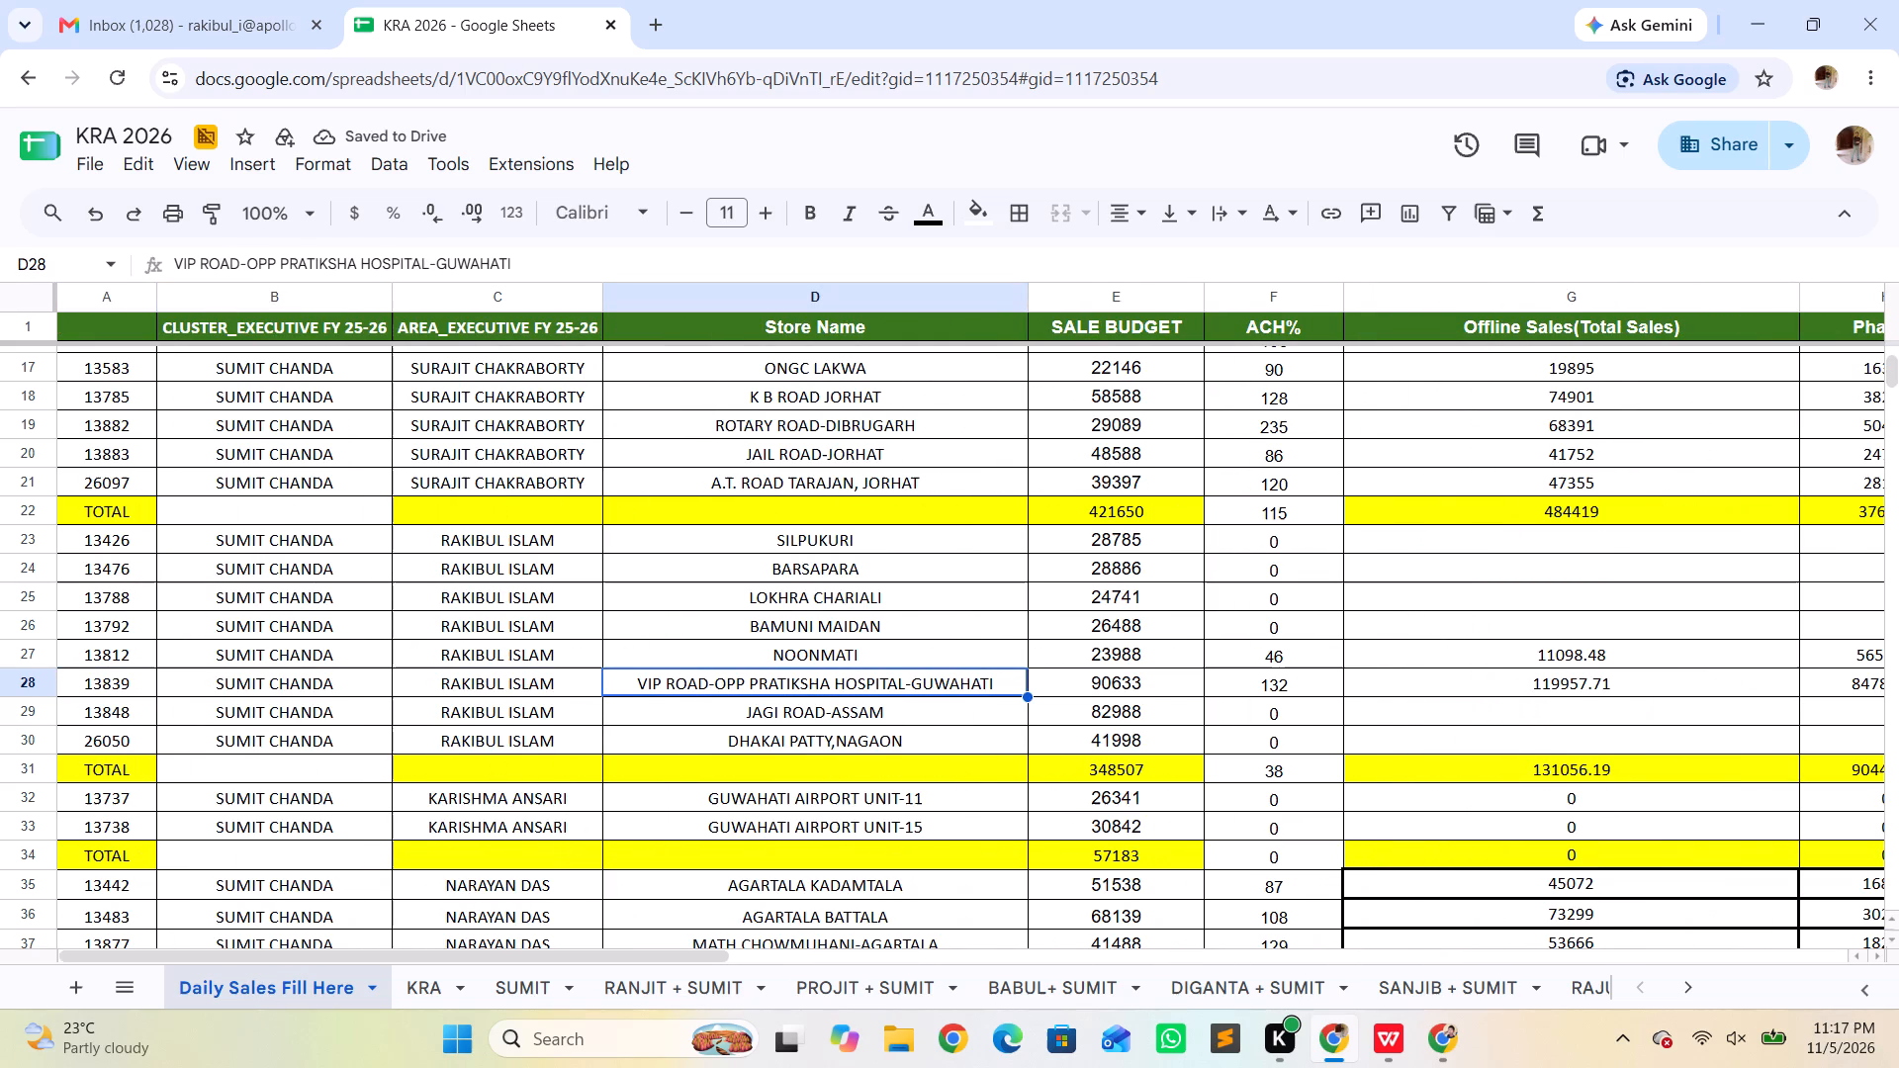
pyautogui.press('Up')
pyautogui.press('Up')
pyautogui.press('Up')
pyautogui.press('Right')
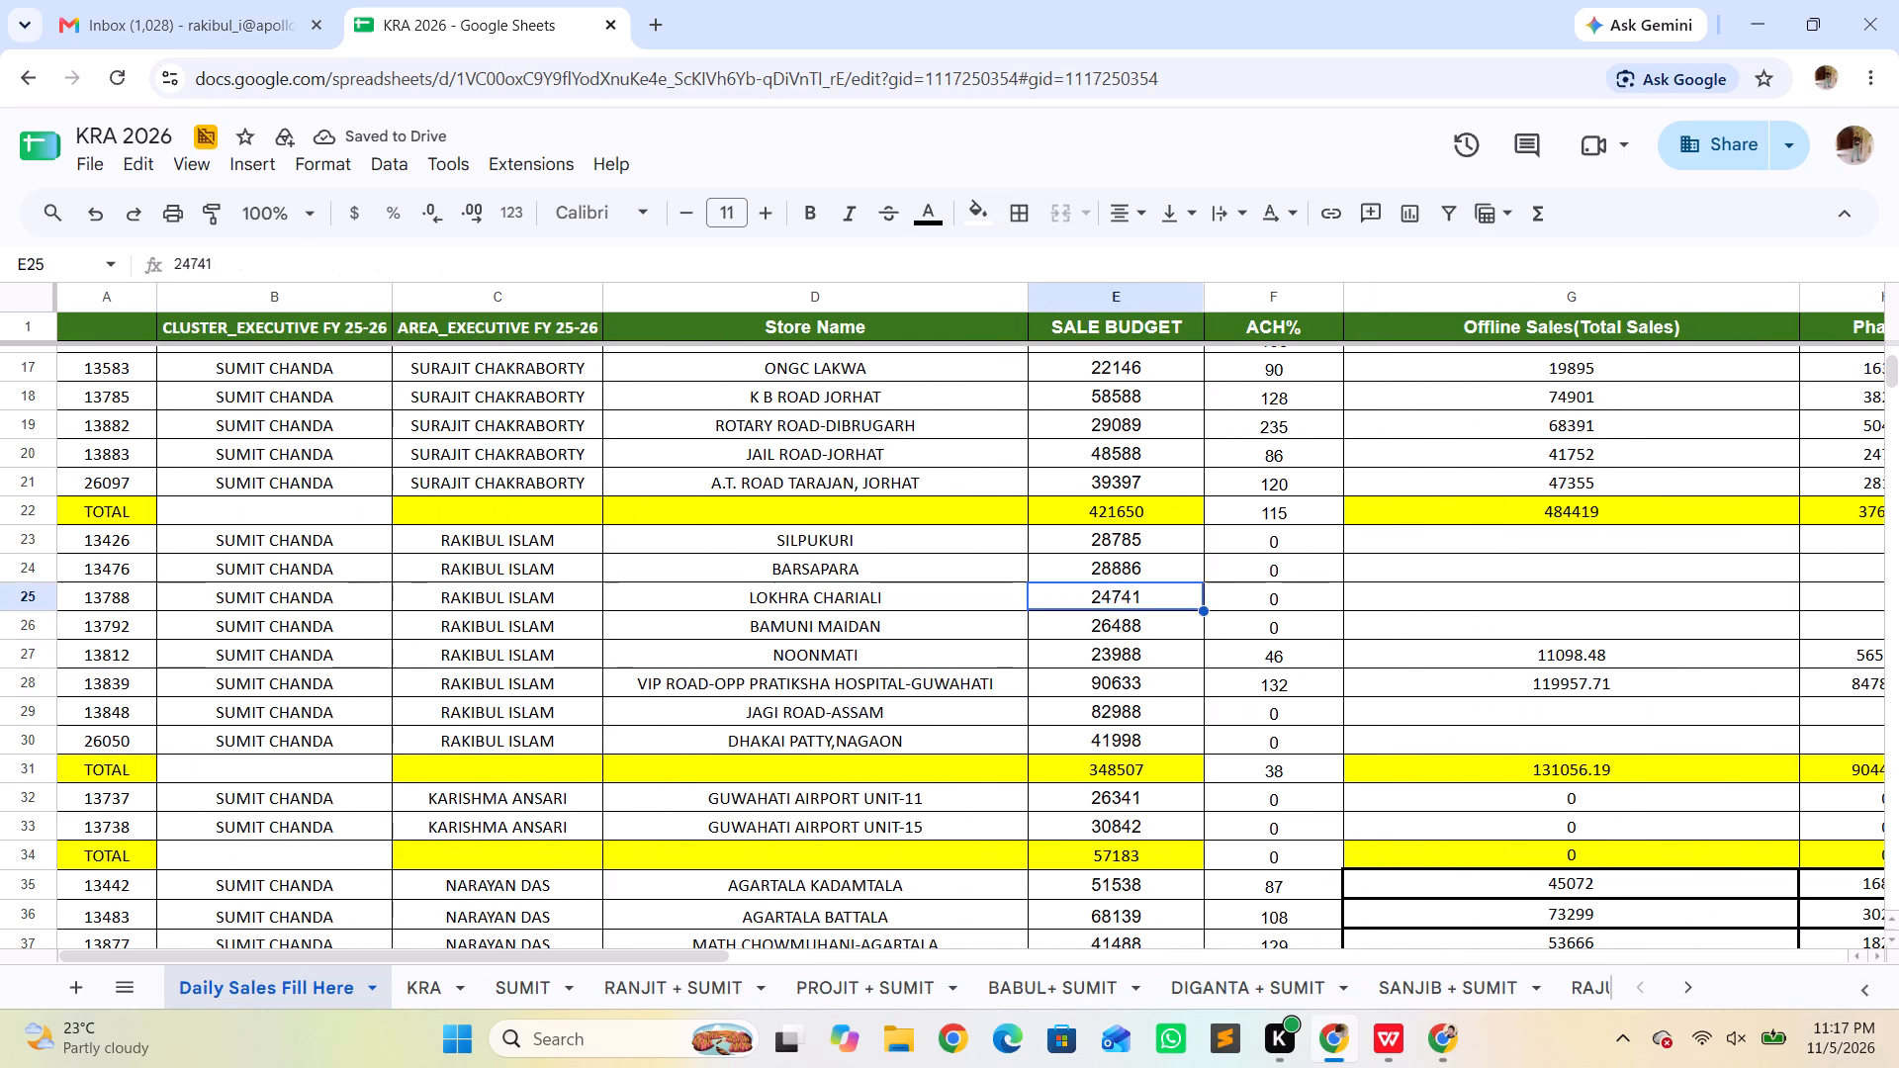
pyautogui.press('Right')
pyautogui.press('Right')
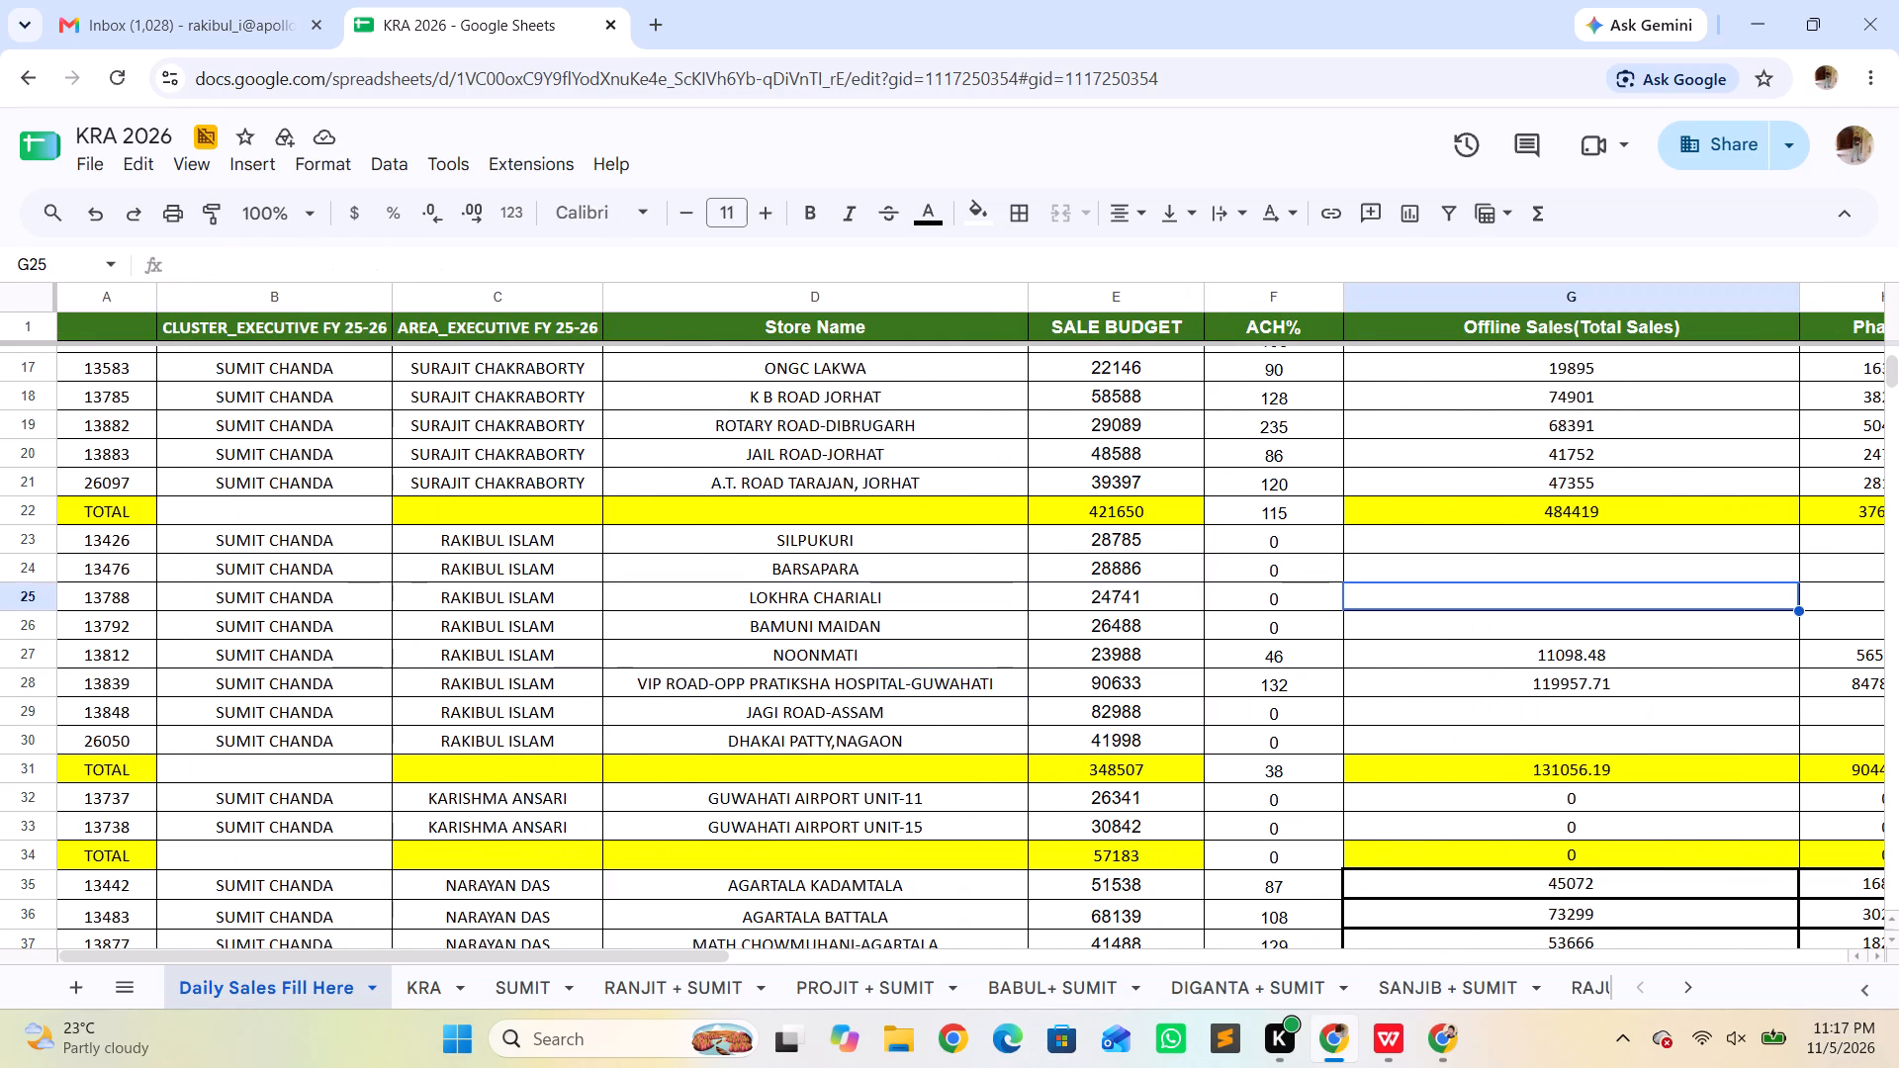
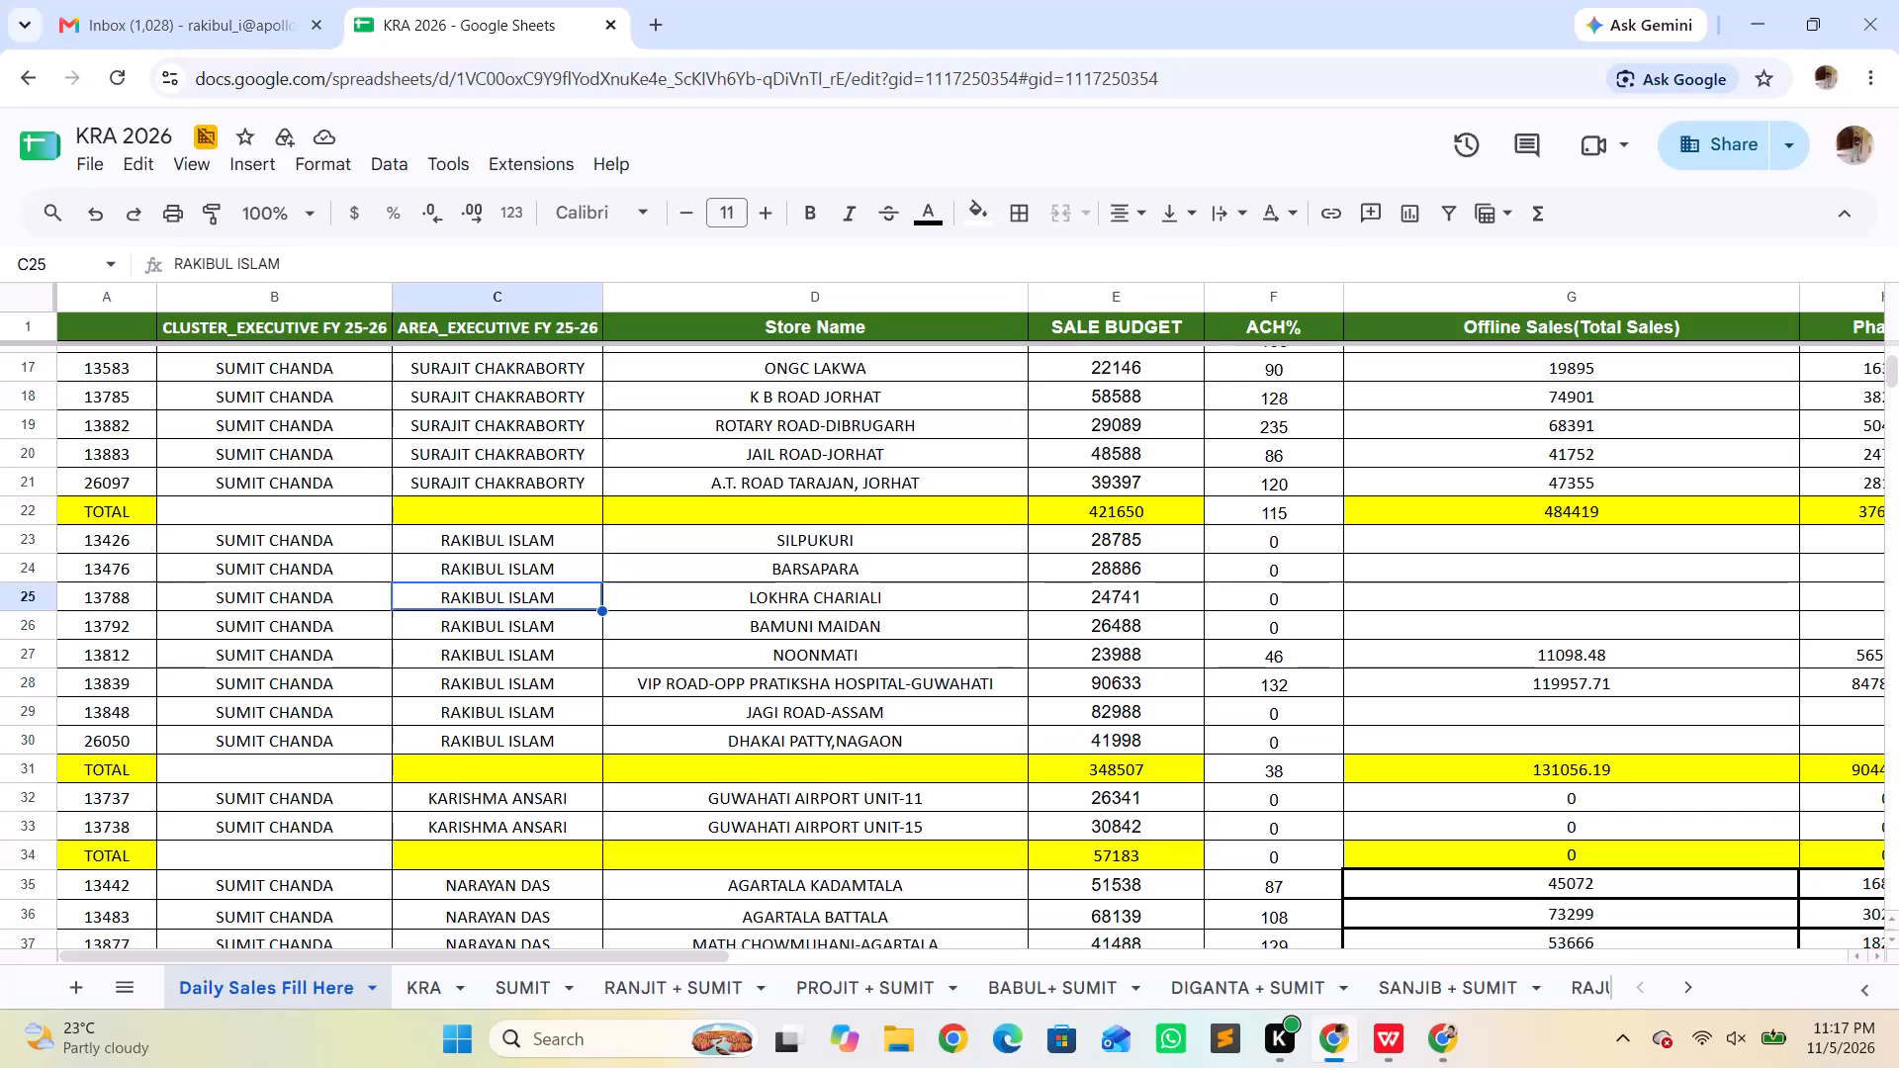
# For the DHAKAI PATTY, NAGAON store, enter Offline Sales 58254, Pharma 36721 and PL 4597.
pyautogui.press('Right')
pyautogui.press('Down')
pyautogui.press('Down')
pyautogui.press('Down')
pyautogui.press('Down')
pyautogui.press('Down')
pyautogui.press('Right')
pyautogui.press('Right')
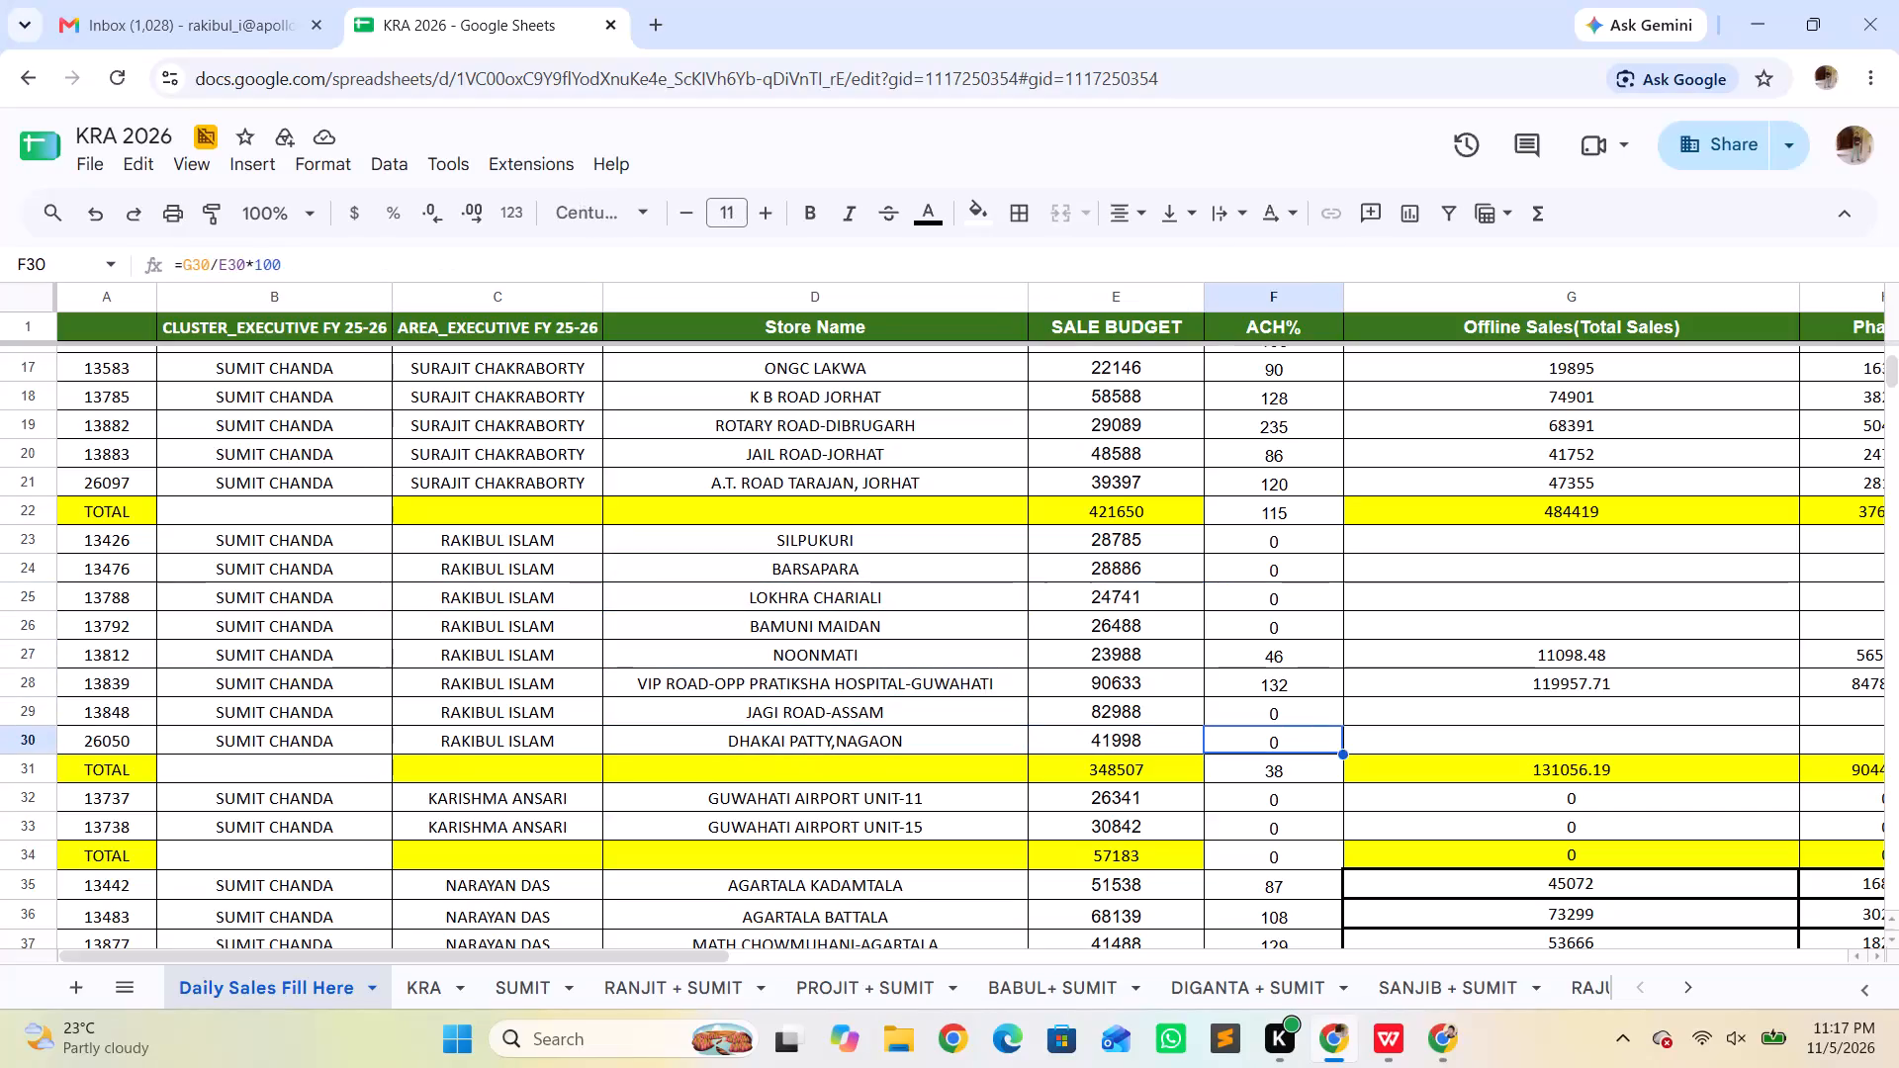
pyautogui.press('Right')
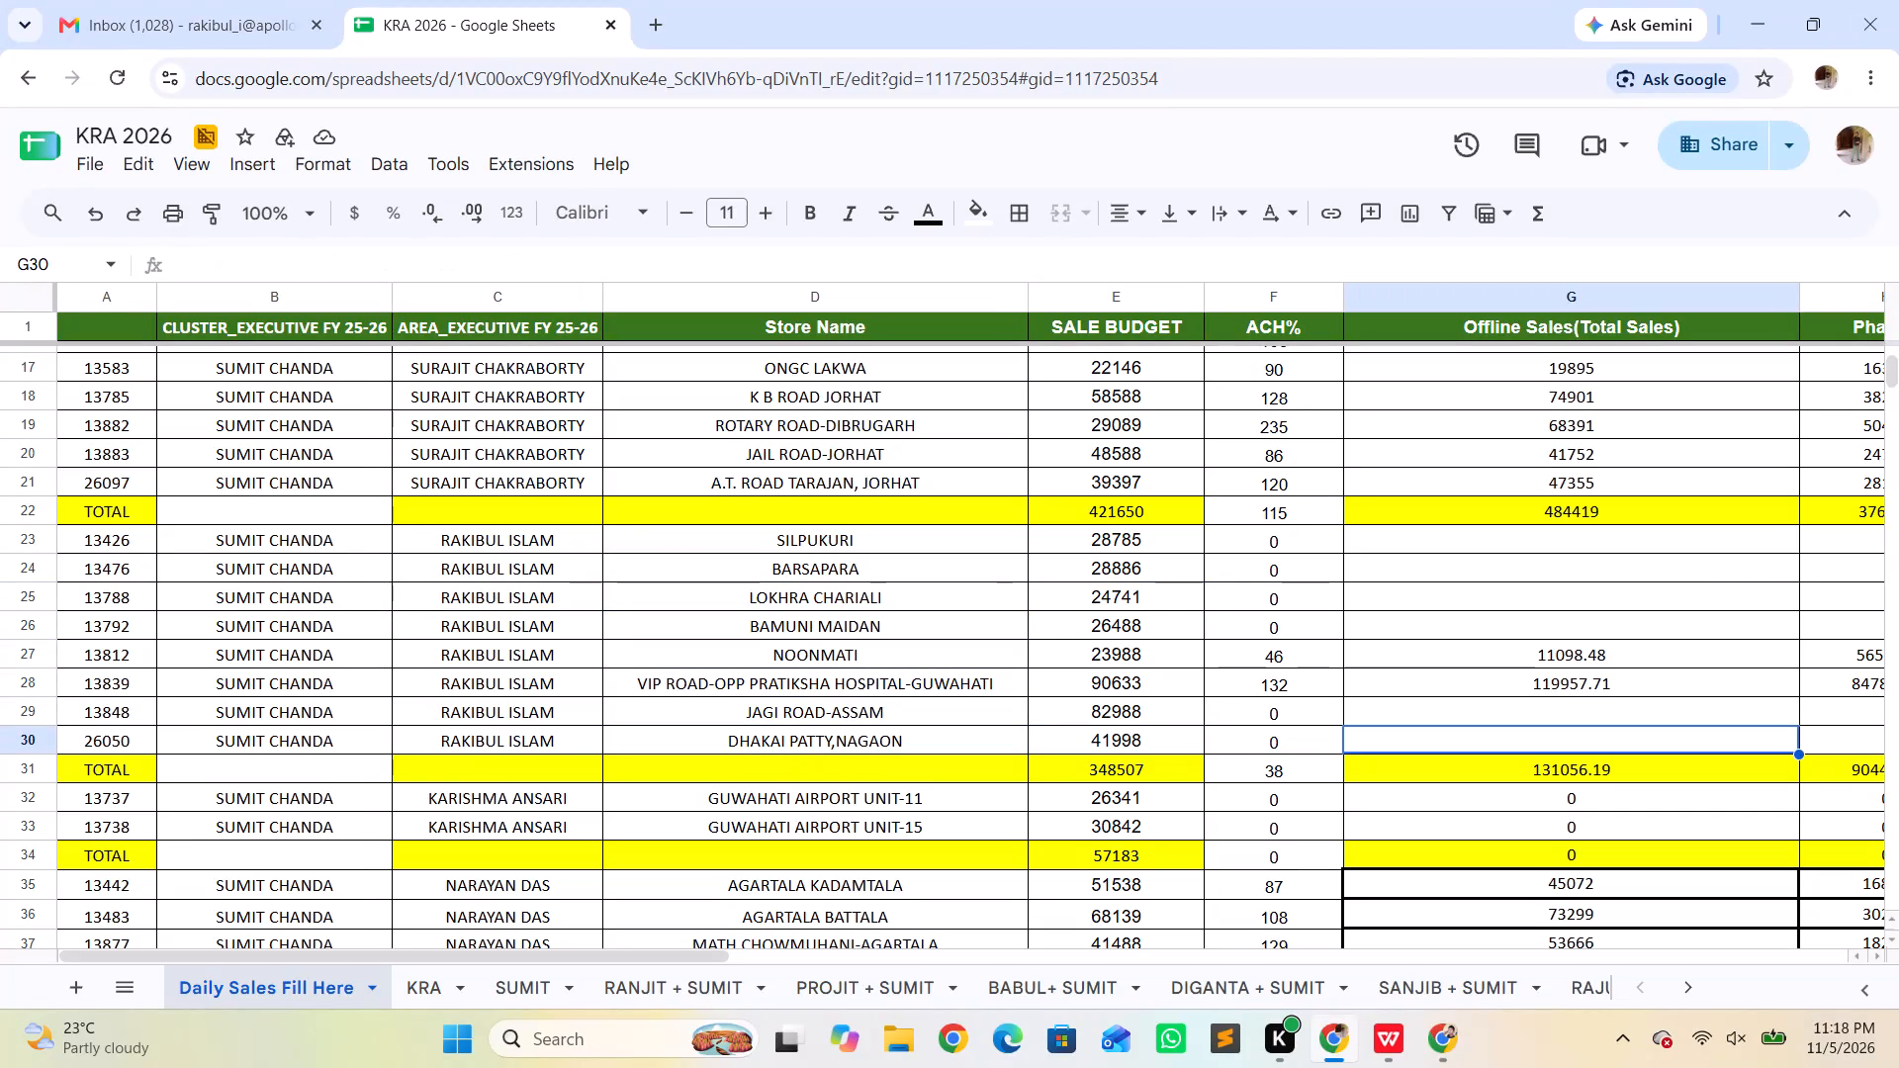
pyautogui.write('58254')
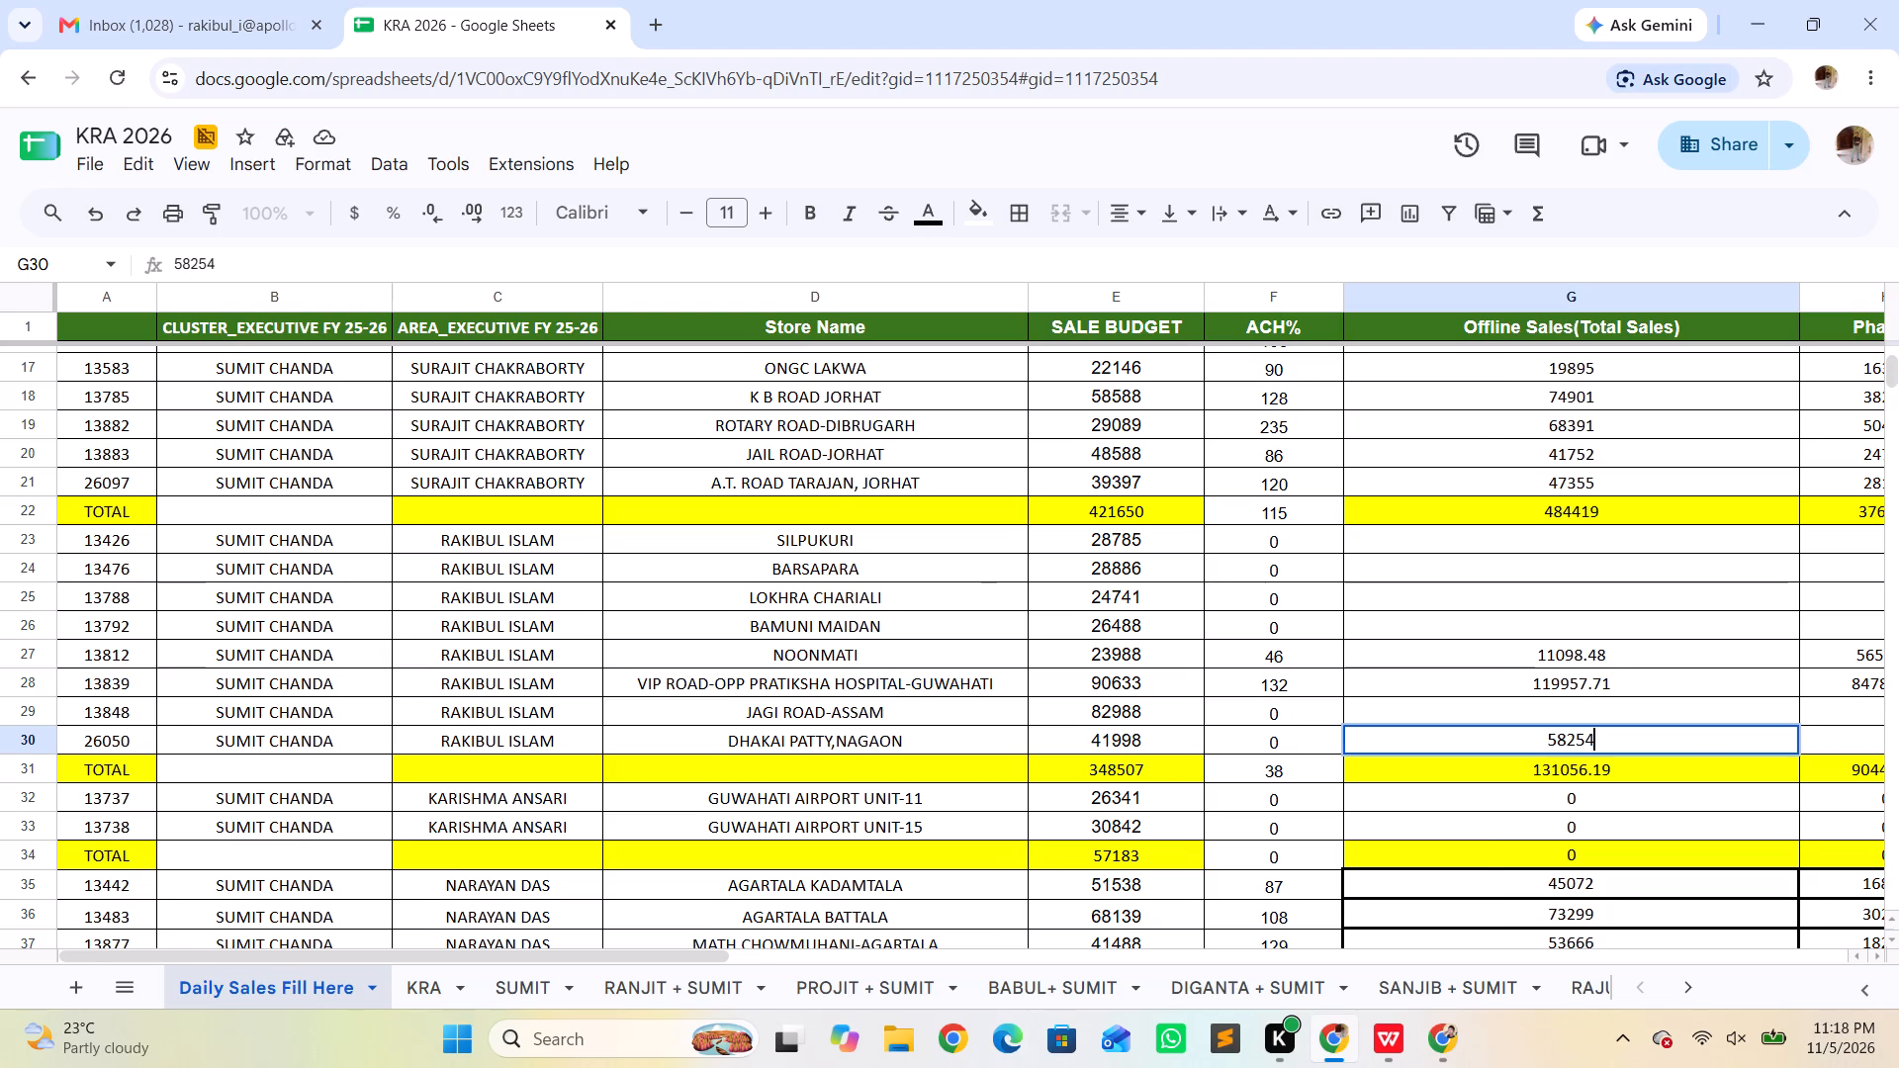
pyautogui.press('Right')
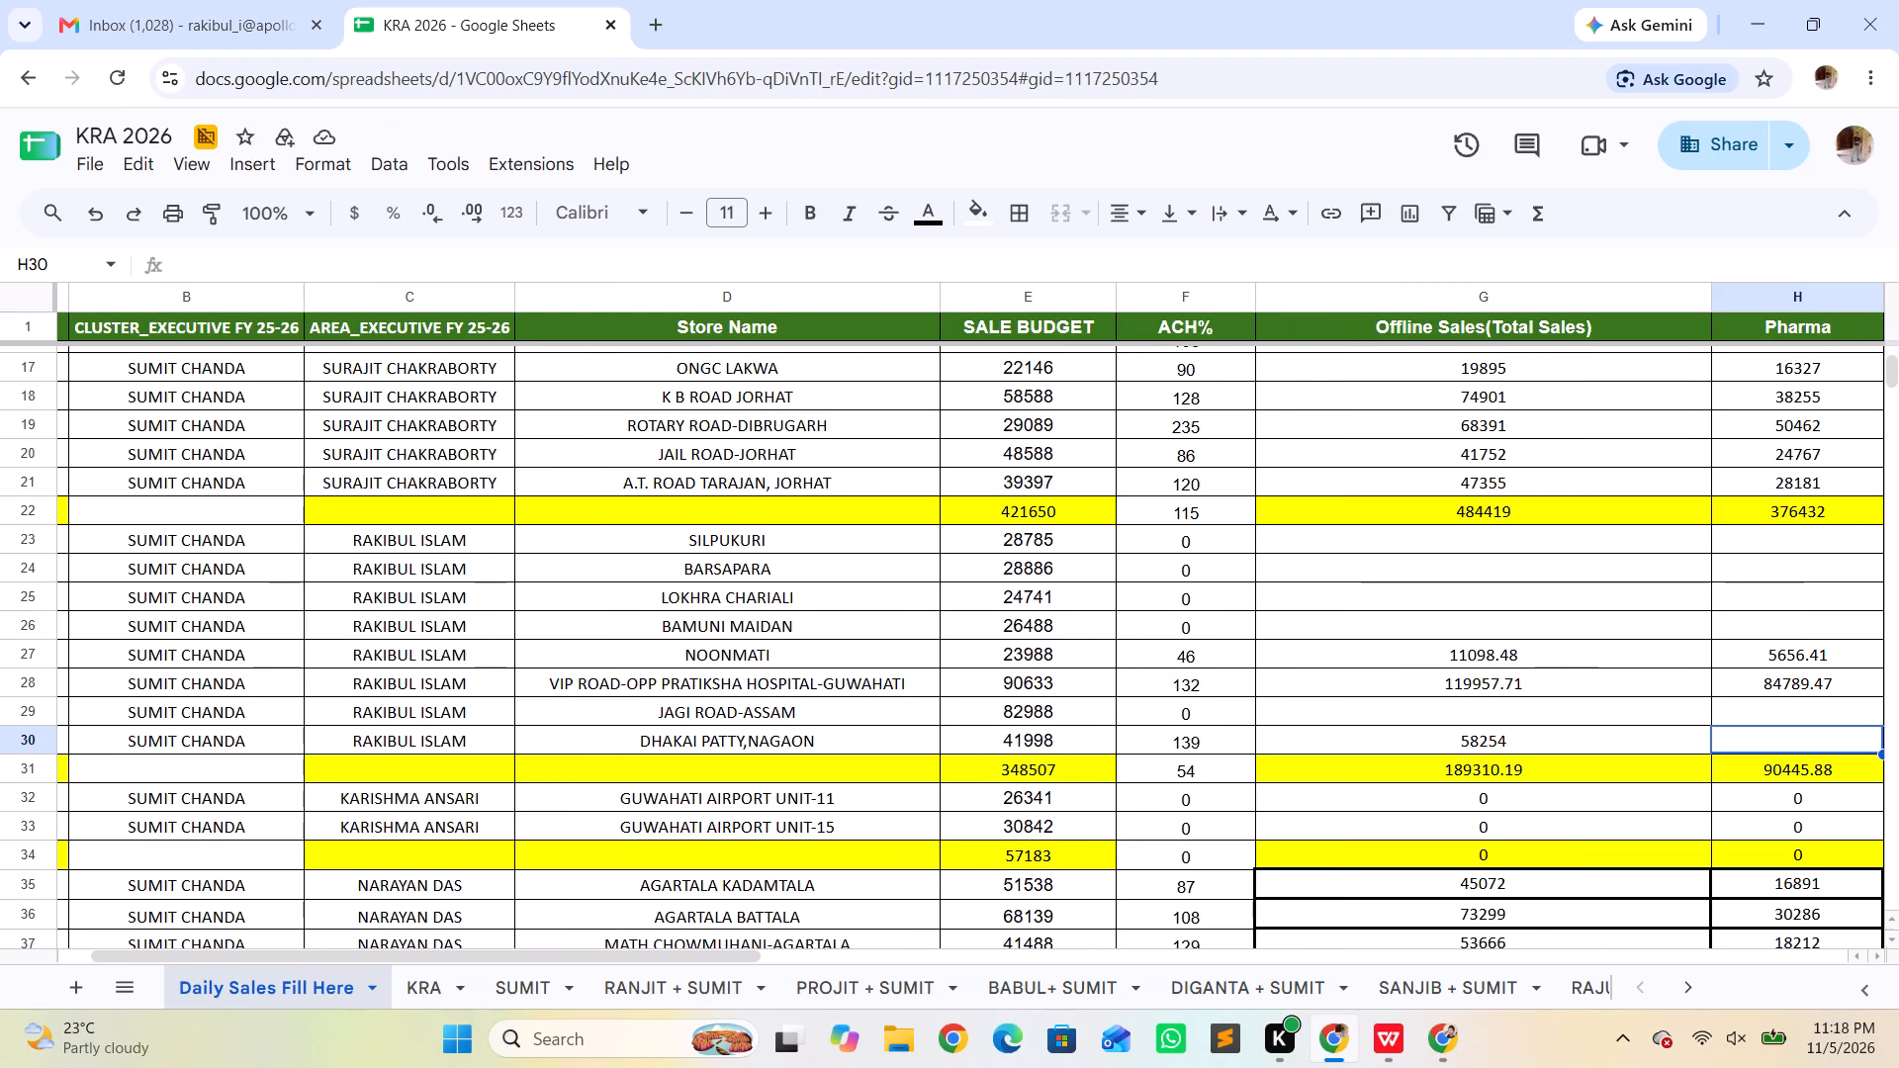
pyautogui.write('36')
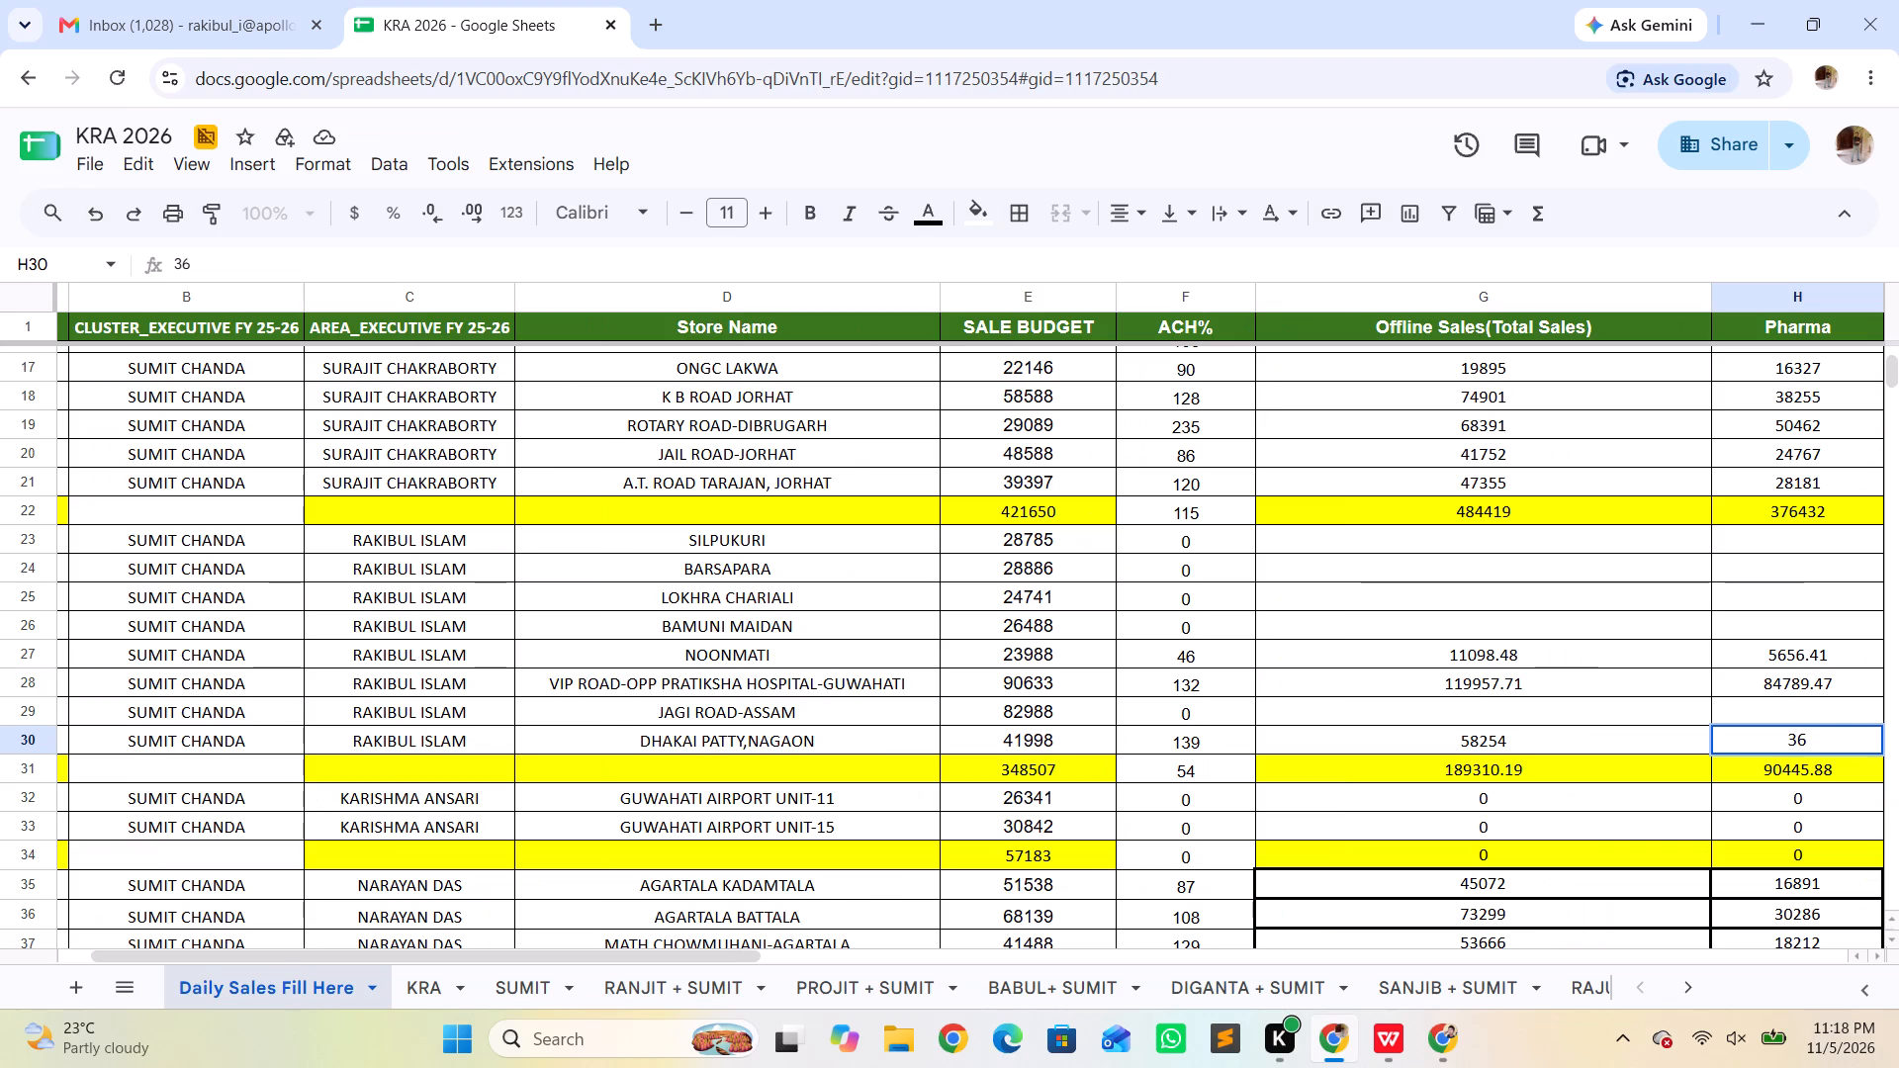
pyautogui.write('721')
pyautogui.press('Right')
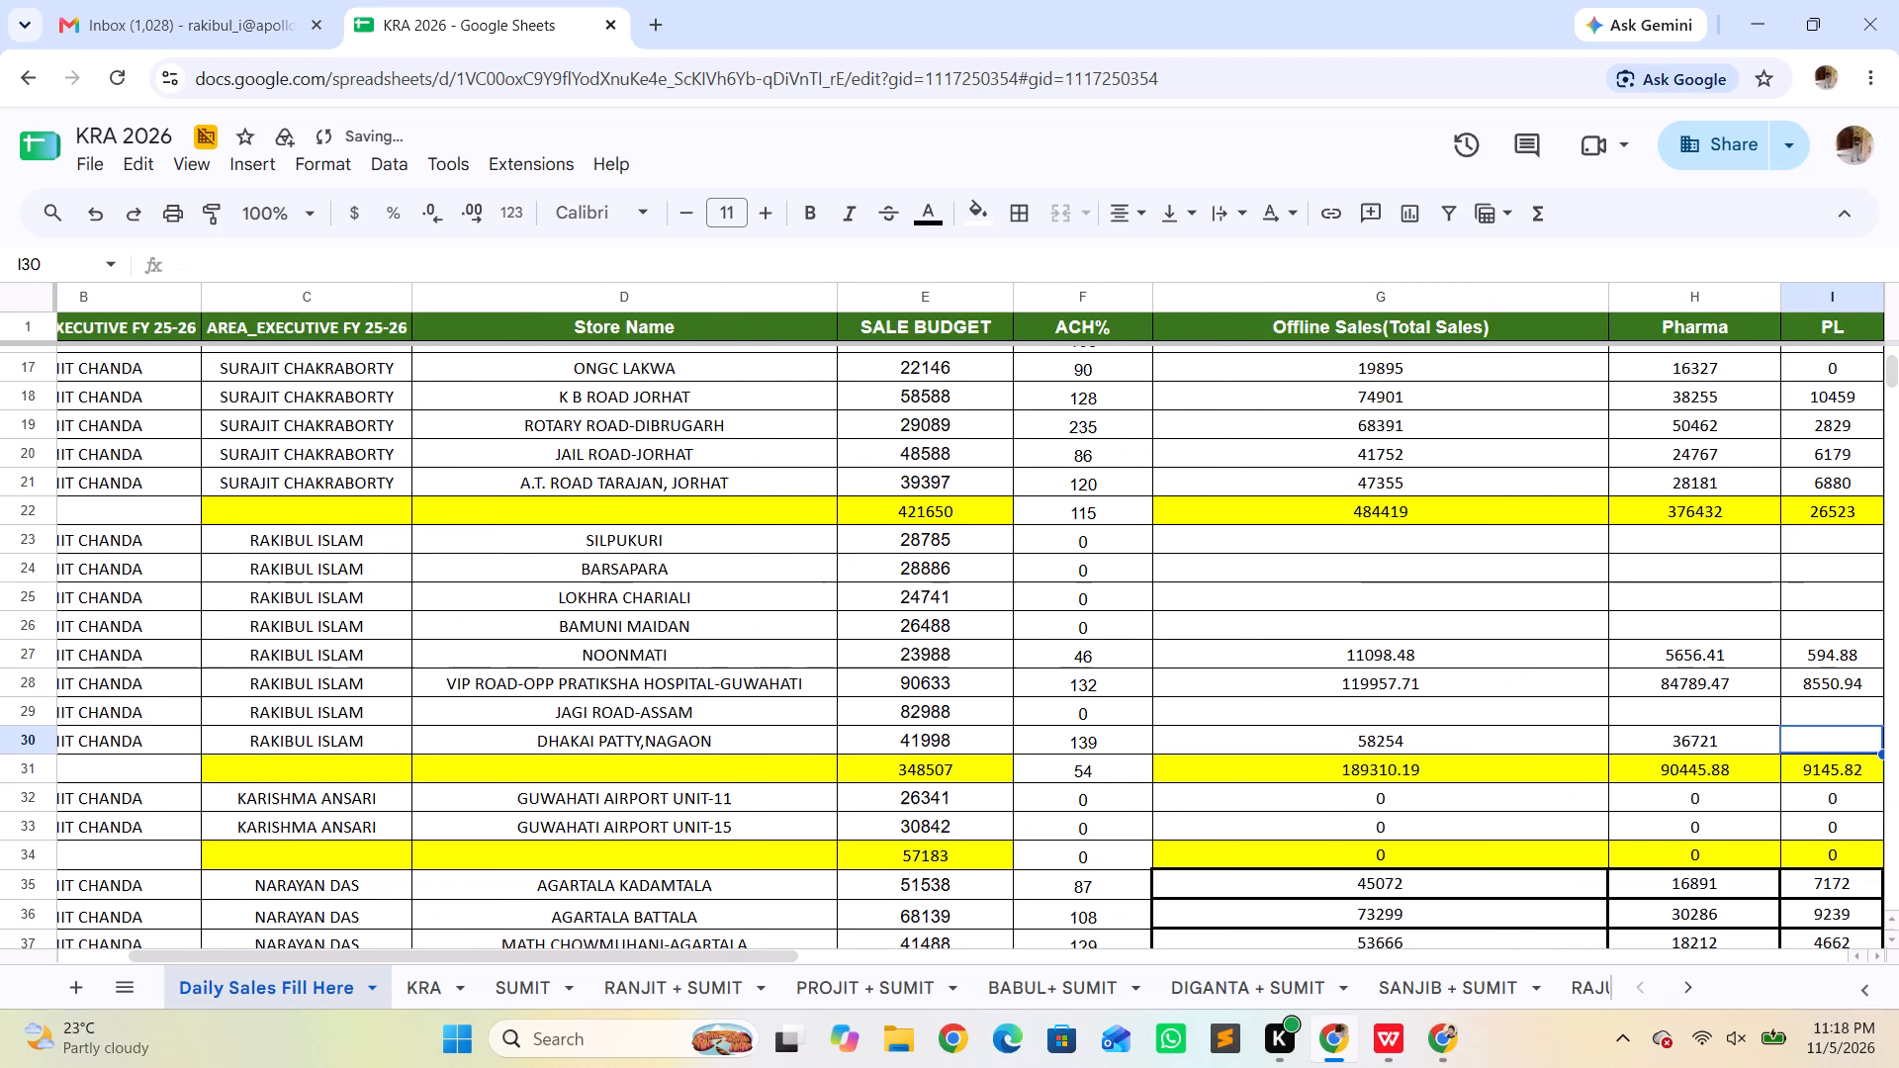
pyautogui.write('45')
pyautogui.write('97')
pyautogui.press('Right')
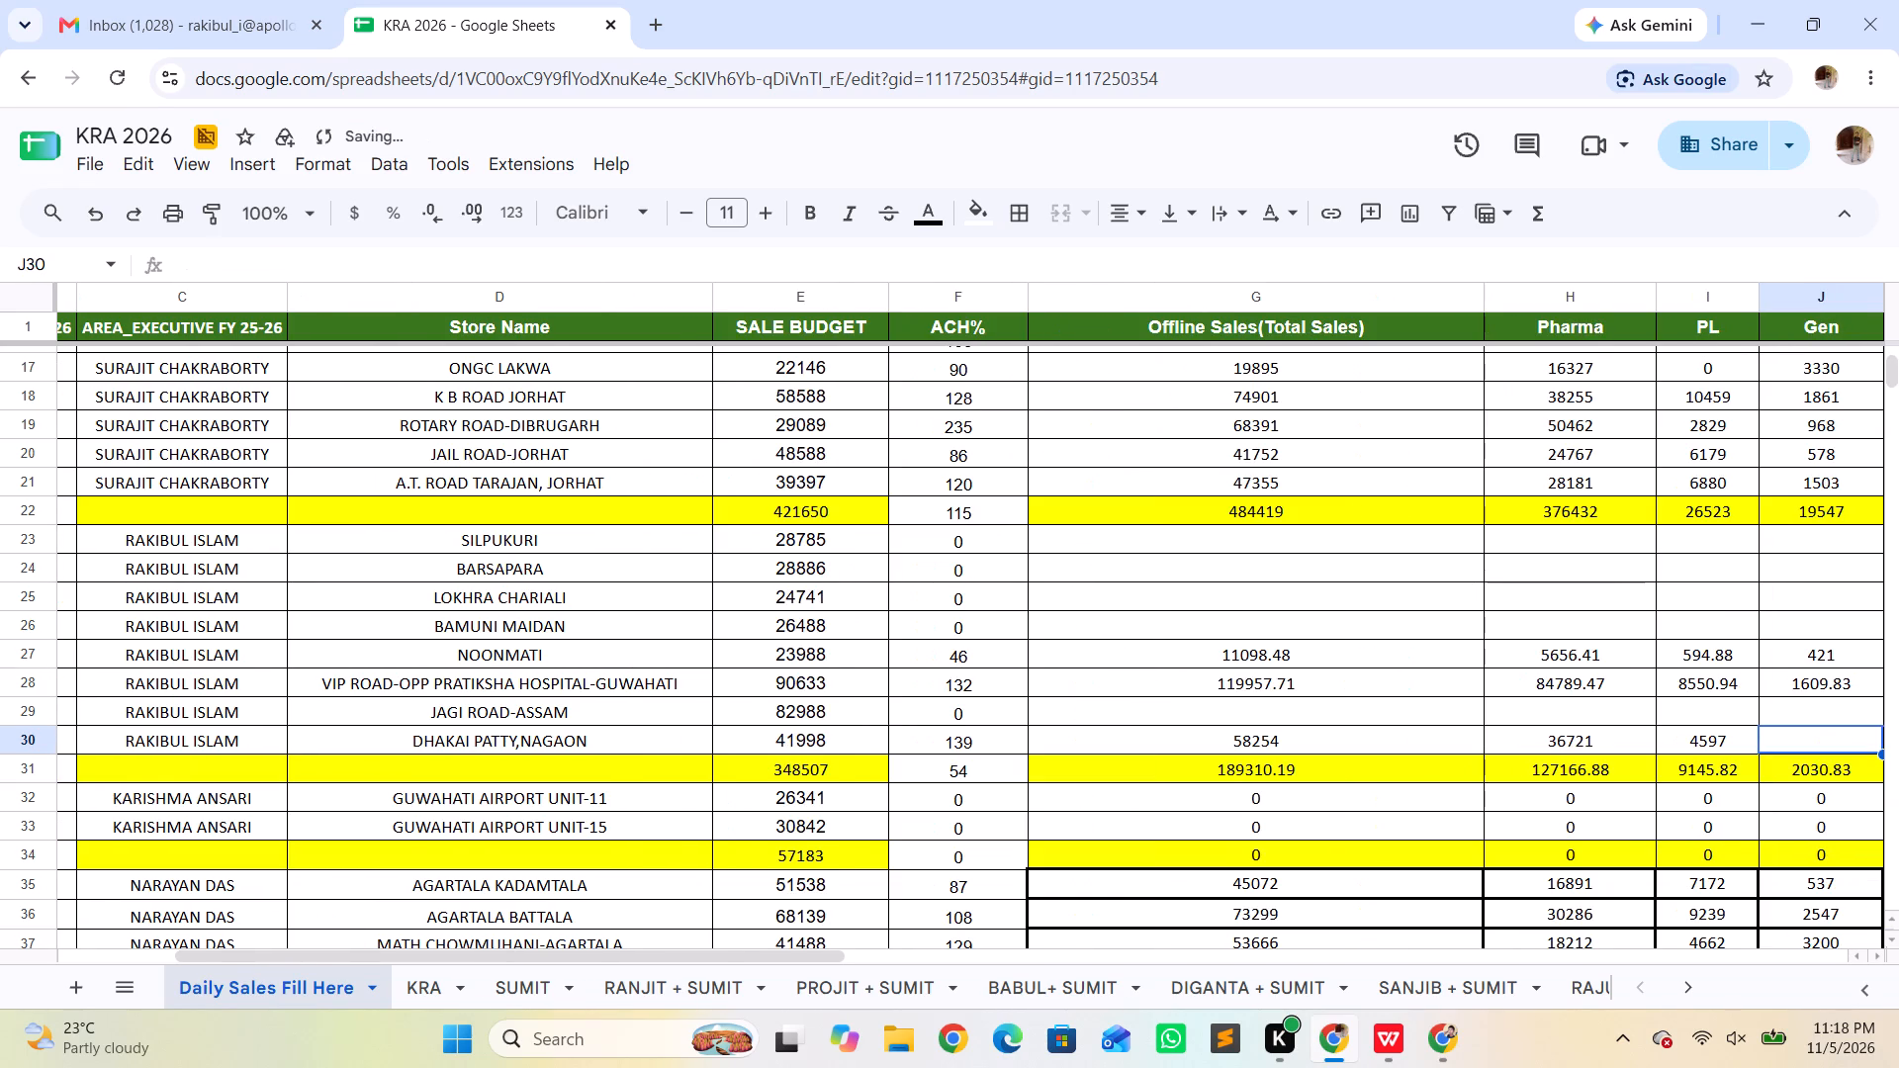
# Enter Gen 782, FMCG 15383 and Sur 643 for the DHAKAI PATTY store, copying the FMCG figure for reuse.
pyautogui.write('782')
pyautogui.press('Right')
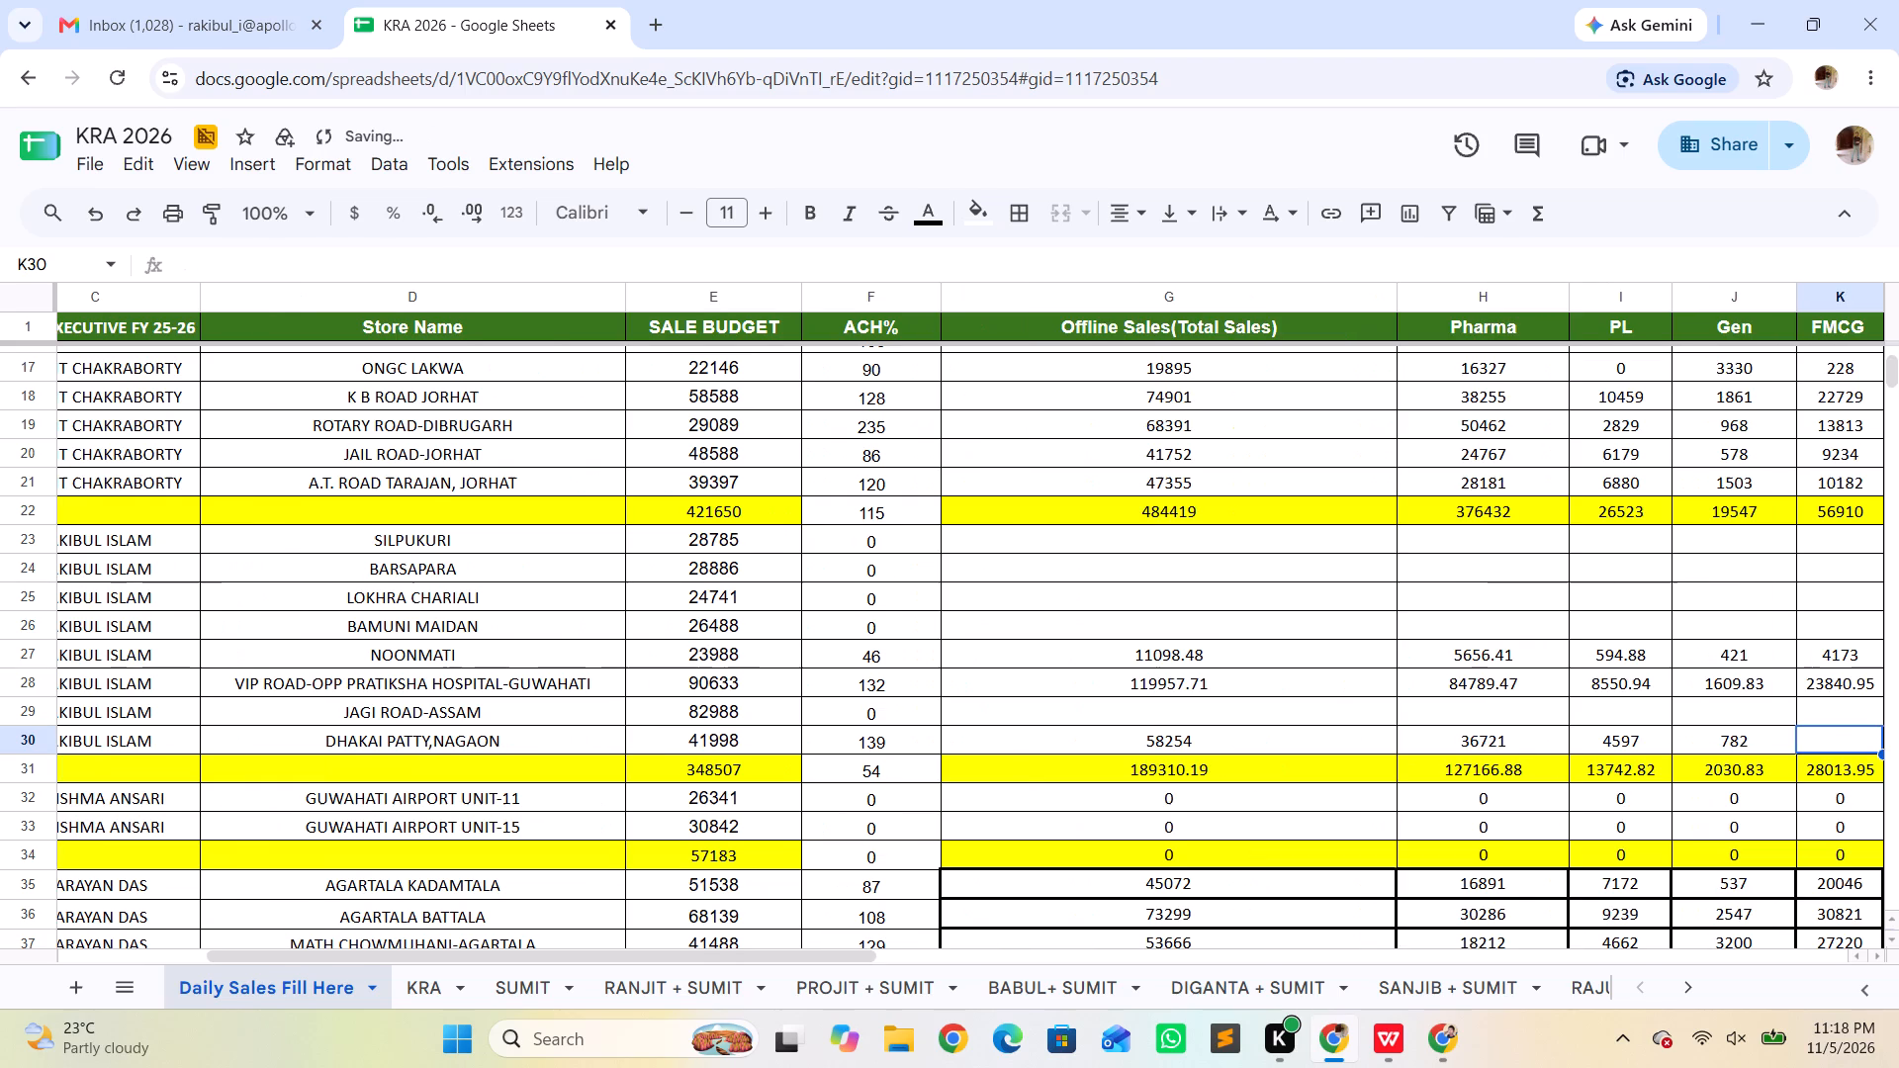
pyautogui.write('15383')
pyautogui.press('Right')
pyautogui.press('Left')
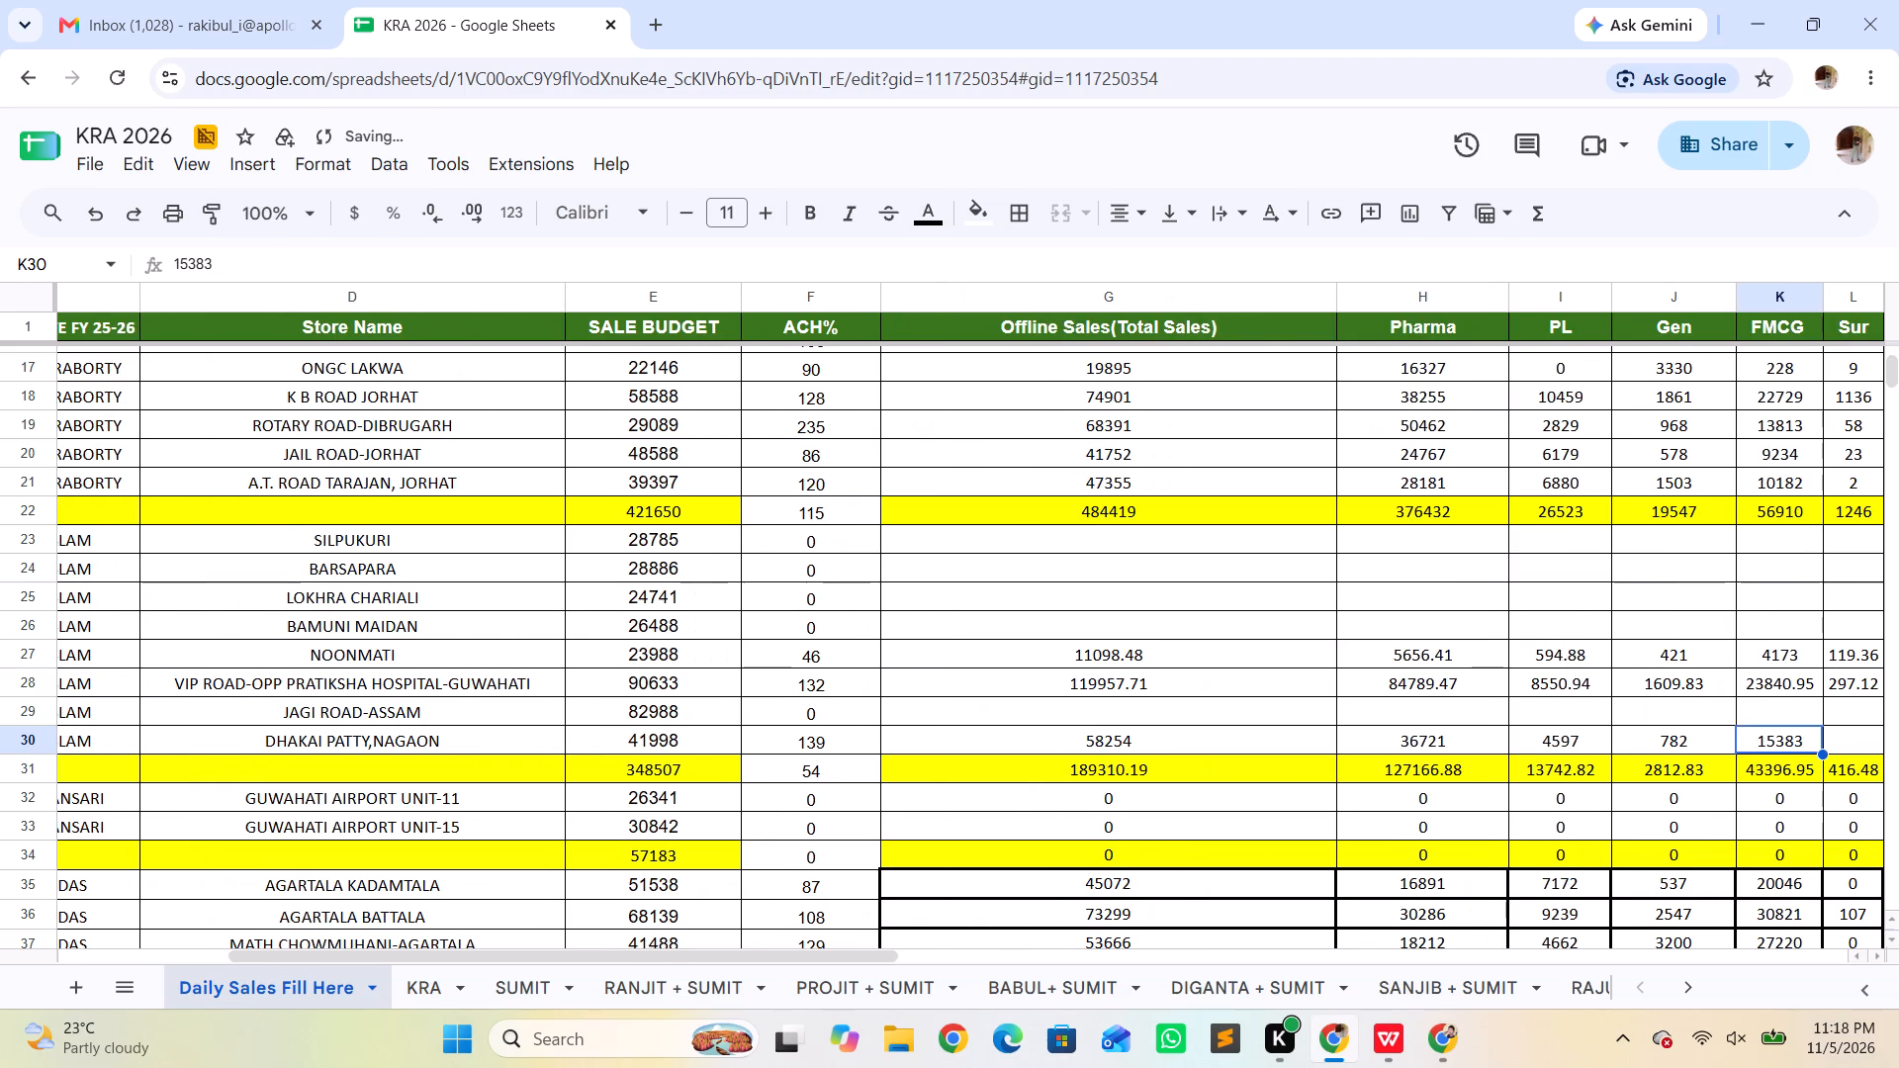
pyautogui.hotkey('ctrl', 'c')
pyautogui.press('Right')
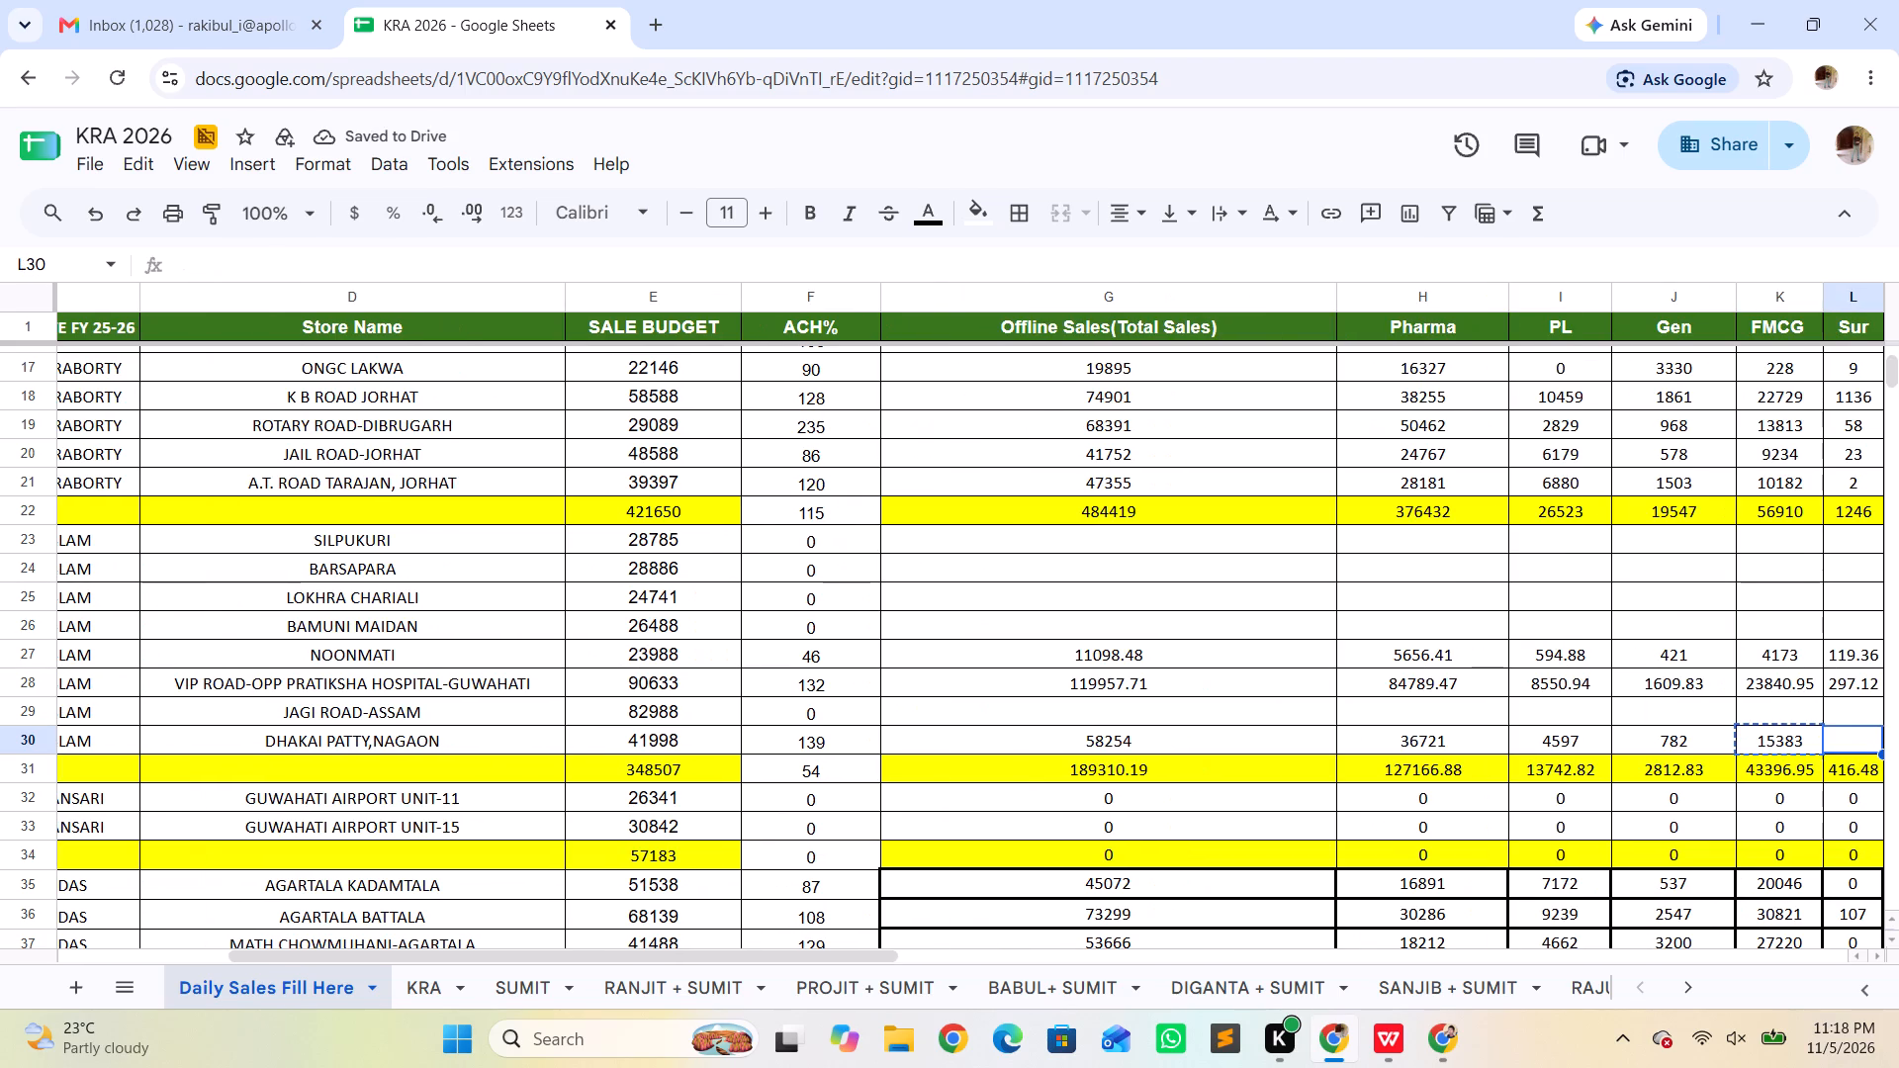
pyautogui.write('643')
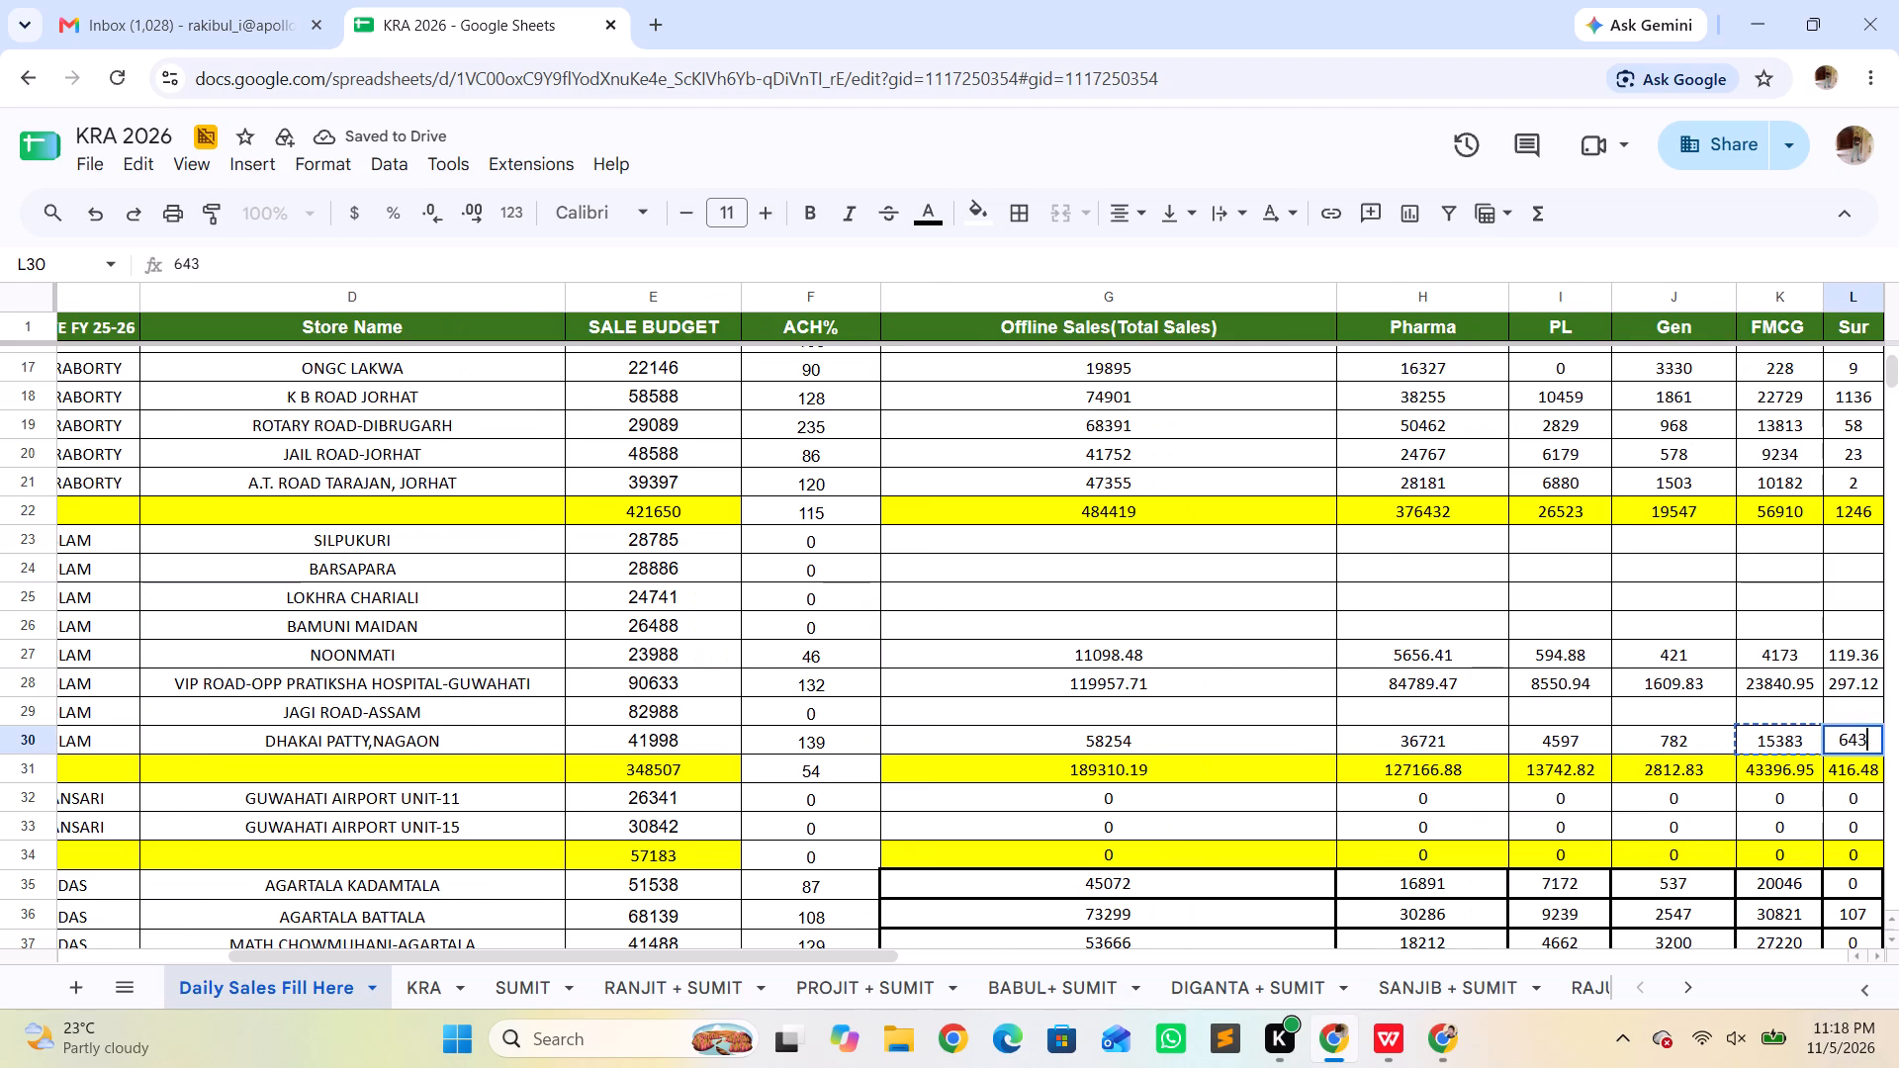
pyautogui.press('Right')
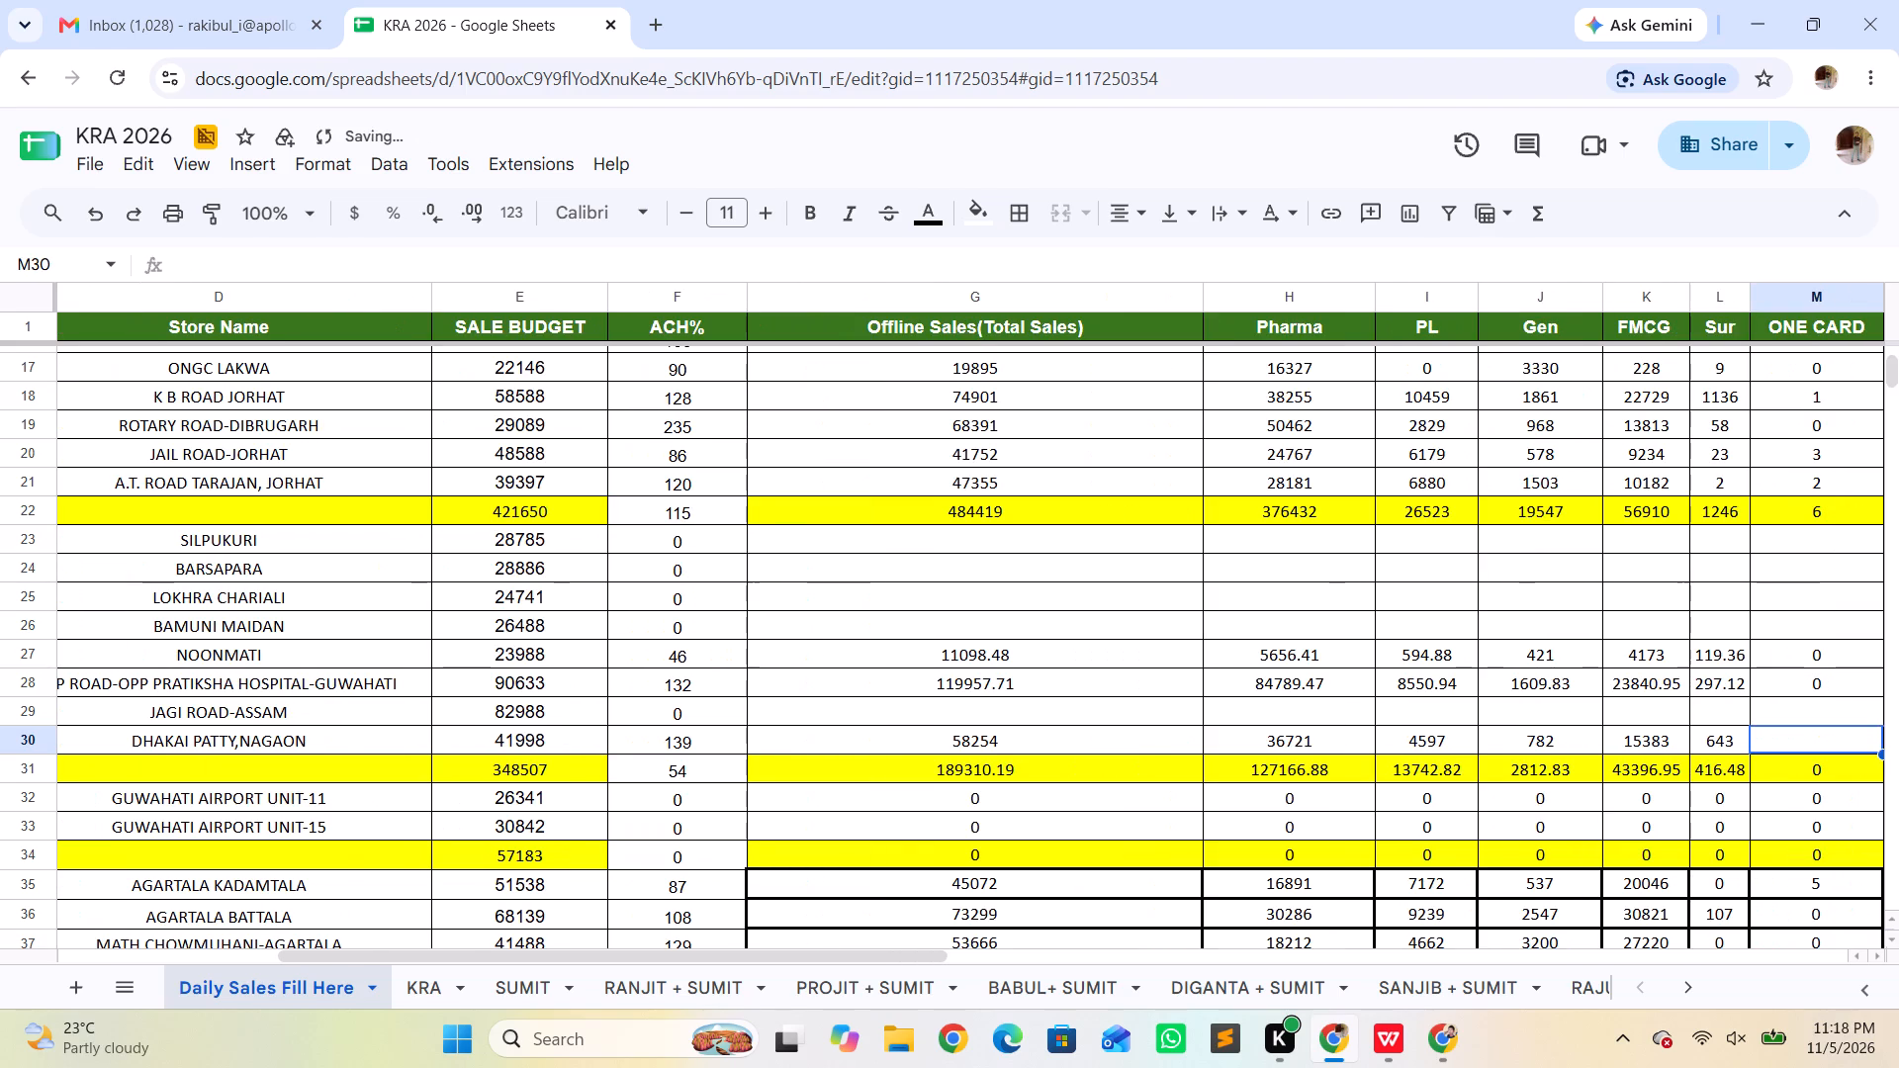
# For DHAKAI PATTY, enter ONE CARD 3, HD Bill 2, HD BILL VALUE 15435, CIRCLE ENROLLMENT 0, VALUE DEAL 9 and BILL COUNT 80.
pyautogui.press('3')
pyautogui.press('Right')
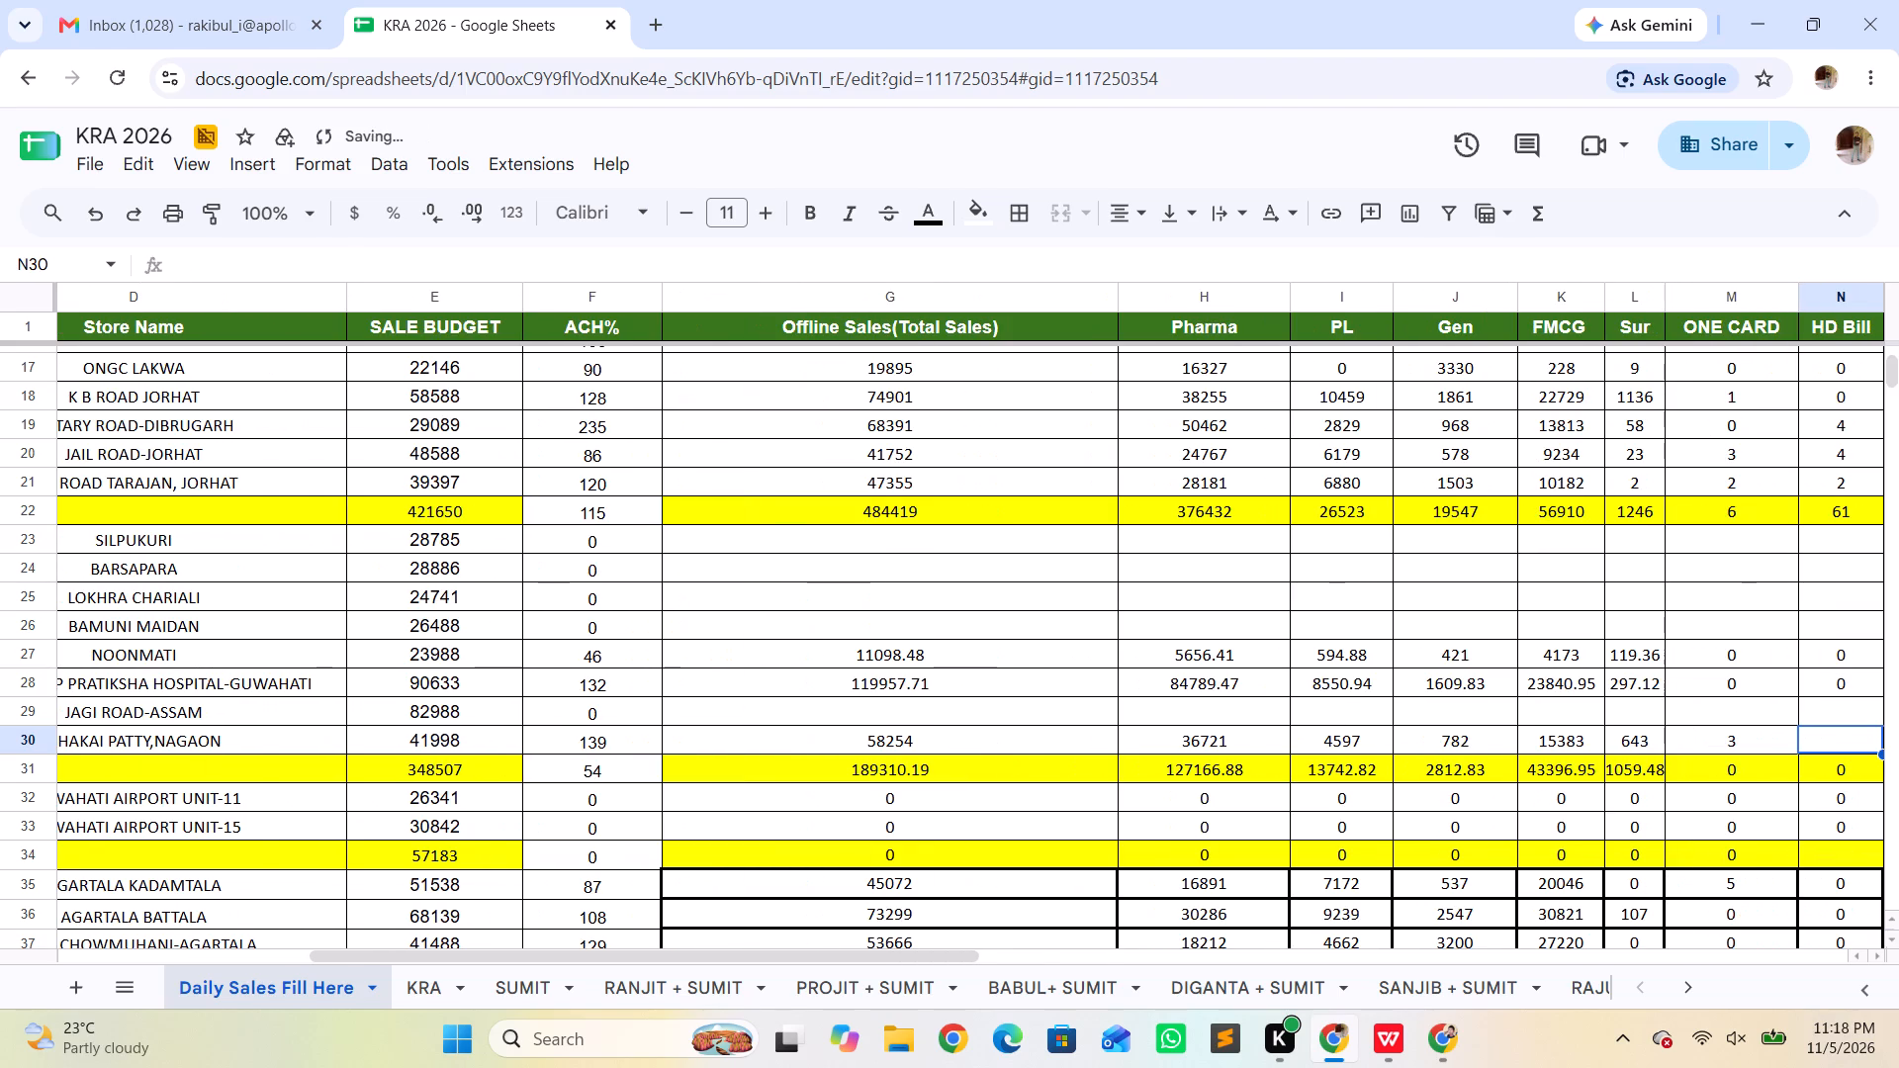
pyautogui.press('2')
pyautogui.press('Right')
pyautogui.write('15435')
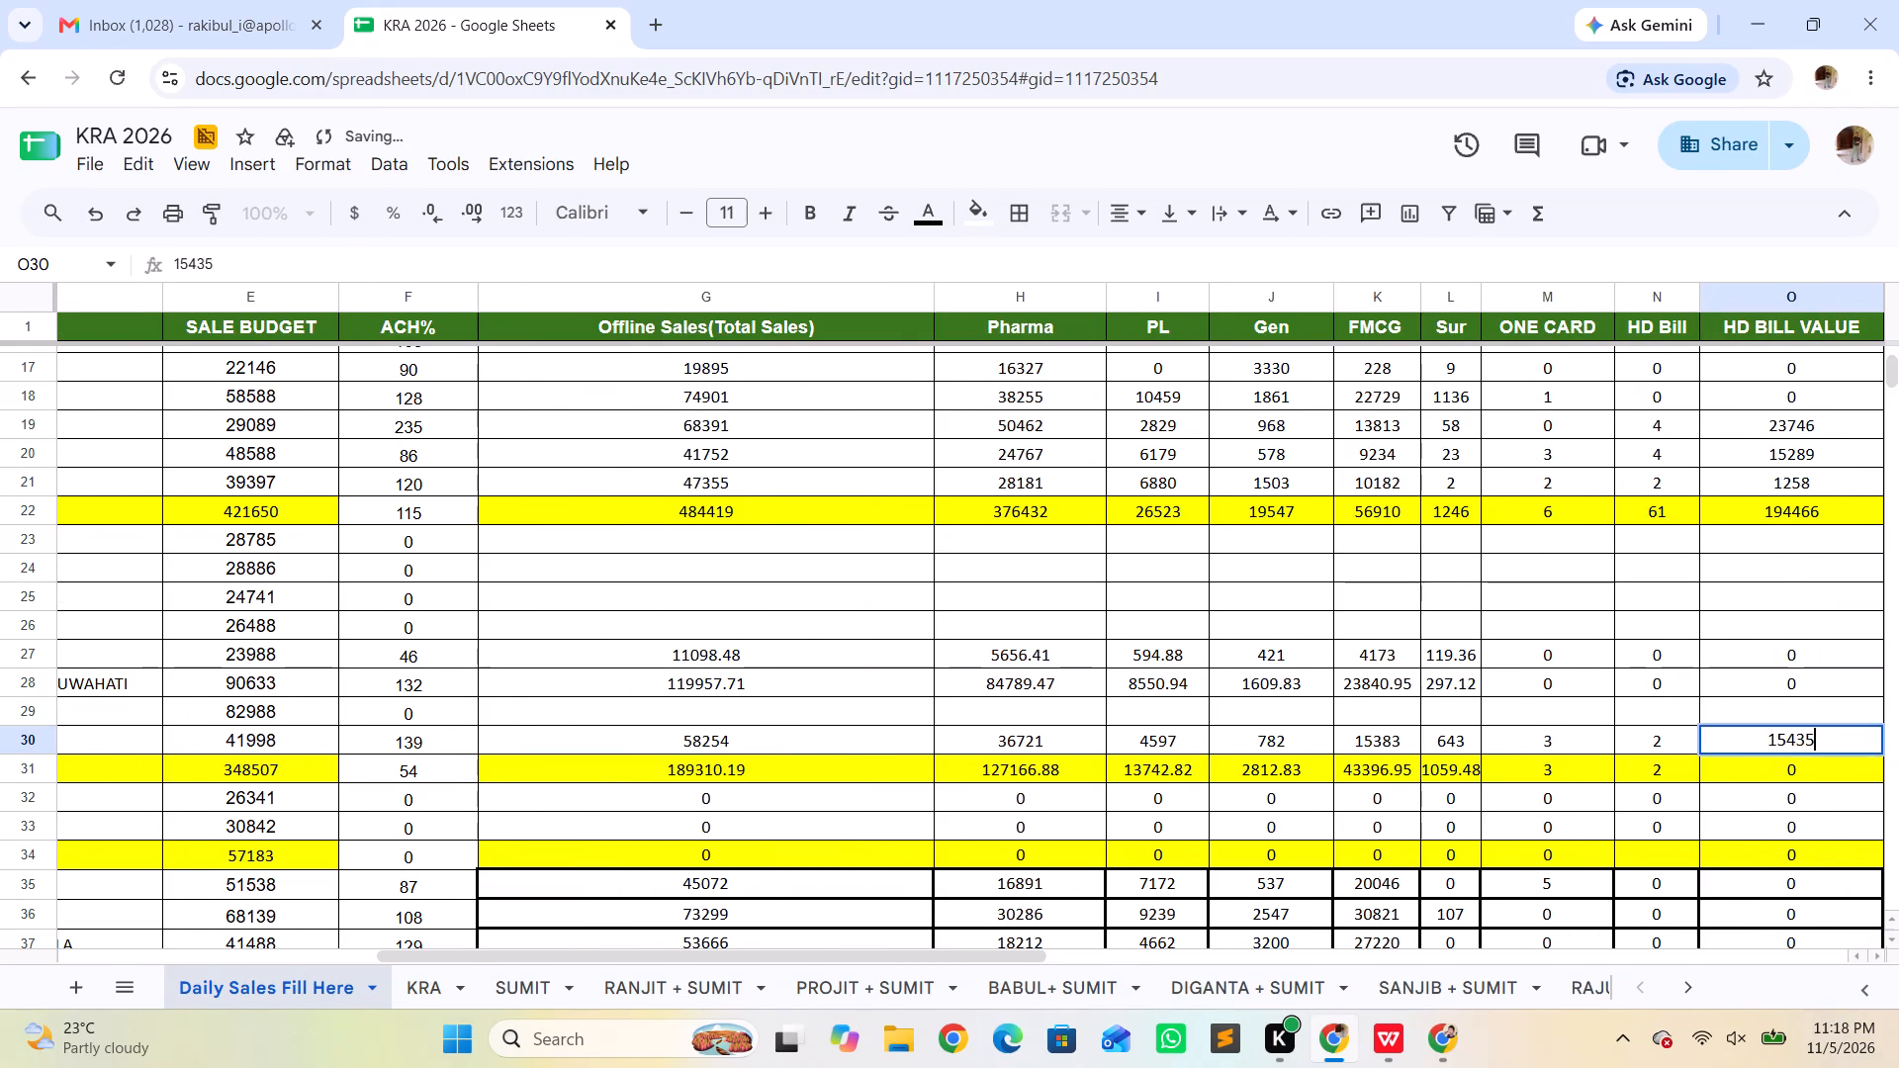
pyautogui.press('Right')
pyautogui.press('0')
pyautogui.press('Right')
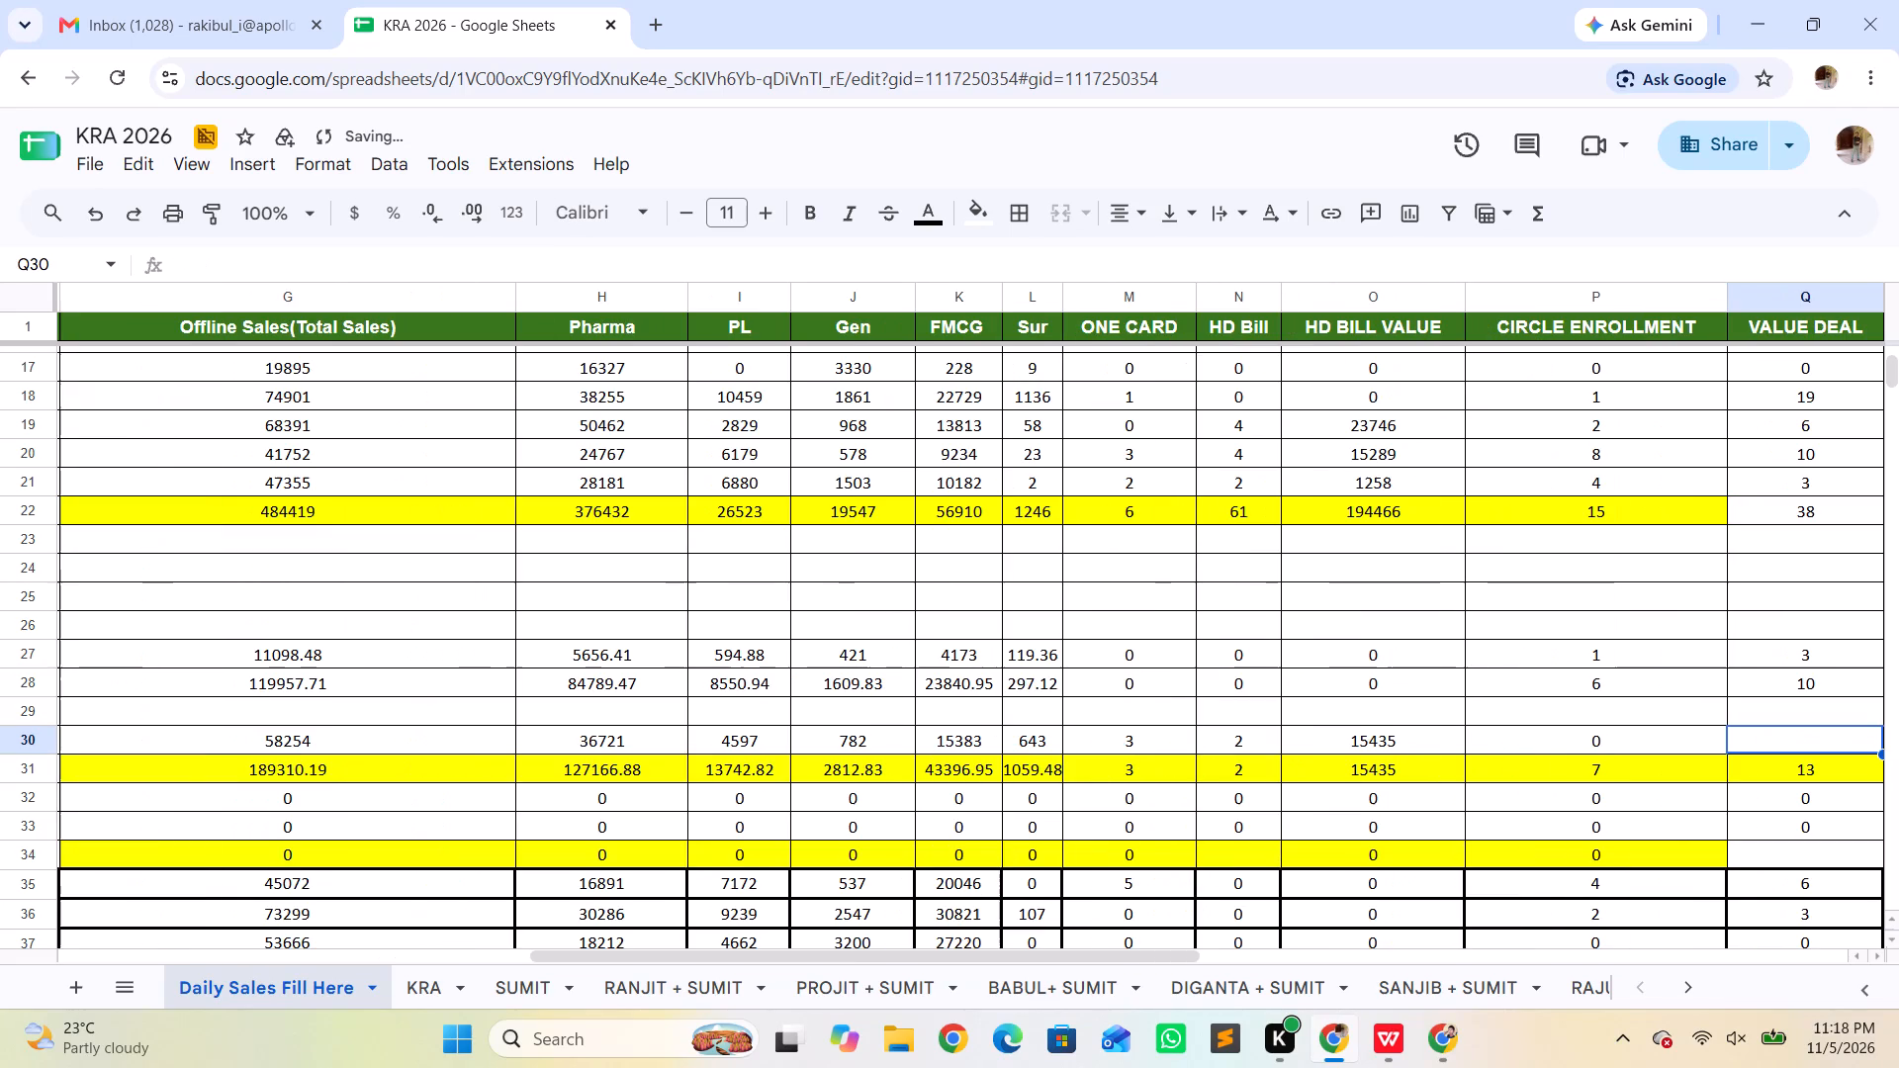
pyautogui.press('9')
pyautogui.press('Right')
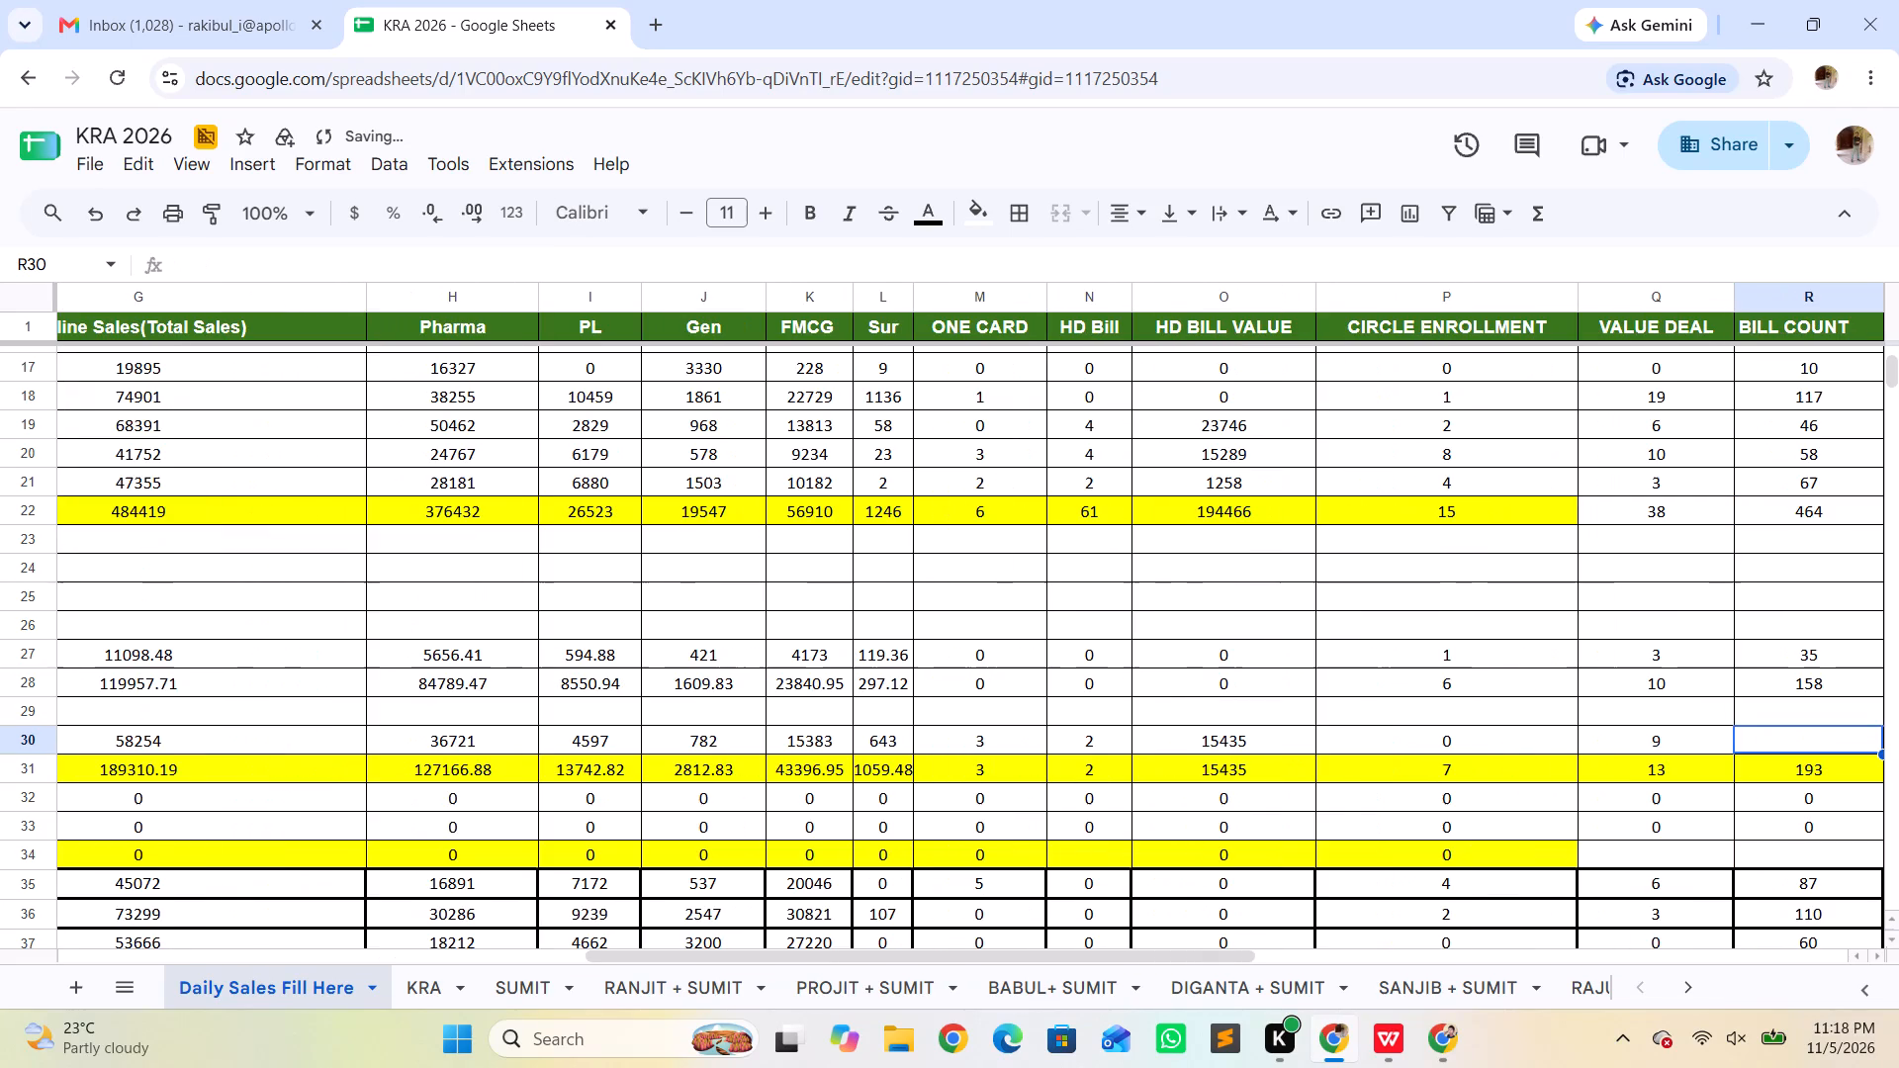
pyautogui.write('80')
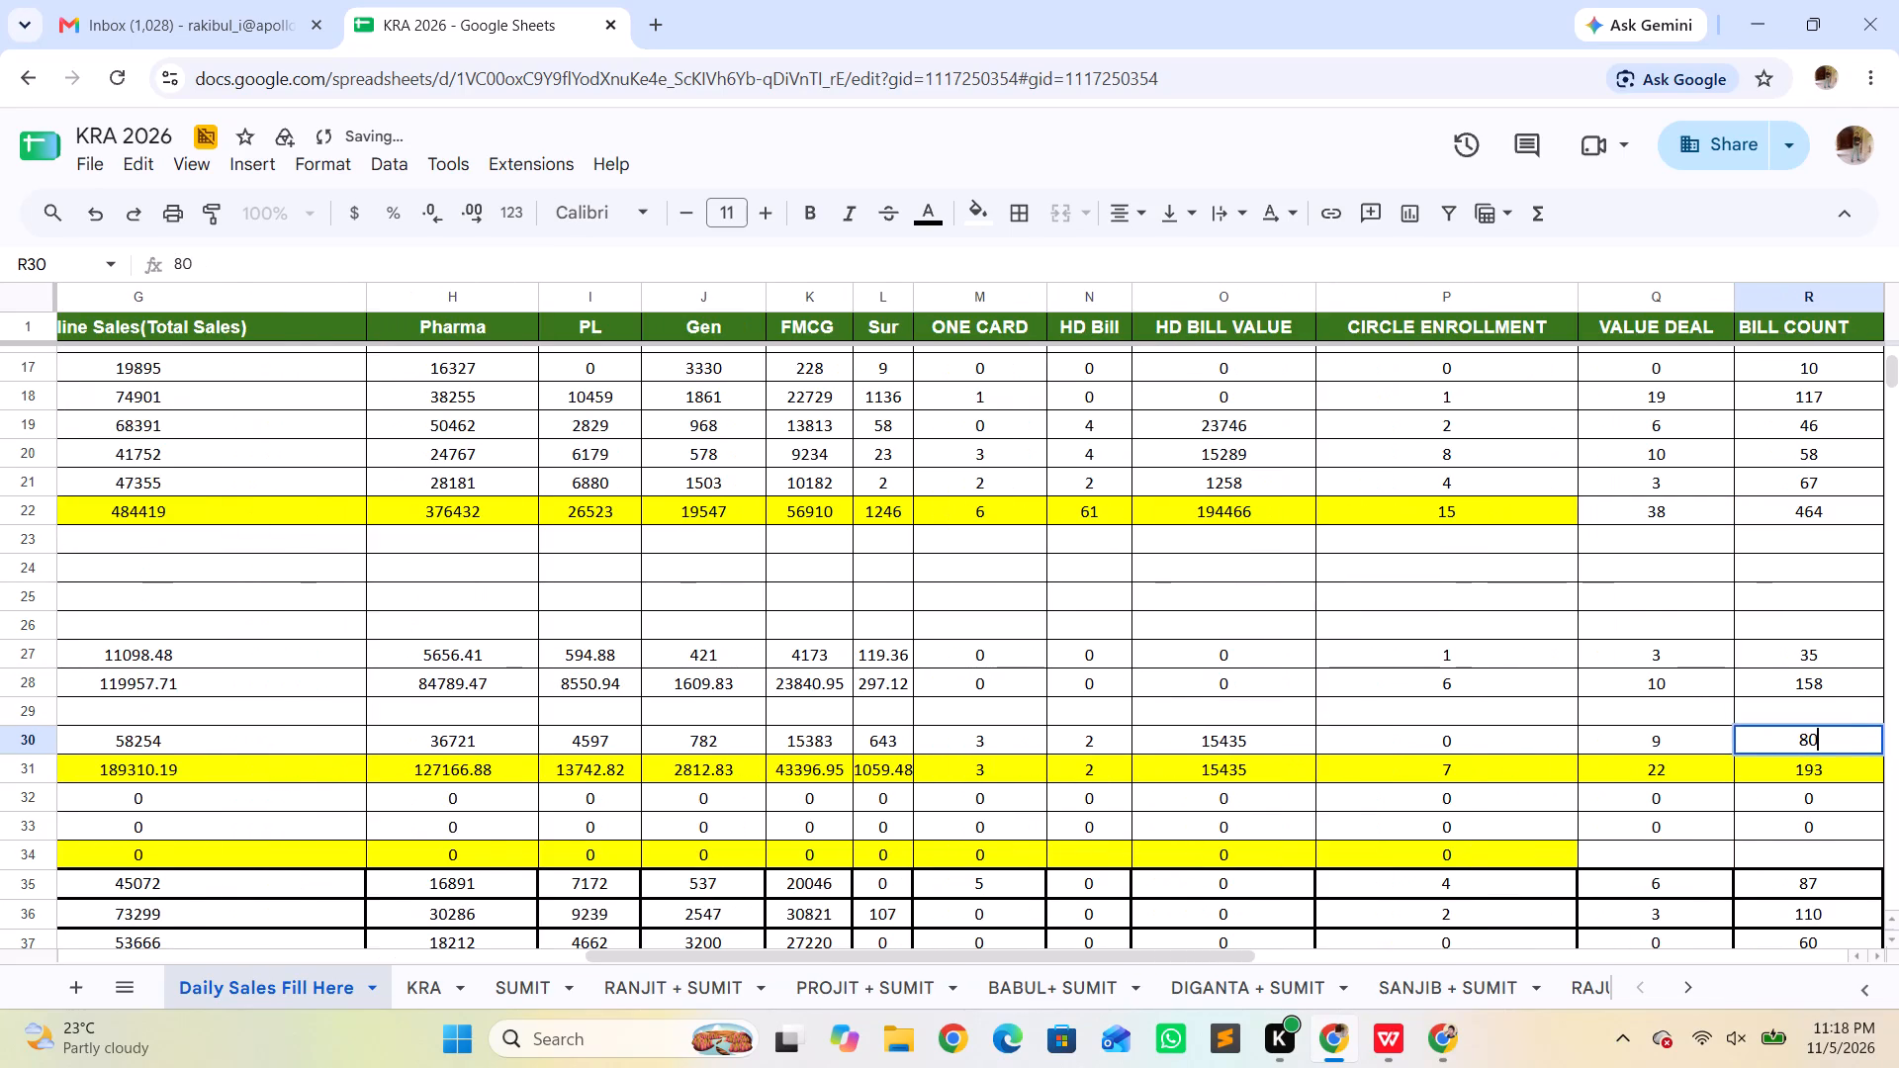
pyautogui.press('Right')
# Complete the DHAKAI PATTY store's row with the copied 15383 as offline FMCG and 0 as online FMCG.
pyautogui.press('Right')
pyautogui.hotkey('ctrl', 'v')
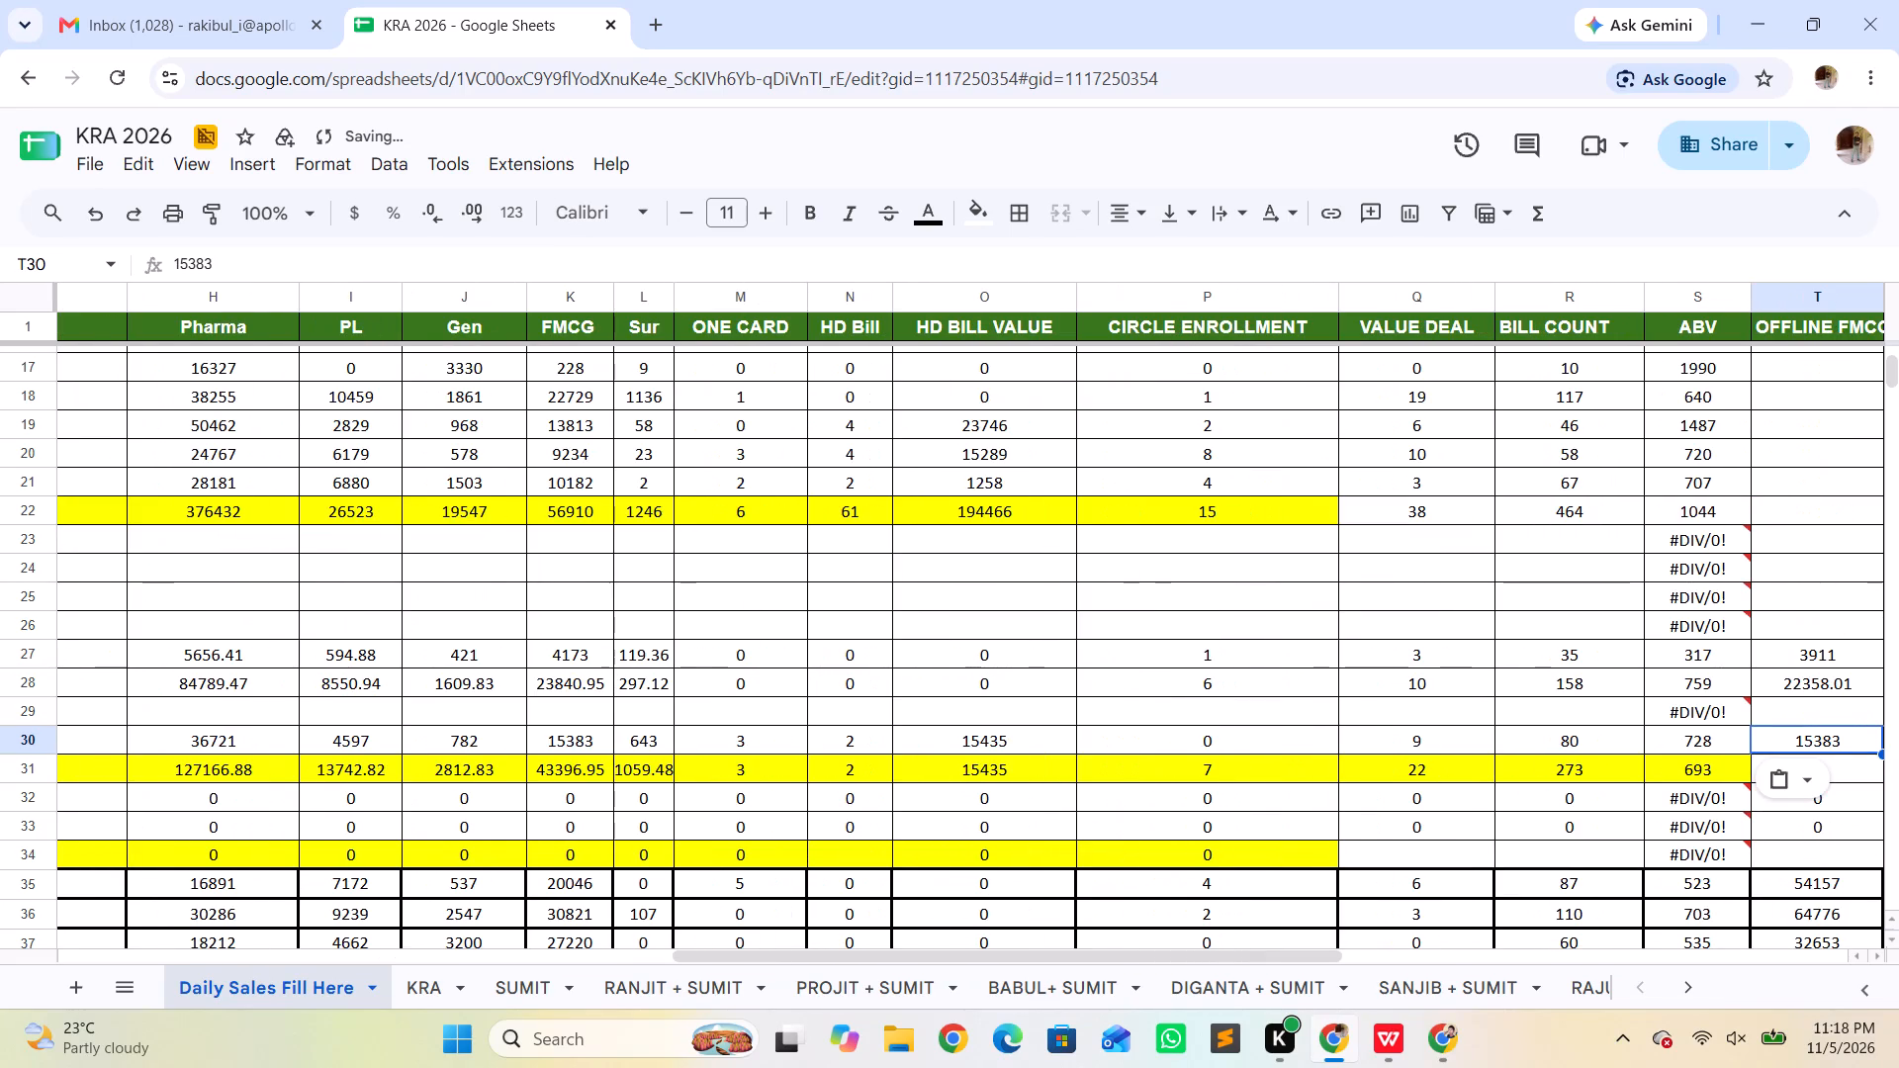
pyautogui.press('Right')
pyautogui.press('0')
pyautogui.press('Right')
# For the SILPUKURI store, enter Offline Sales 15718.94, Pharma 5536.86 and PL 3162.38.
pyautogui.press('Left')
pyautogui.press('Left')
pyautogui.press('Left')
pyautogui.press('Left')
pyautogui.press('Left')
pyautogui.press('Left')
pyautogui.press('Left')
pyautogui.press('Left')
pyautogui.press('Left')
pyautogui.press('Left')
pyautogui.press('Left')
pyautogui.press('Left')
pyautogui.press('Left')
pyautogui.press('Left')
pyautogui.press('Left')
pyautogui.press('Left')
pyautogui.press('Left')
pyautogui.press('Left')
pyautogui.press('Left')
pyautogui.press('Left')
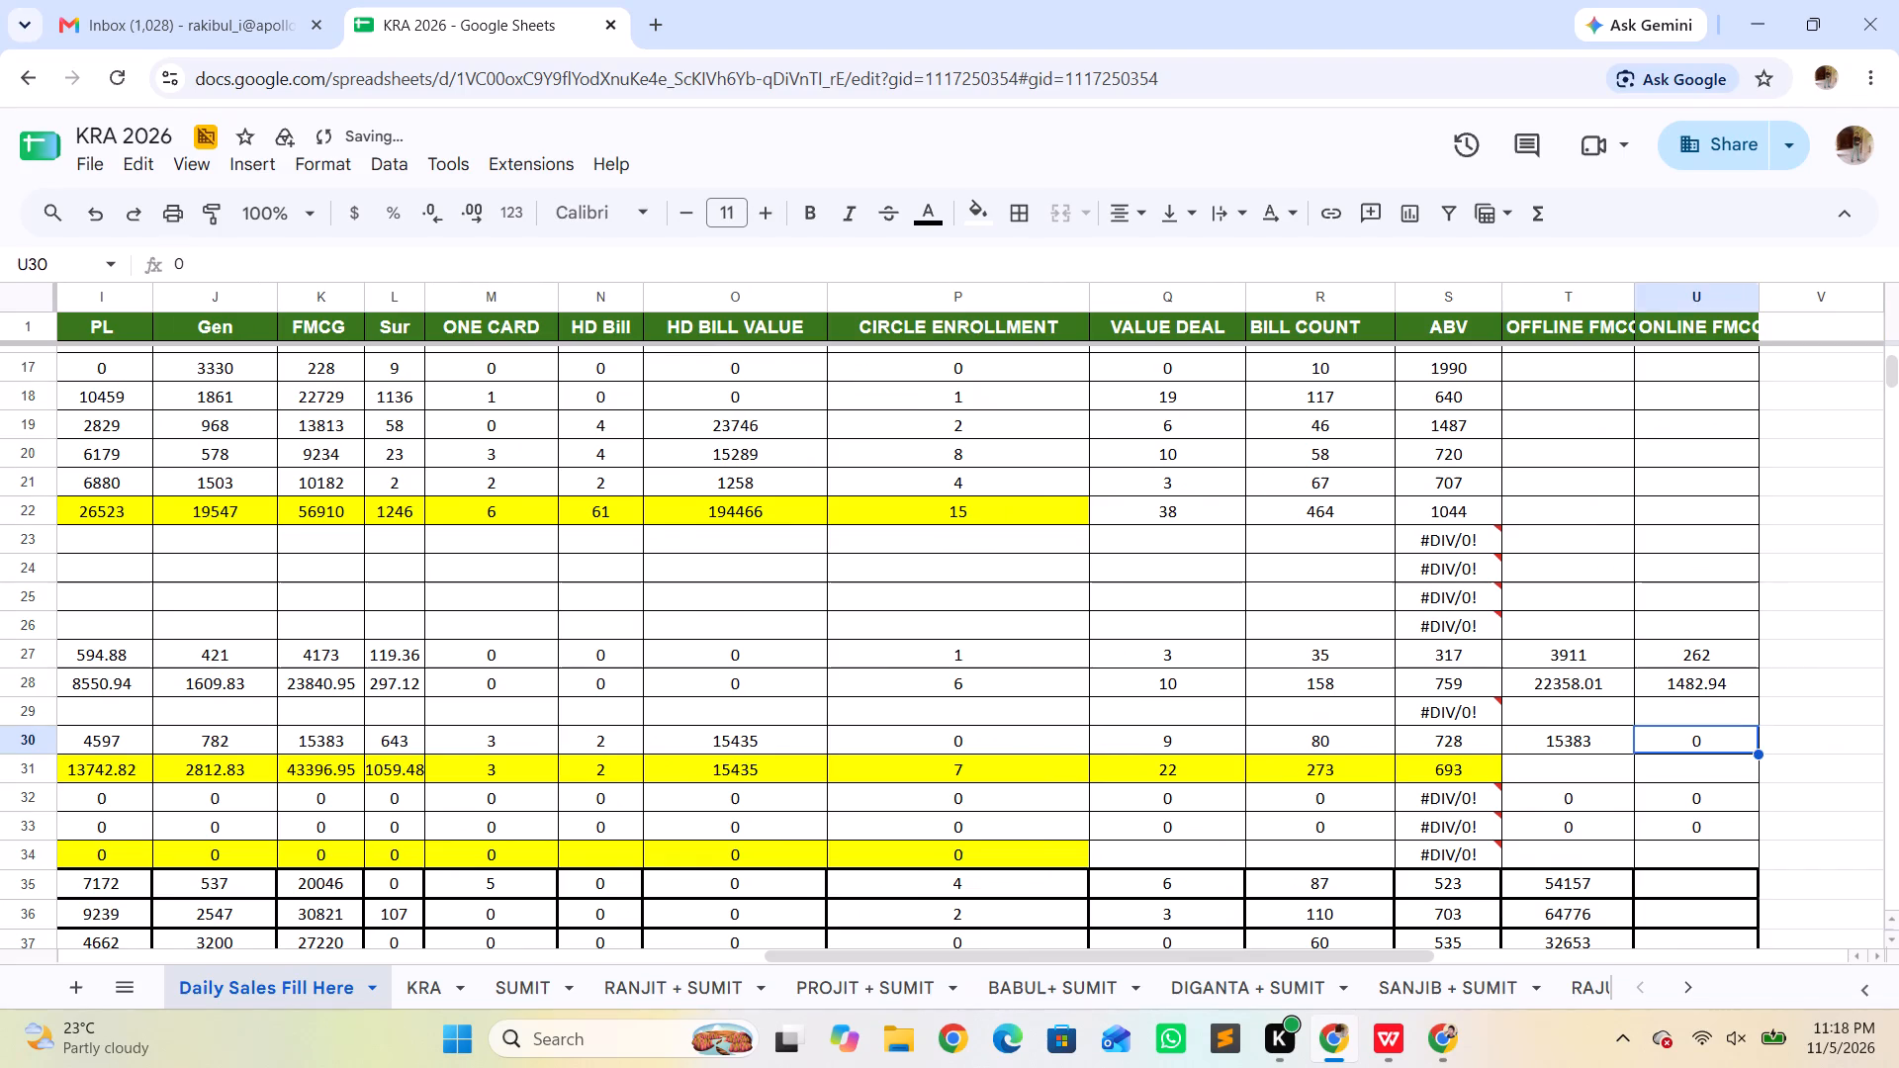
pyautogui.press('Right')
pyautogui.press('Right')
pyautogui.press('Right')
pyautogui.press('Up')
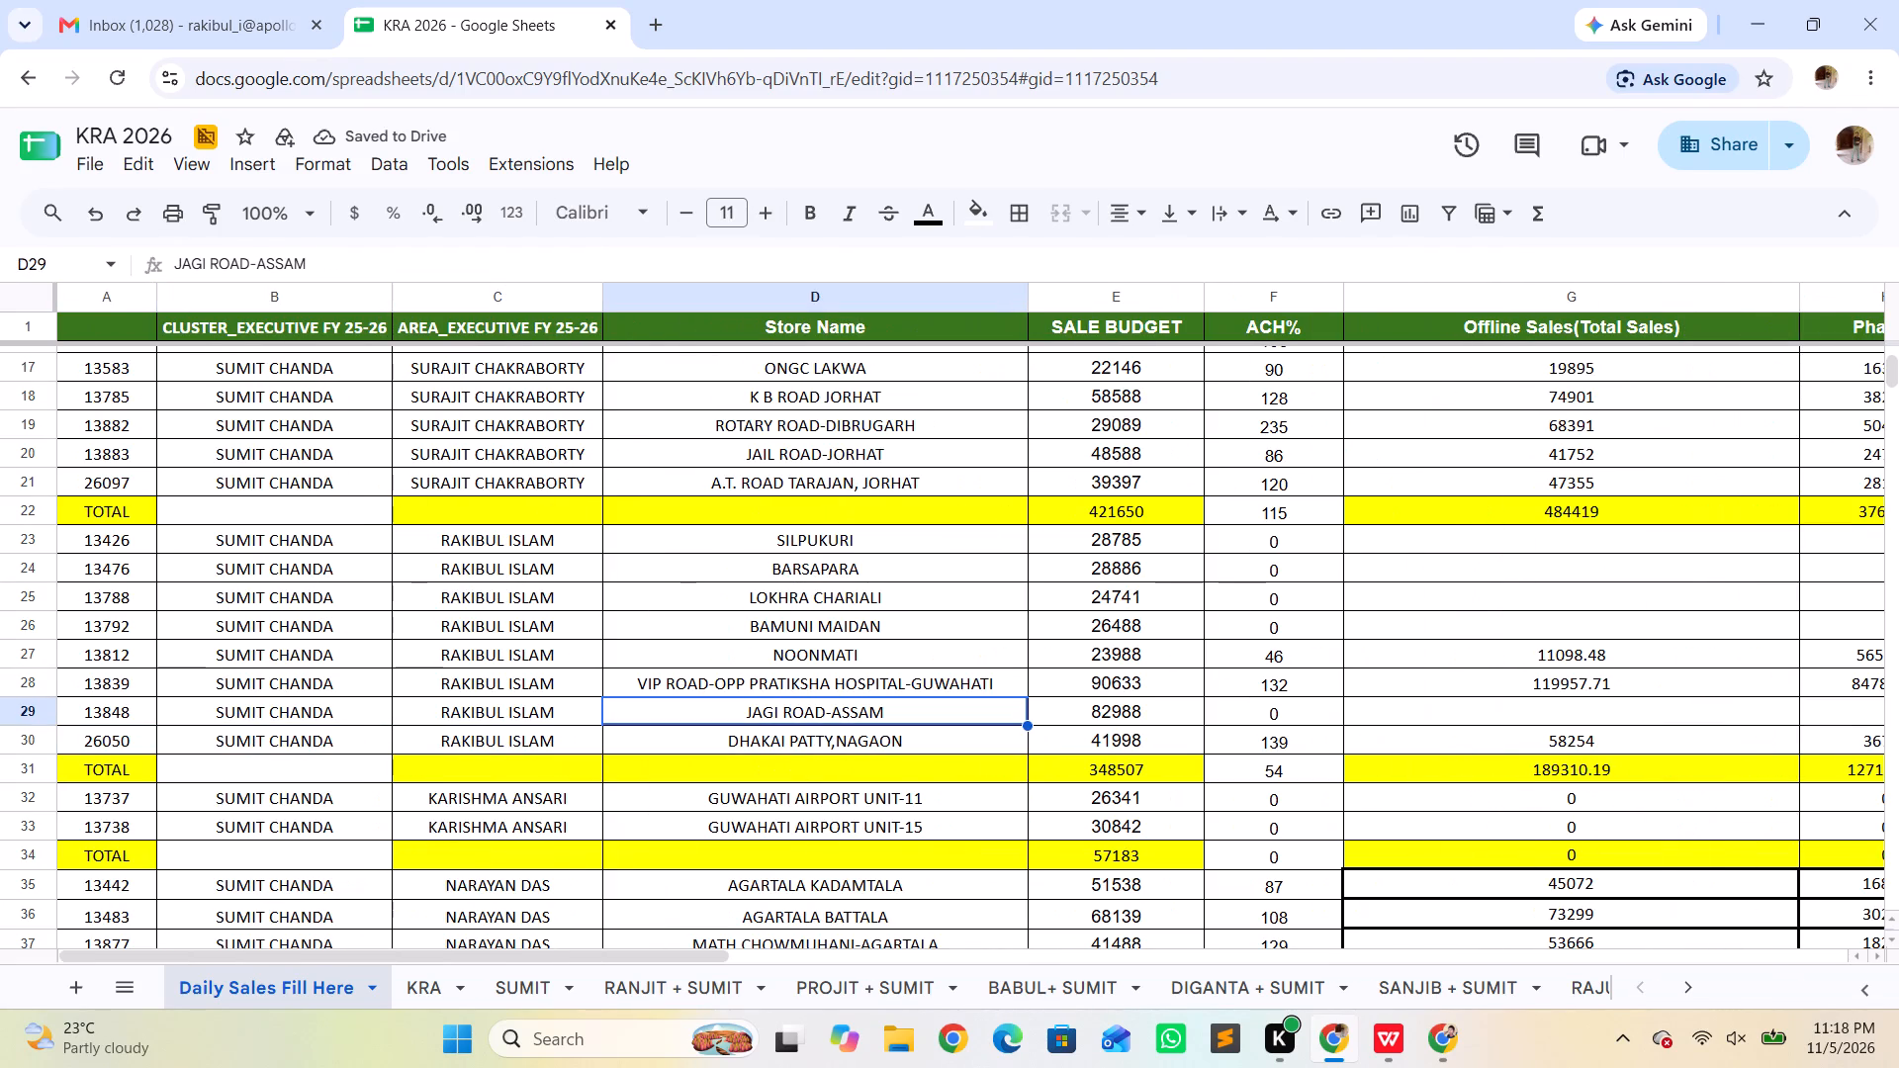
pyautogui.press('Up')
pyautogui.press('Up')
pyautogui.press('Up')
pyautogui.press('Up')
pyautogui.press('Up')
pyautogui.press('Up')
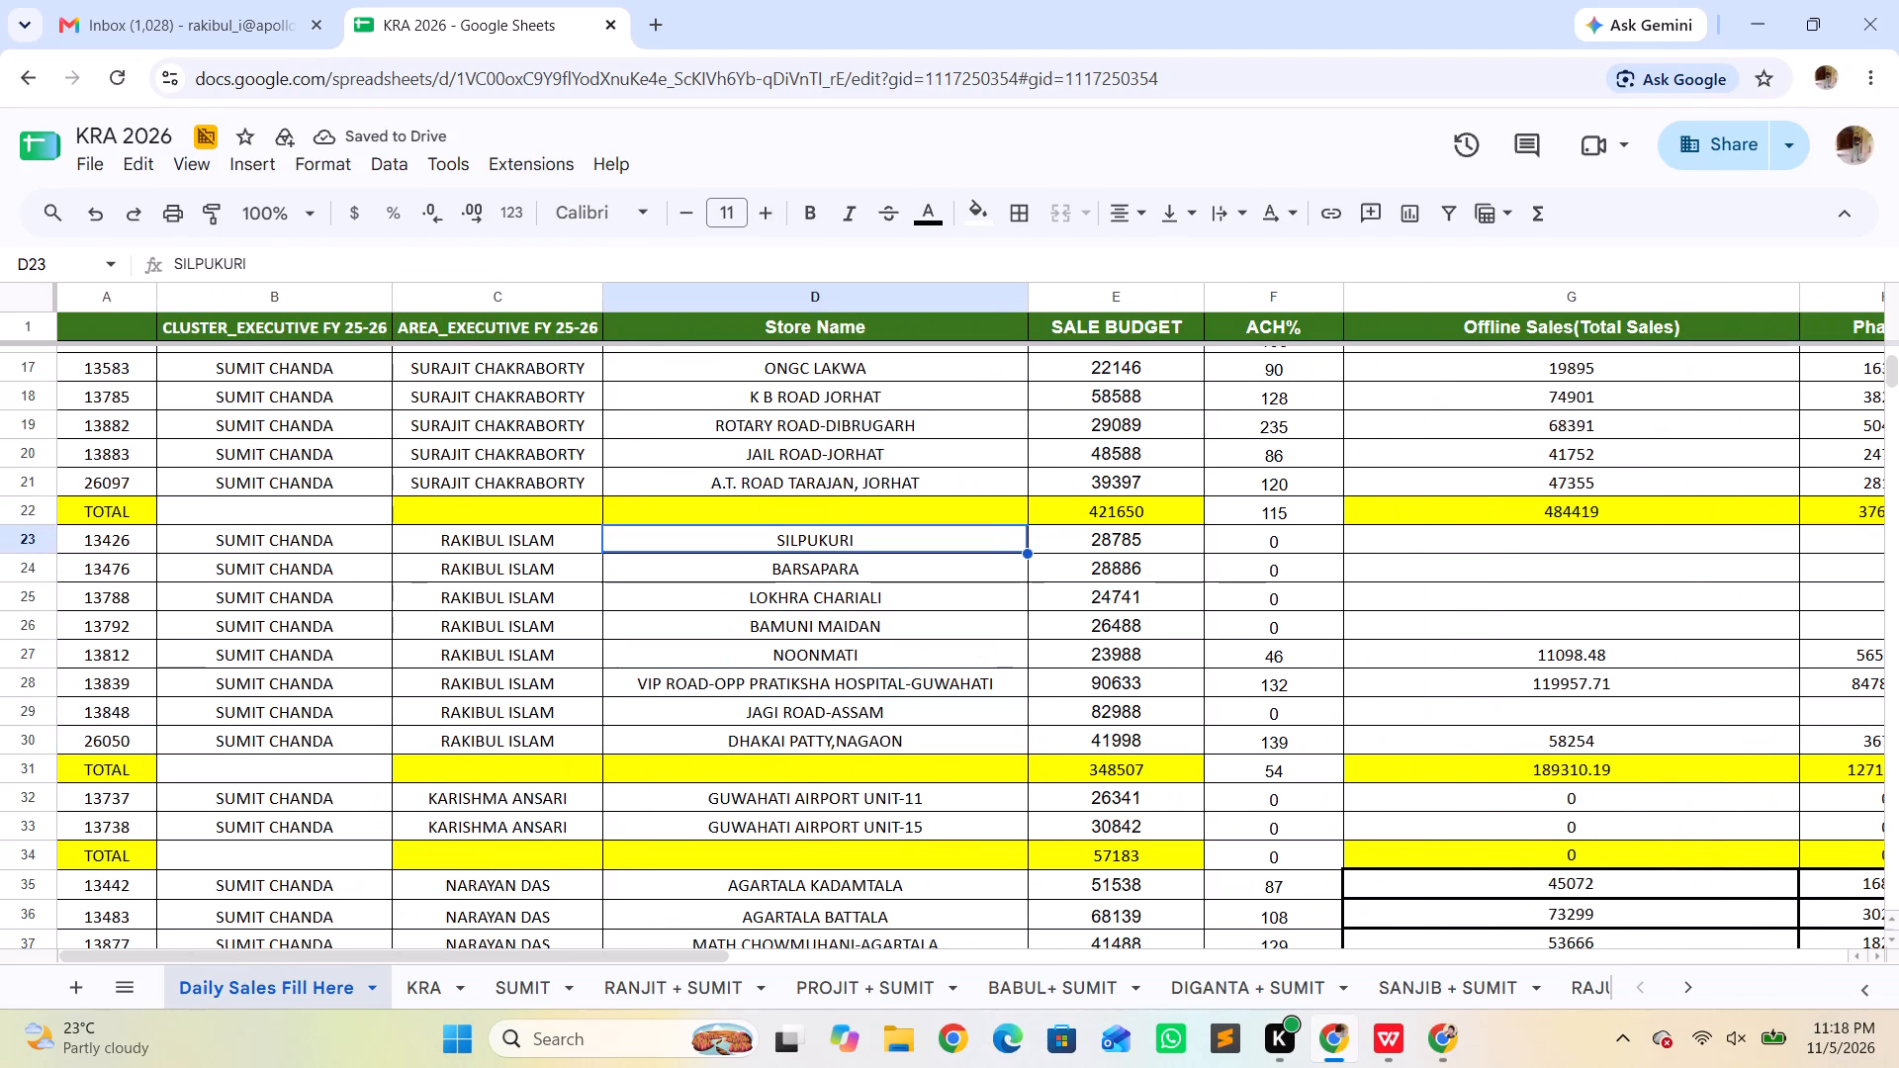
pyautogui.press('Right')
pyautogui.press('Right')
pyautogui.press('Right')
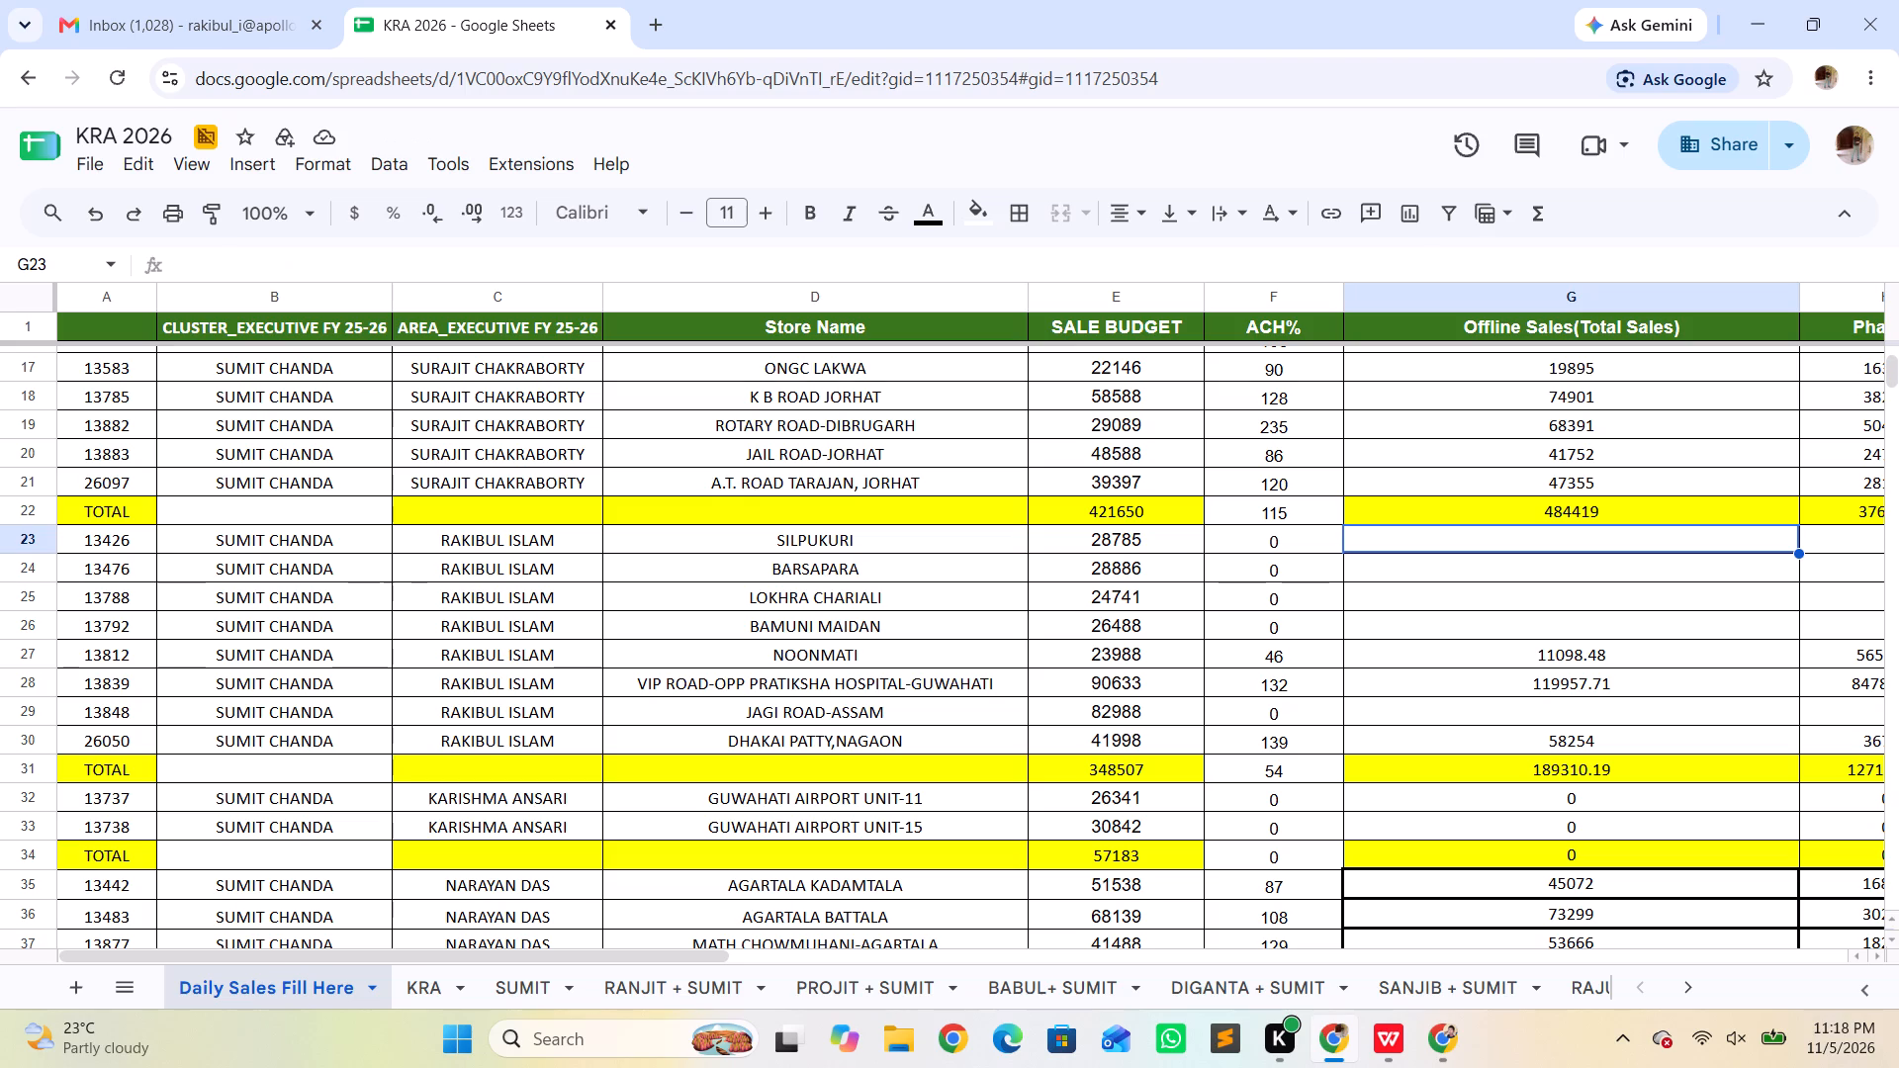
pyautogui.write('15718.94')
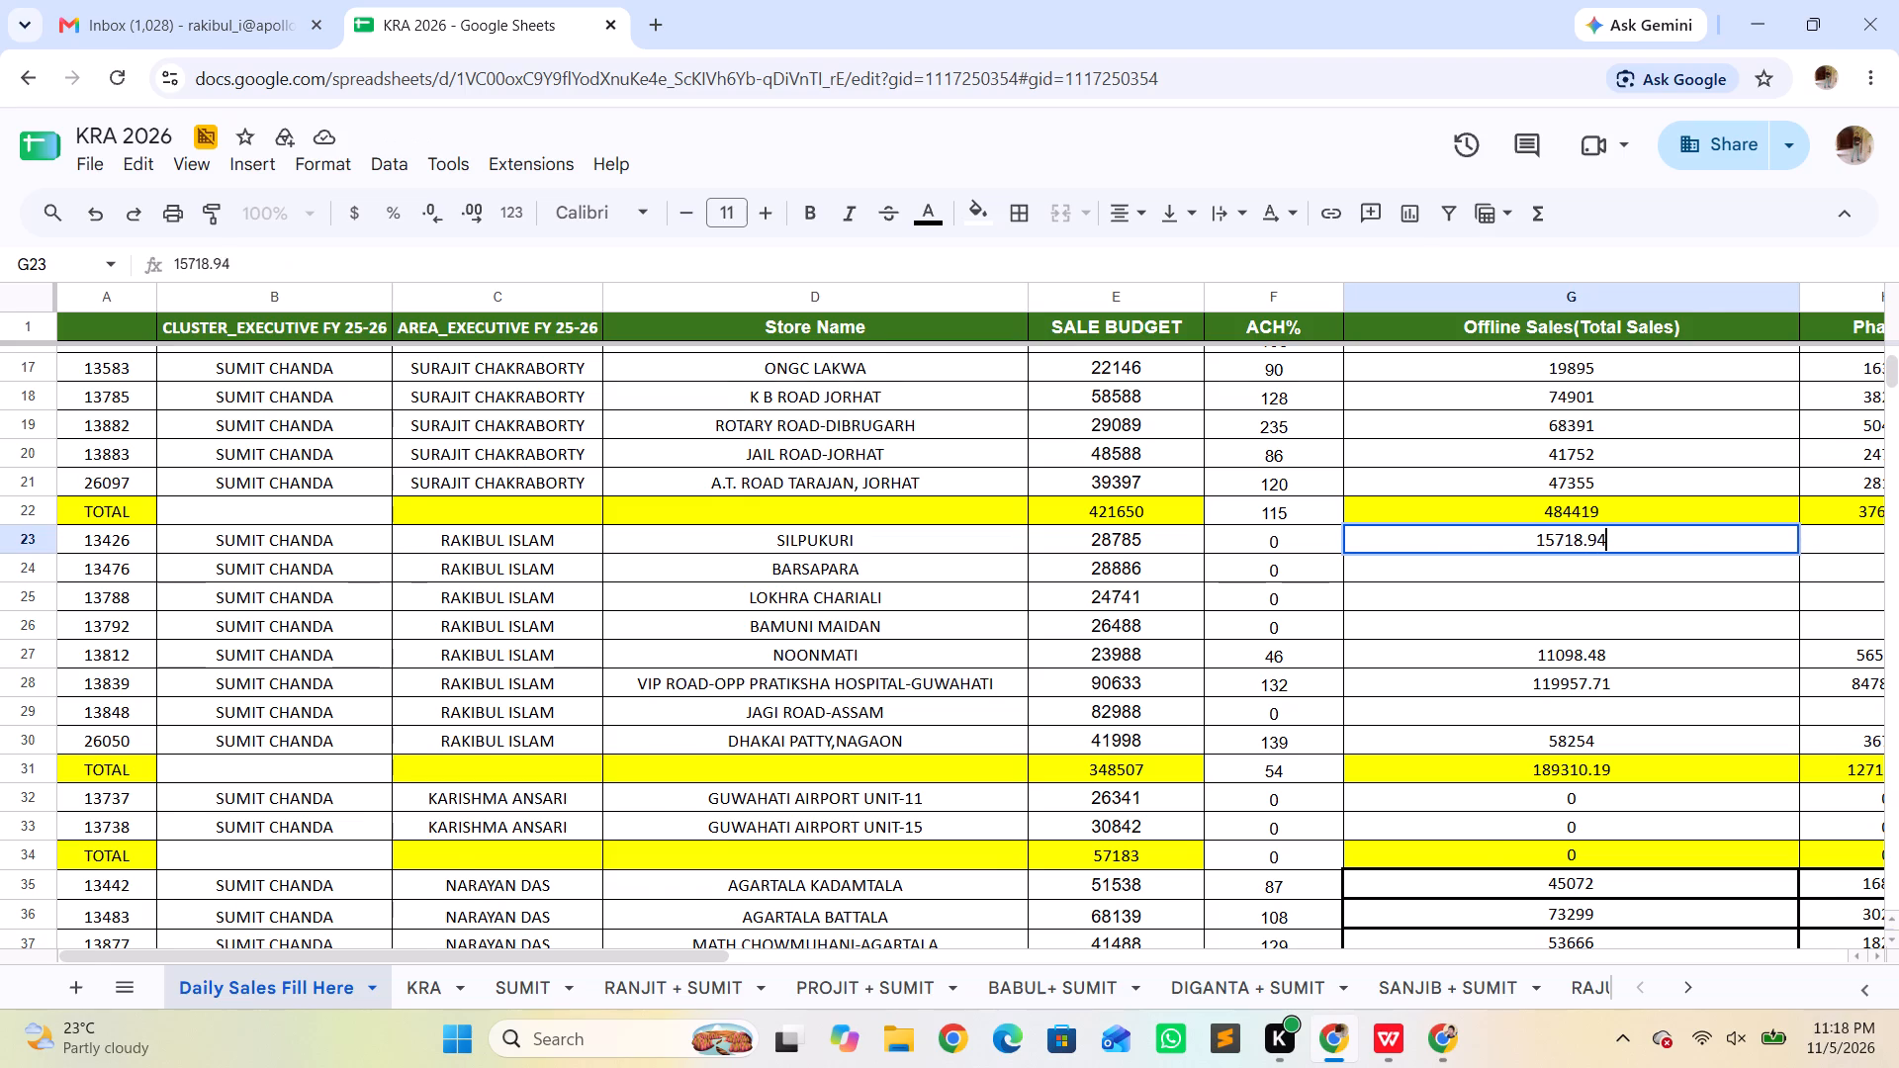
pyautogui.press('Right')
pyautogui.write('5536.86')
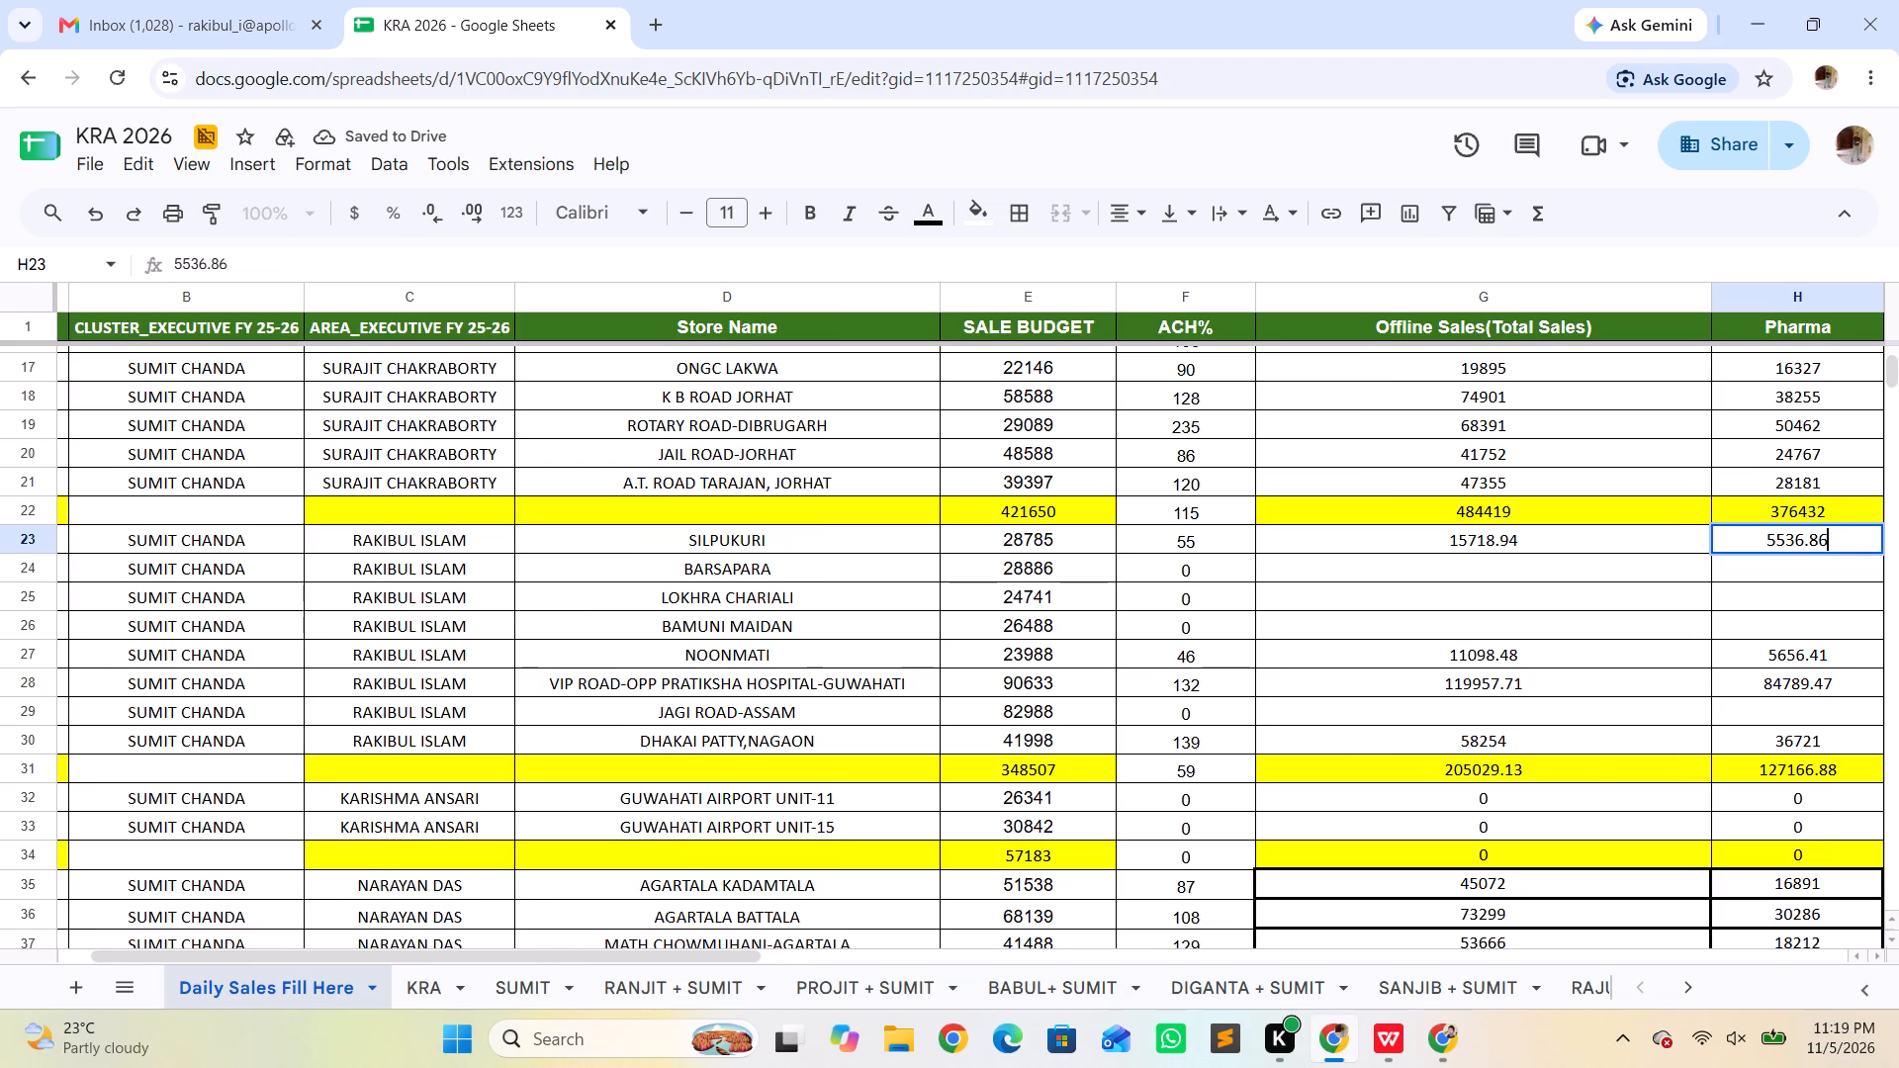
pyautogui.press('Right')
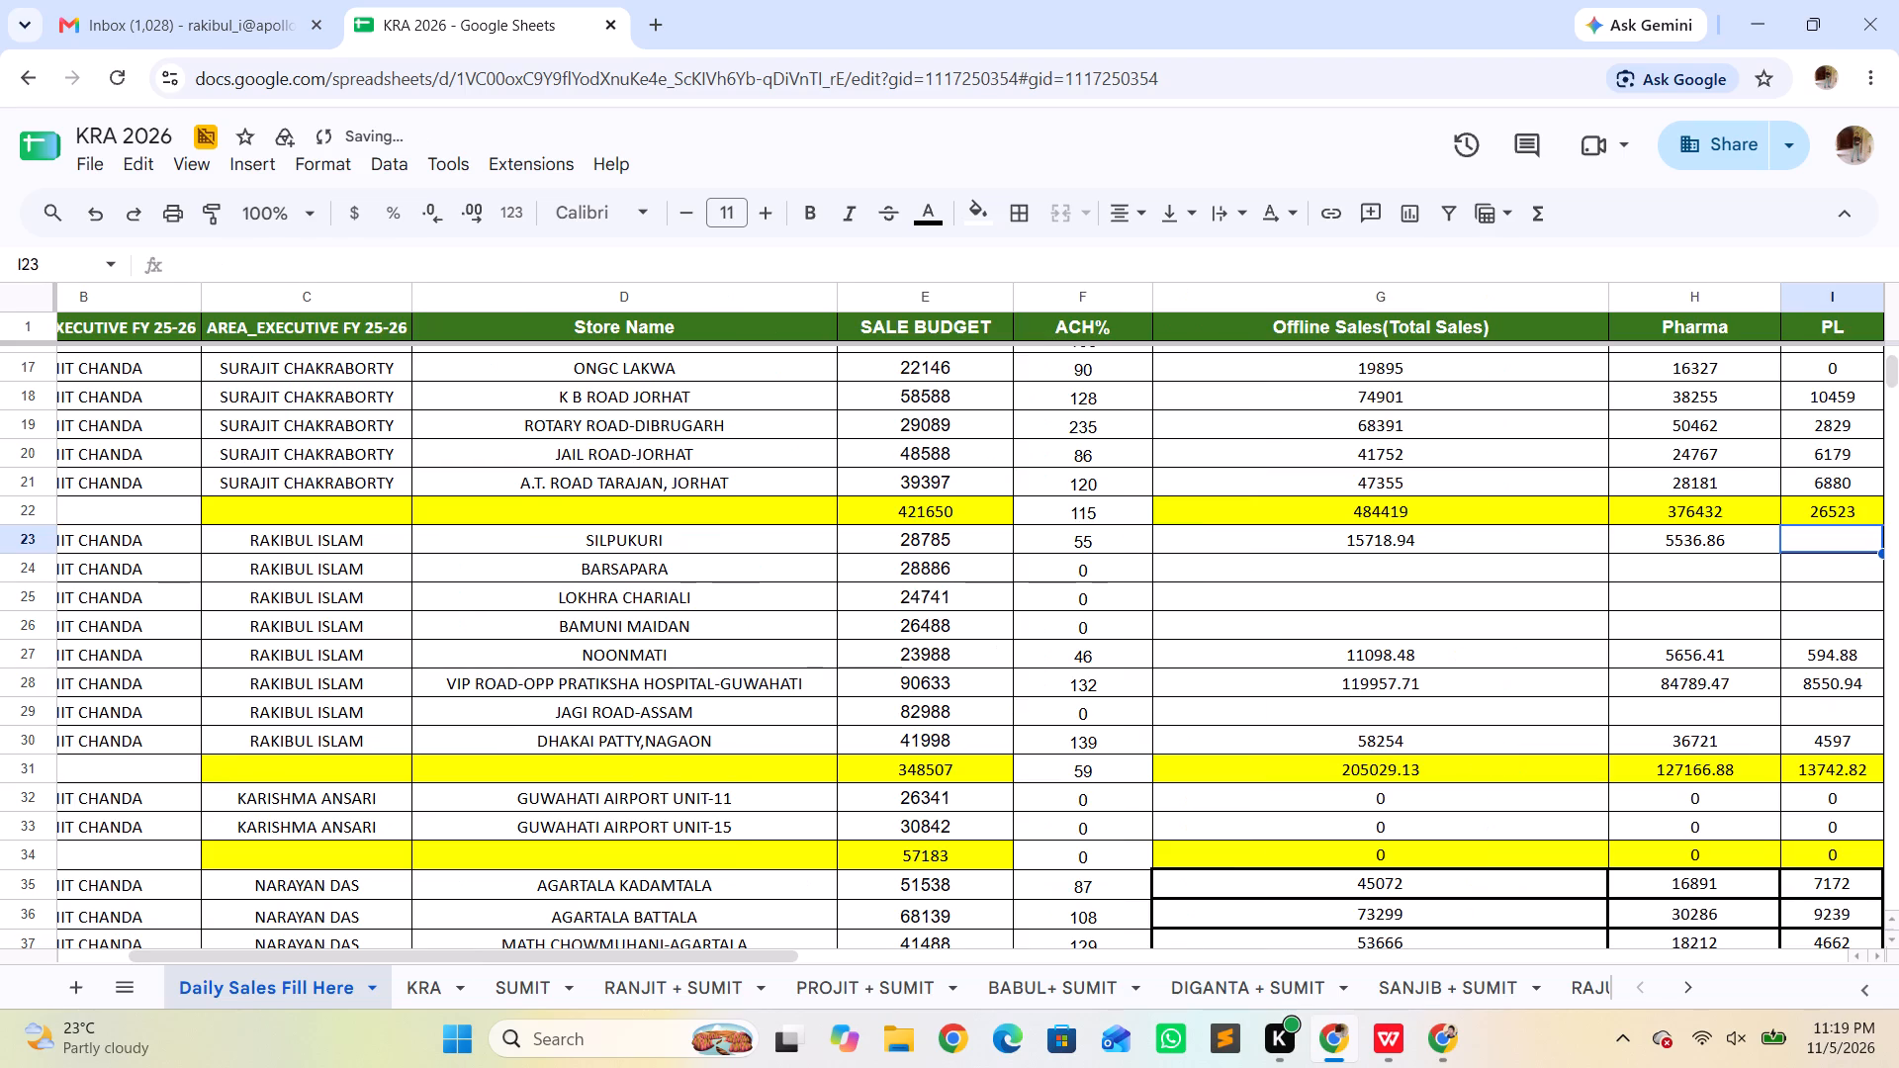
pyautogui.write('3162.38')
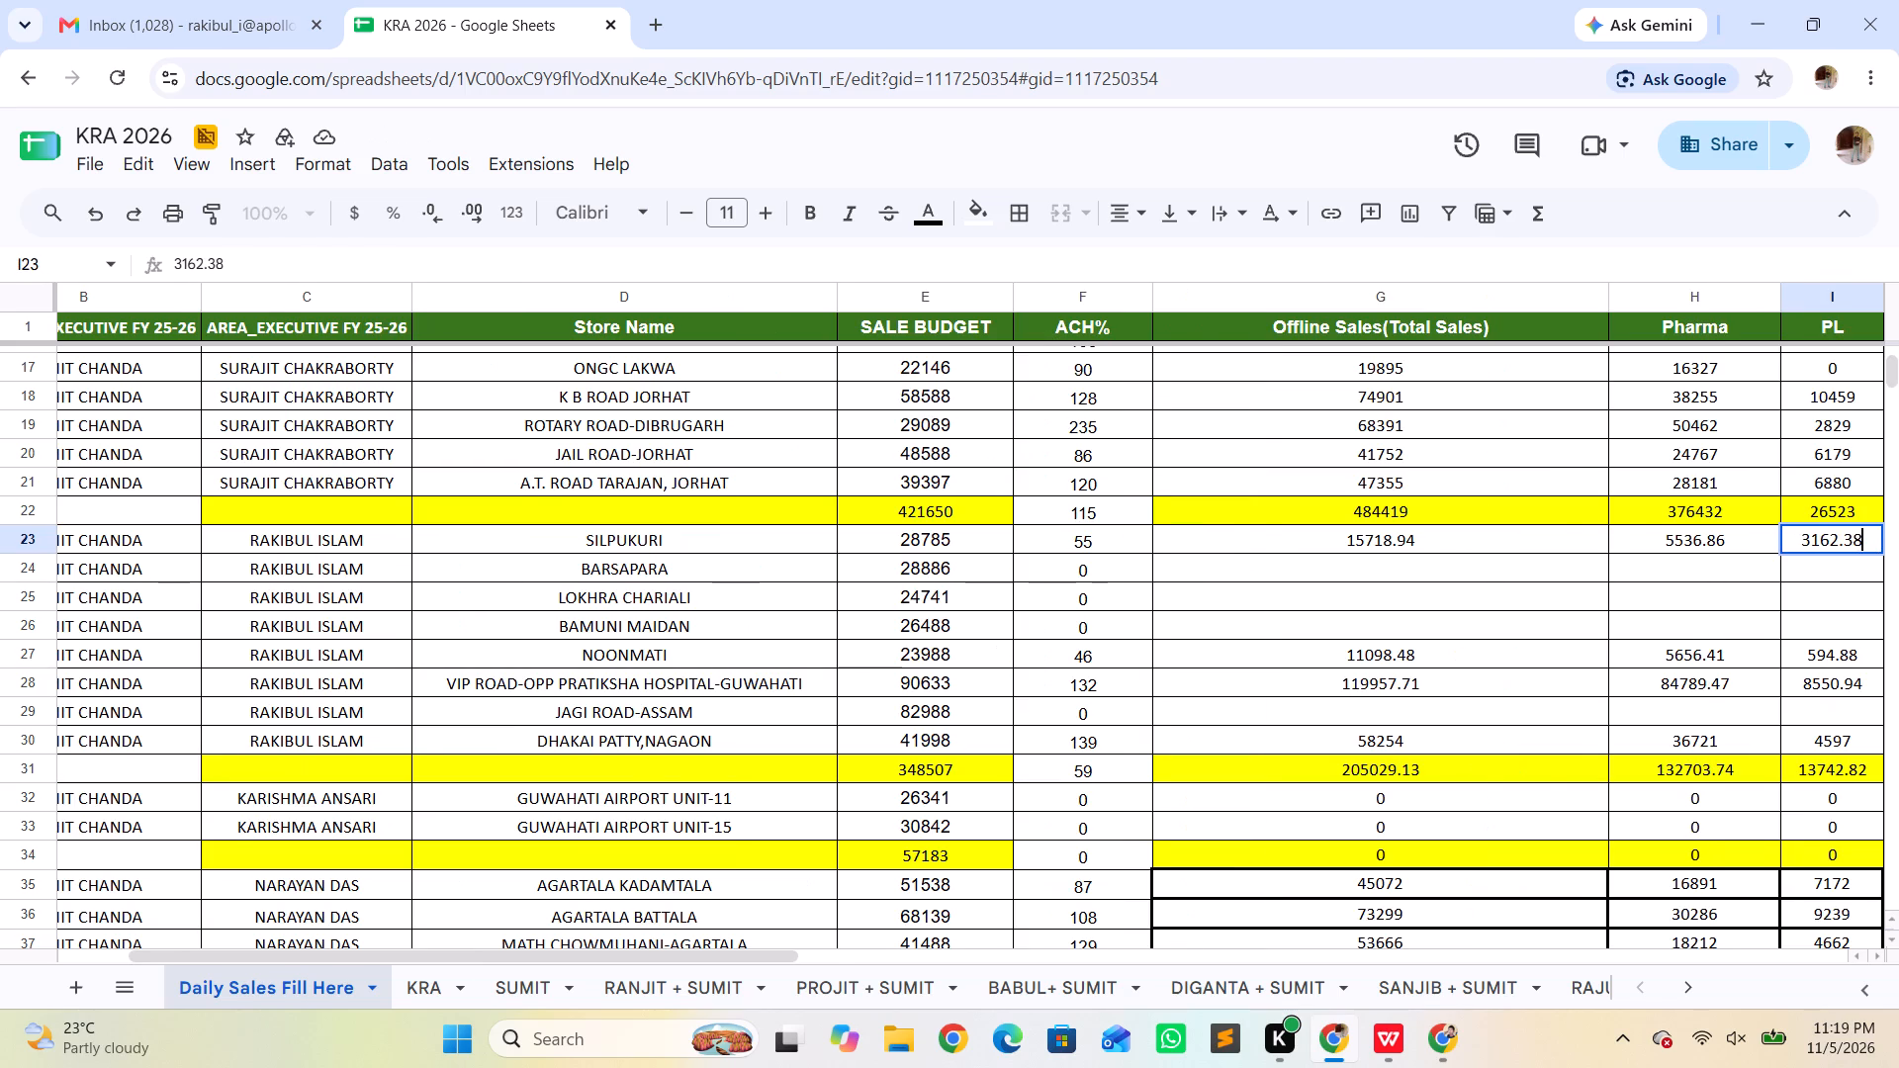
pyautogui.press('Right')
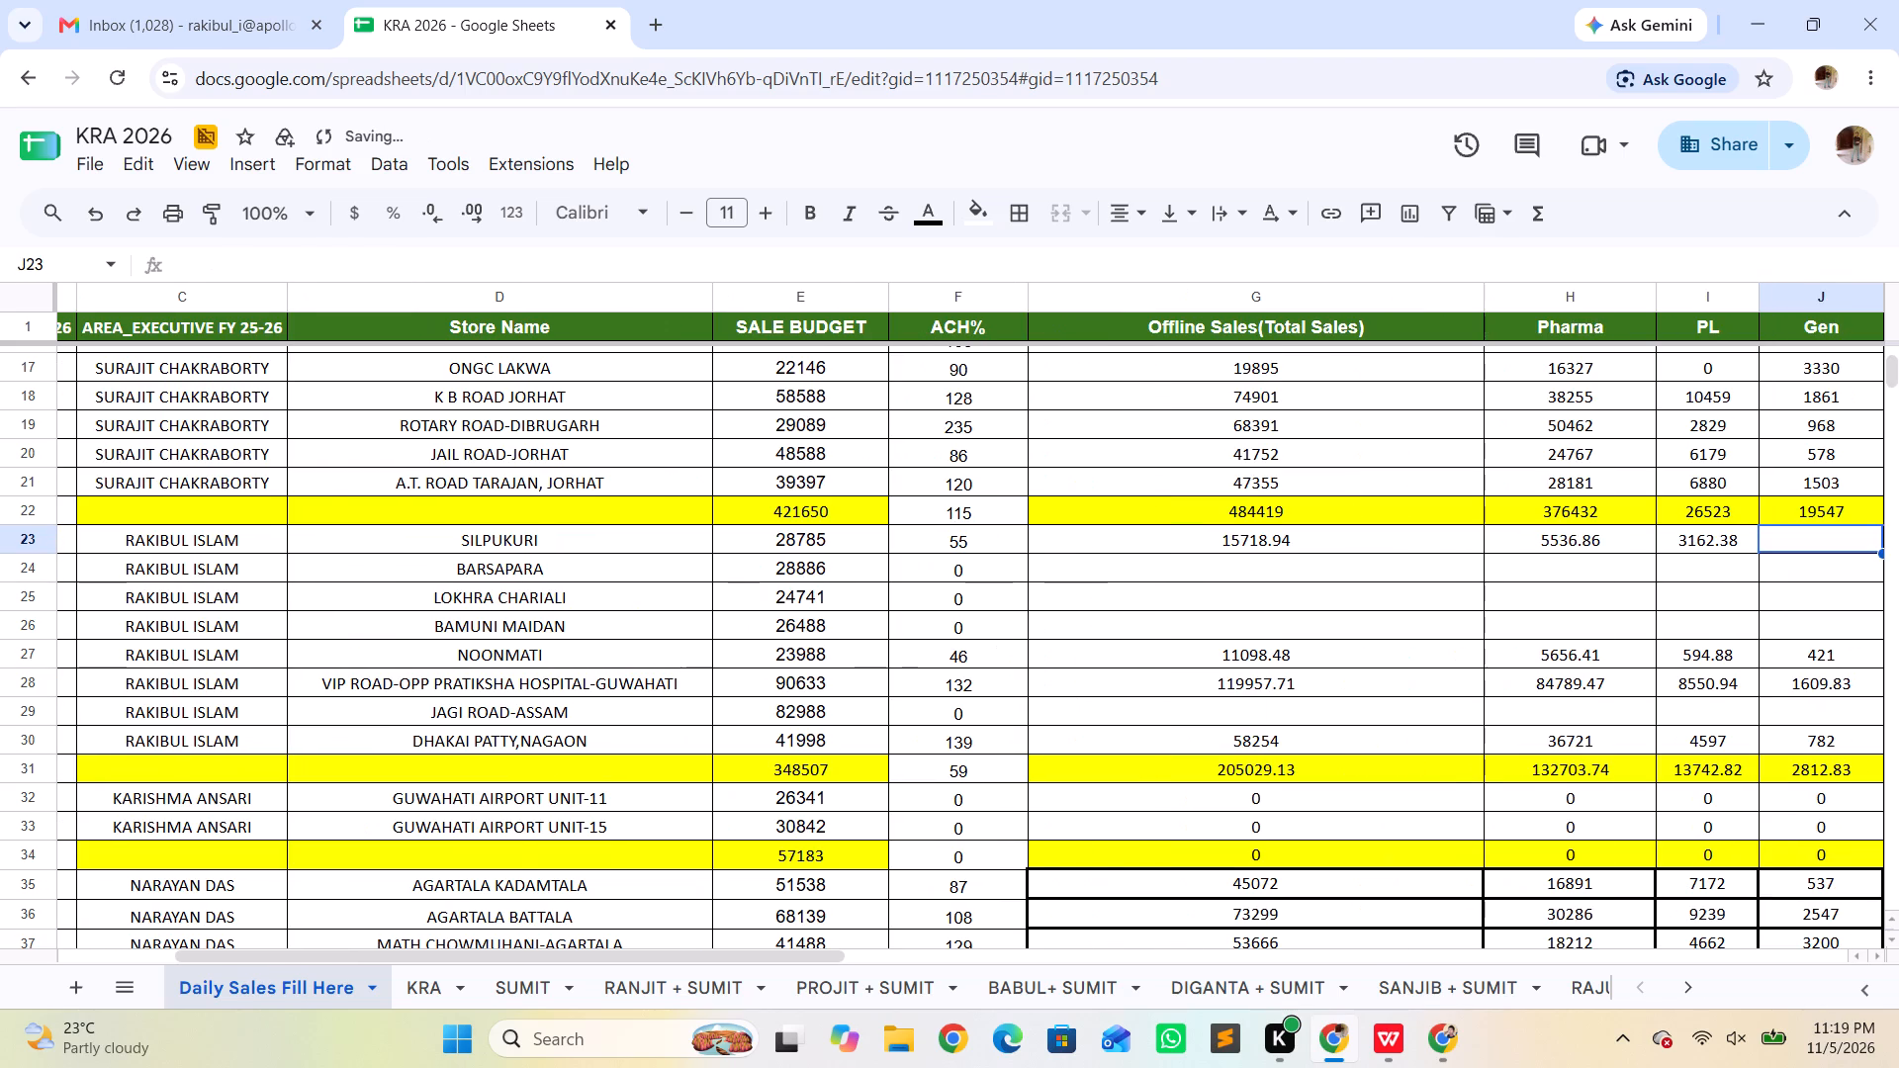
# Enter Gen 440.30, FMCG 6084.53 and Sur 49.56 for the SILPUKURI store, copying the FMCG figure for reuse.
pyautogui.write('440.30')
pyautogui.press('Right')
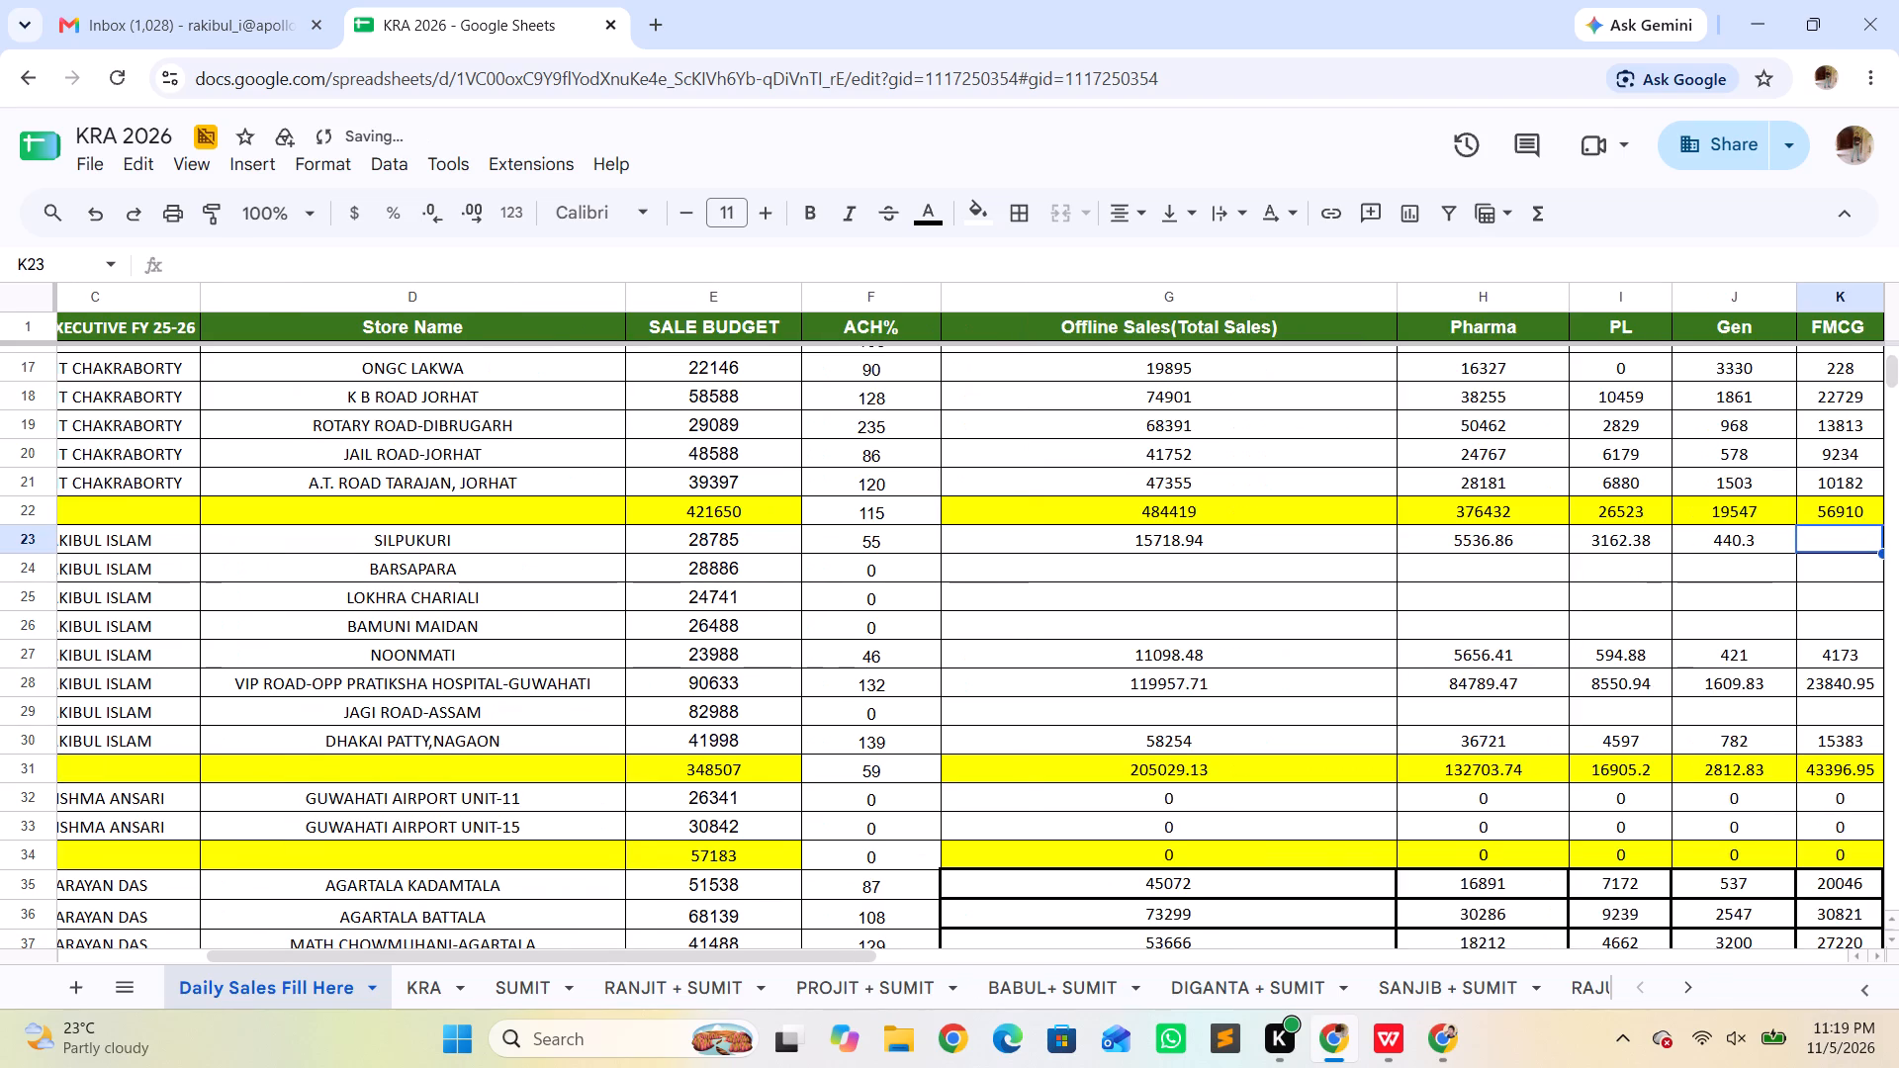
pyautogui.write('6084.53')
pyautogui.press('Right')
pyautogui.press('Left')
pyautogui.hotkey('ctrl', 'c')
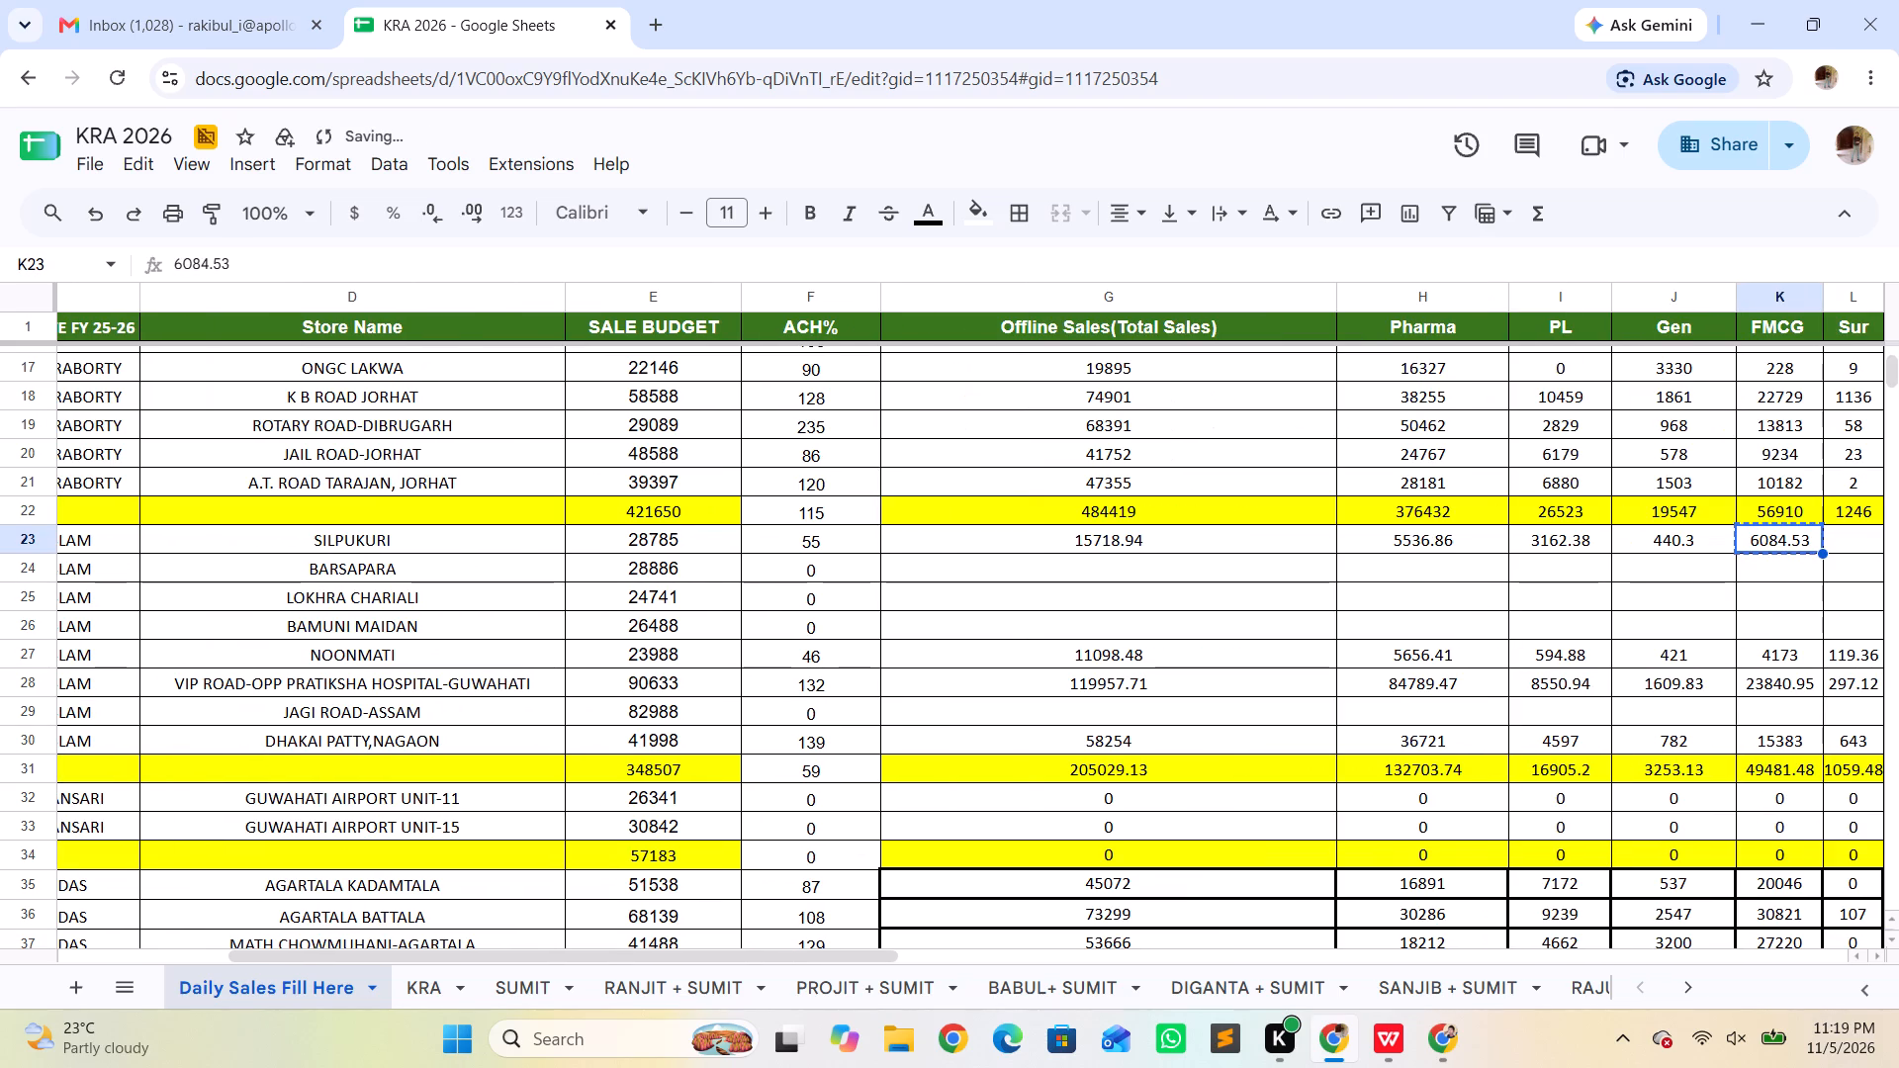
pyautogui.press('Right')
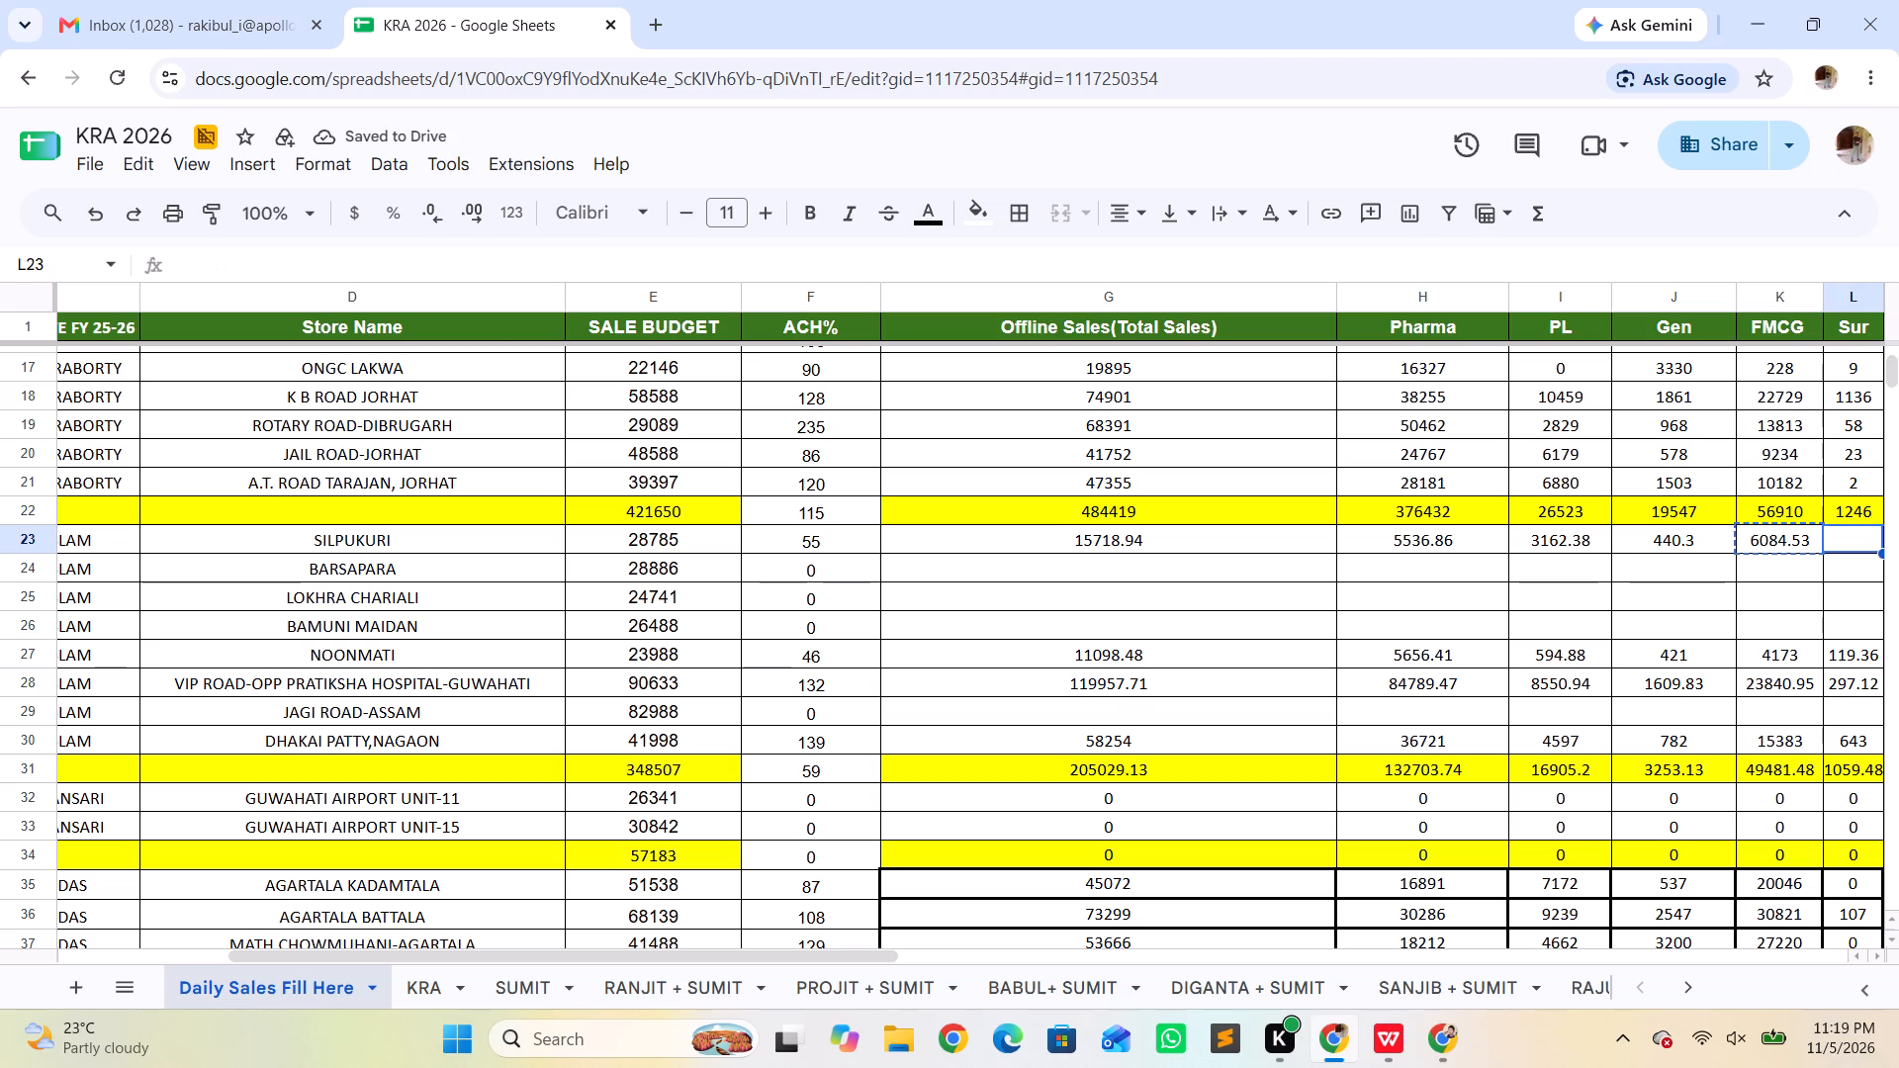
pyautogui.write('49.56')
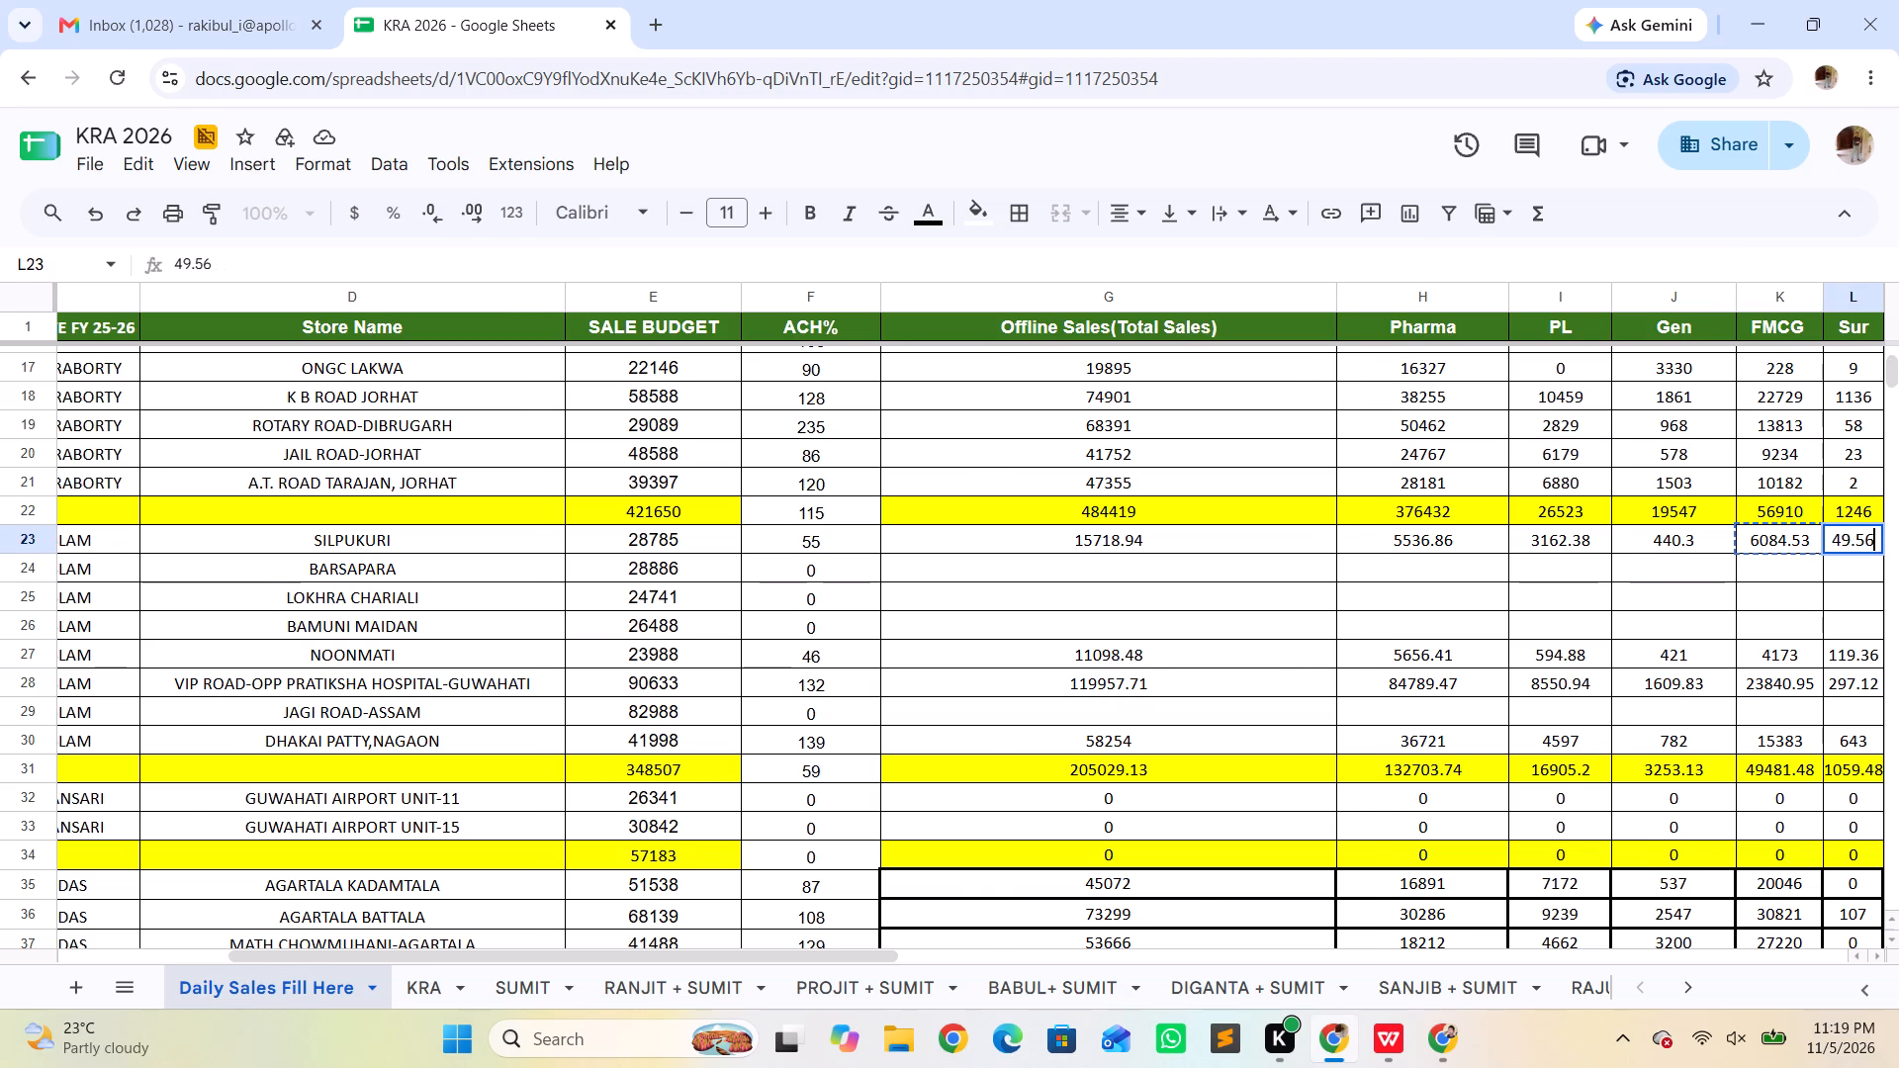
pyautogui.press('Right')
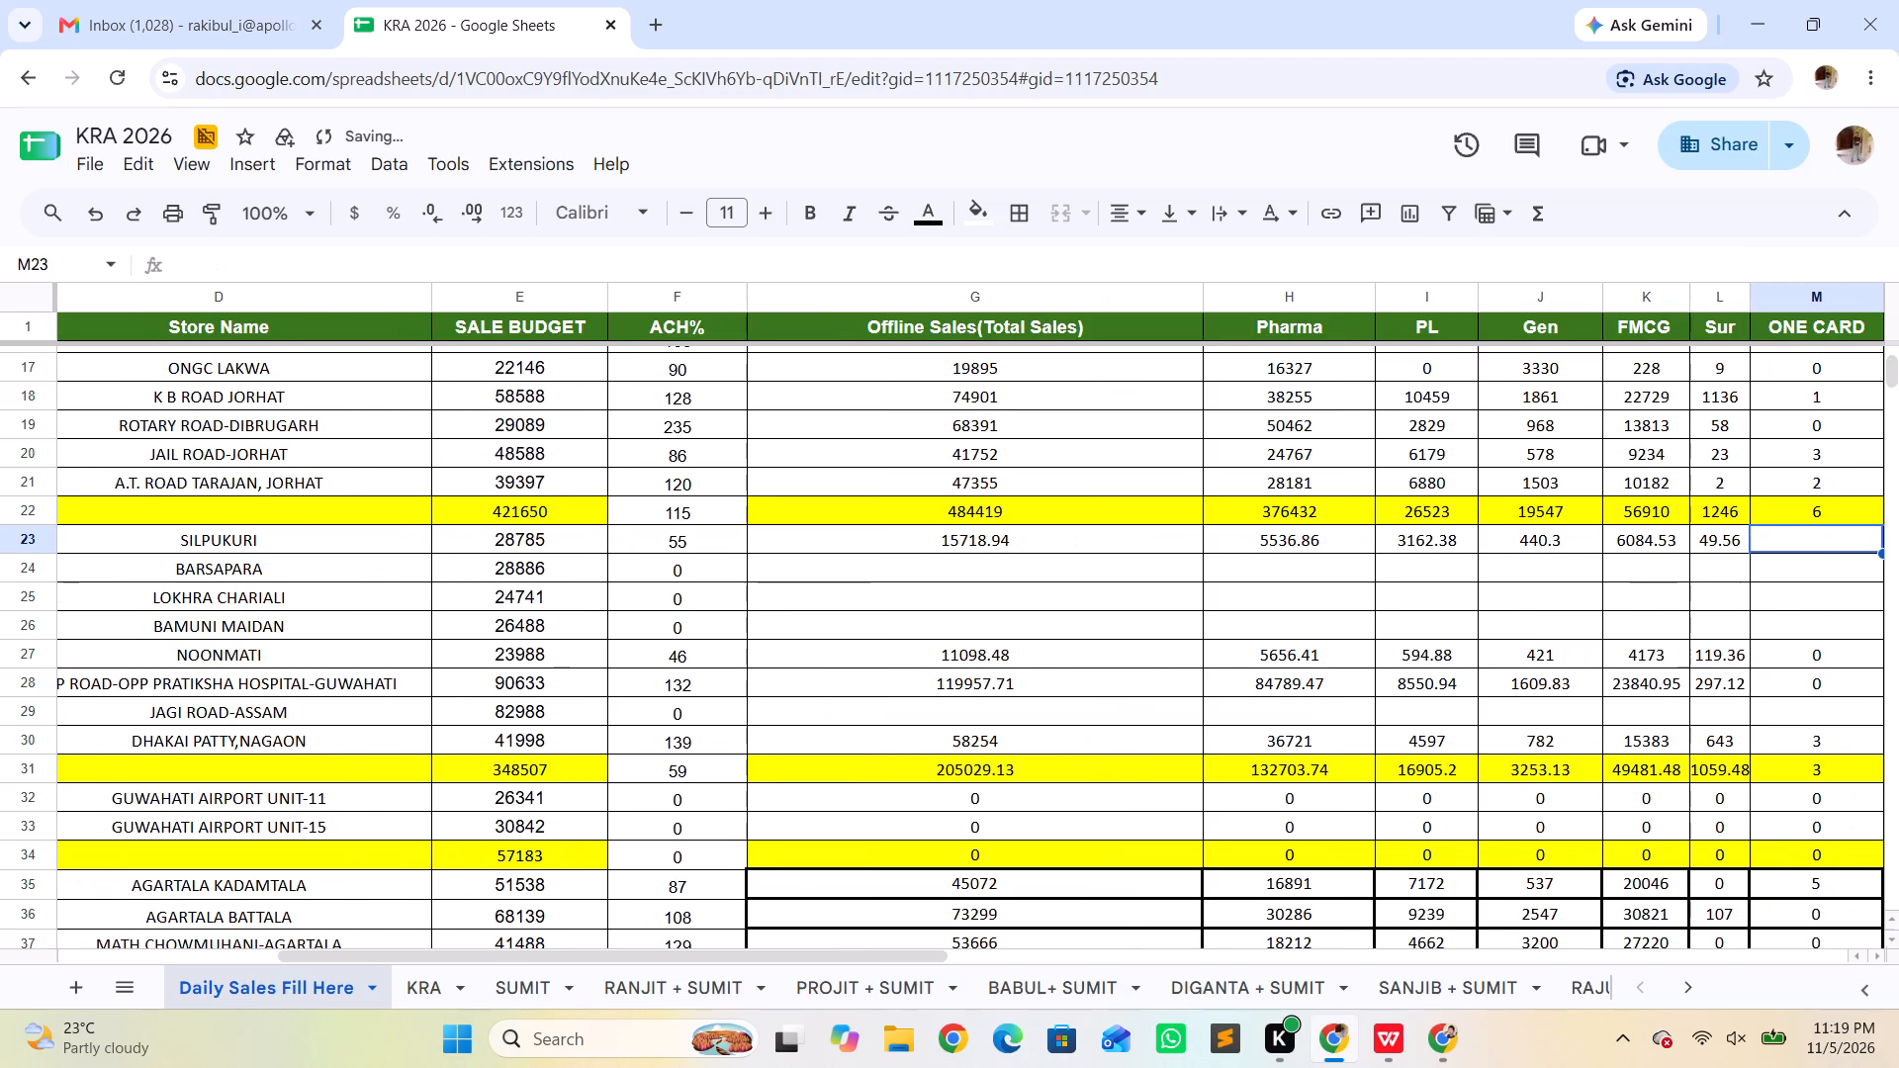
# For SILPUKURI, enter ONE CARD 0, HD Bill 0, HD BILL VALUE 0, CIRCLE ENROLLMENT 0, VALUE DEAL 5 and BILL COUNT 39.
pyautogui.press('0')
pyautogui.press('Right')
pyautogui.press('0')
pyautogui.press('Right')
pyautogui.press('0')
pyautogui.press('Right')
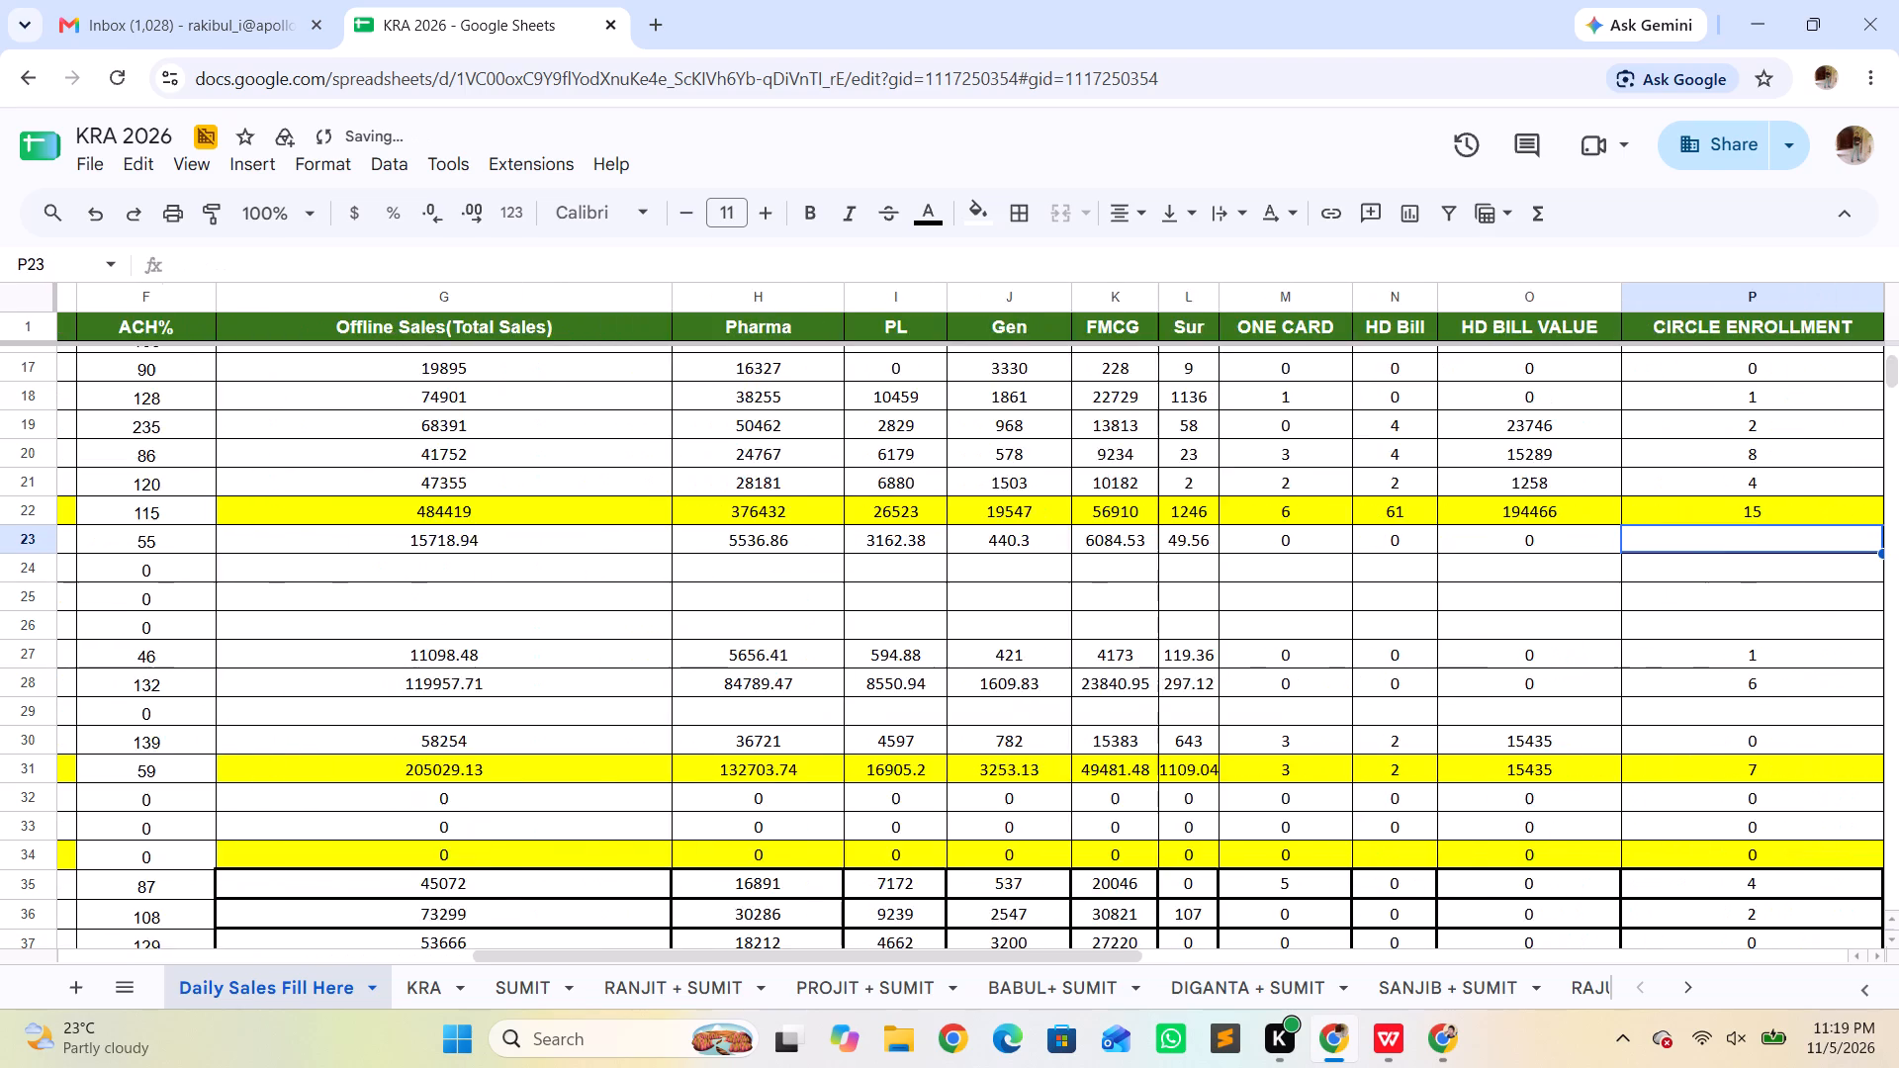
pyautogui.press('0')
pyautogui.press('Right')
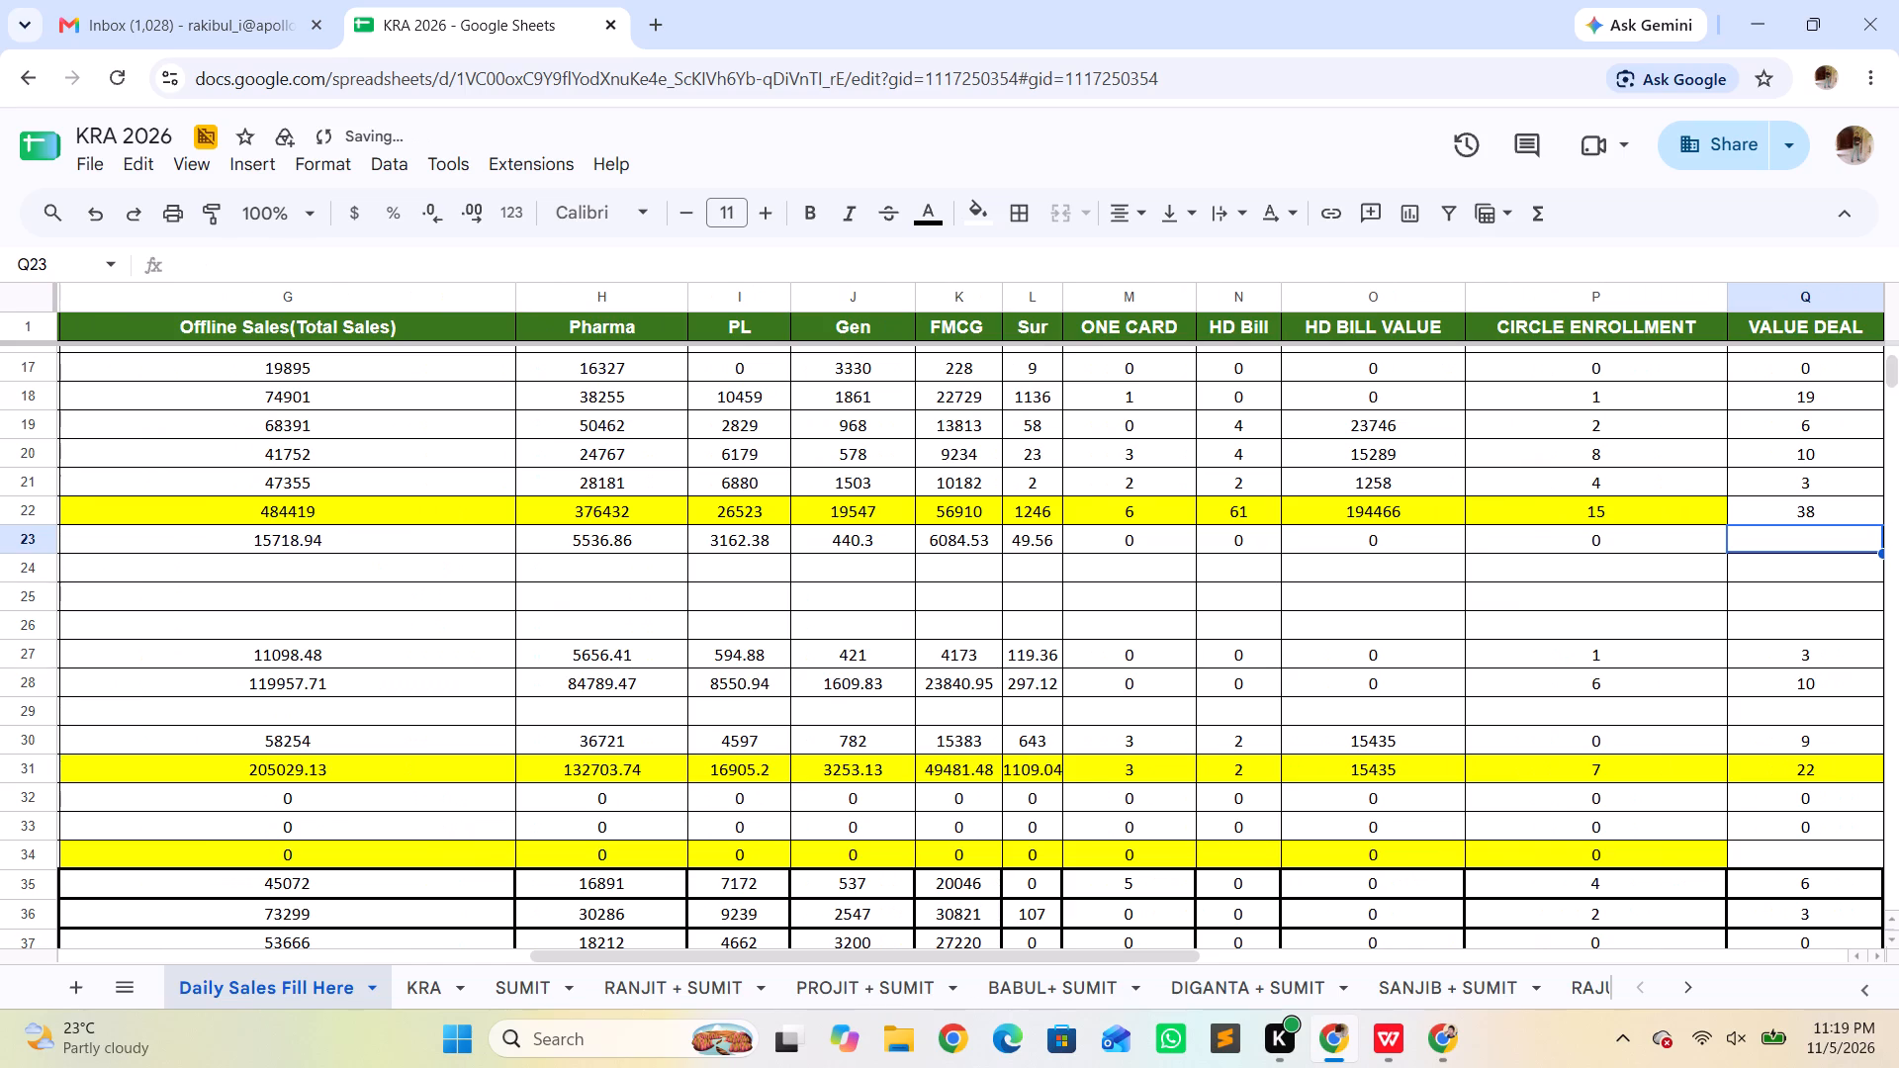
pyautogui.press('5')
pyautogui.press('Right')
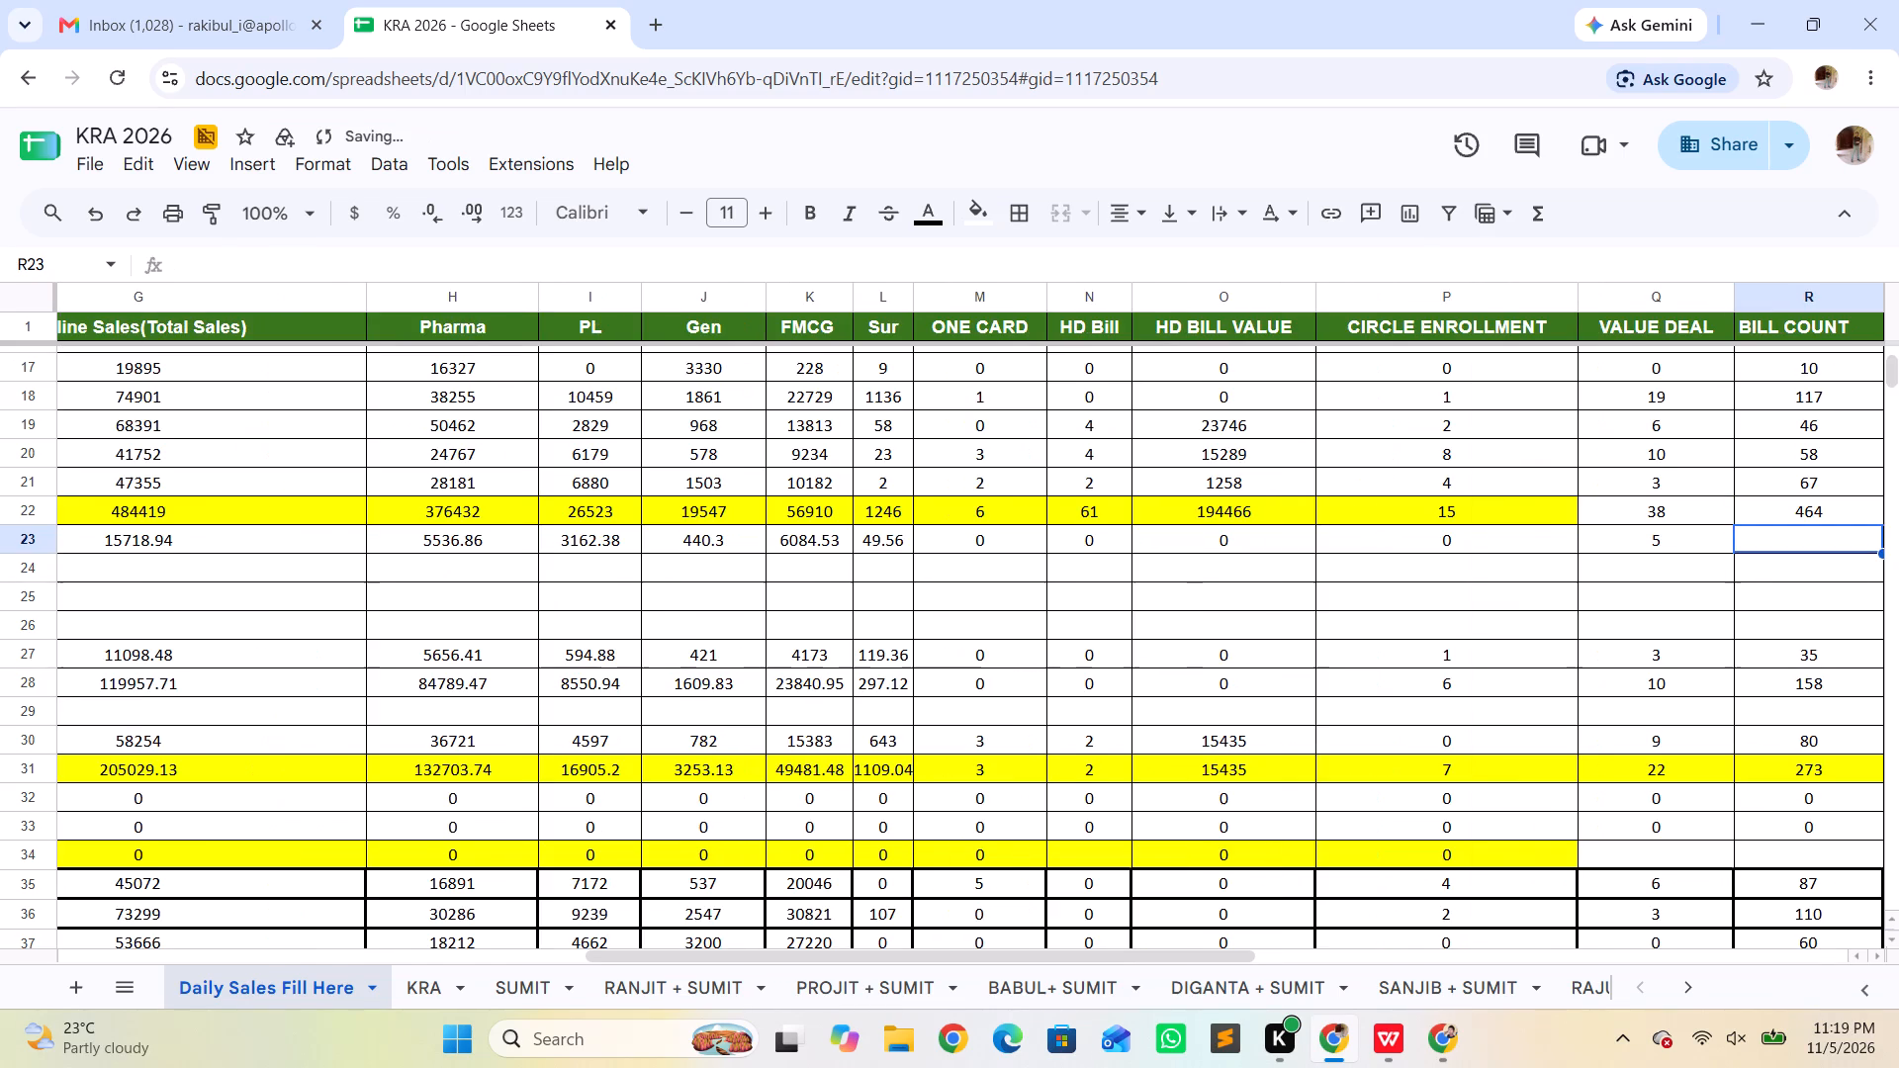
pyautogui.write('39')
pyautogui.press('Right')
# Complete the SILPUKURI store's row with the copied 6084.53 as offline FMCG and 0 as online FMCG.
pyautogui.press('Right')
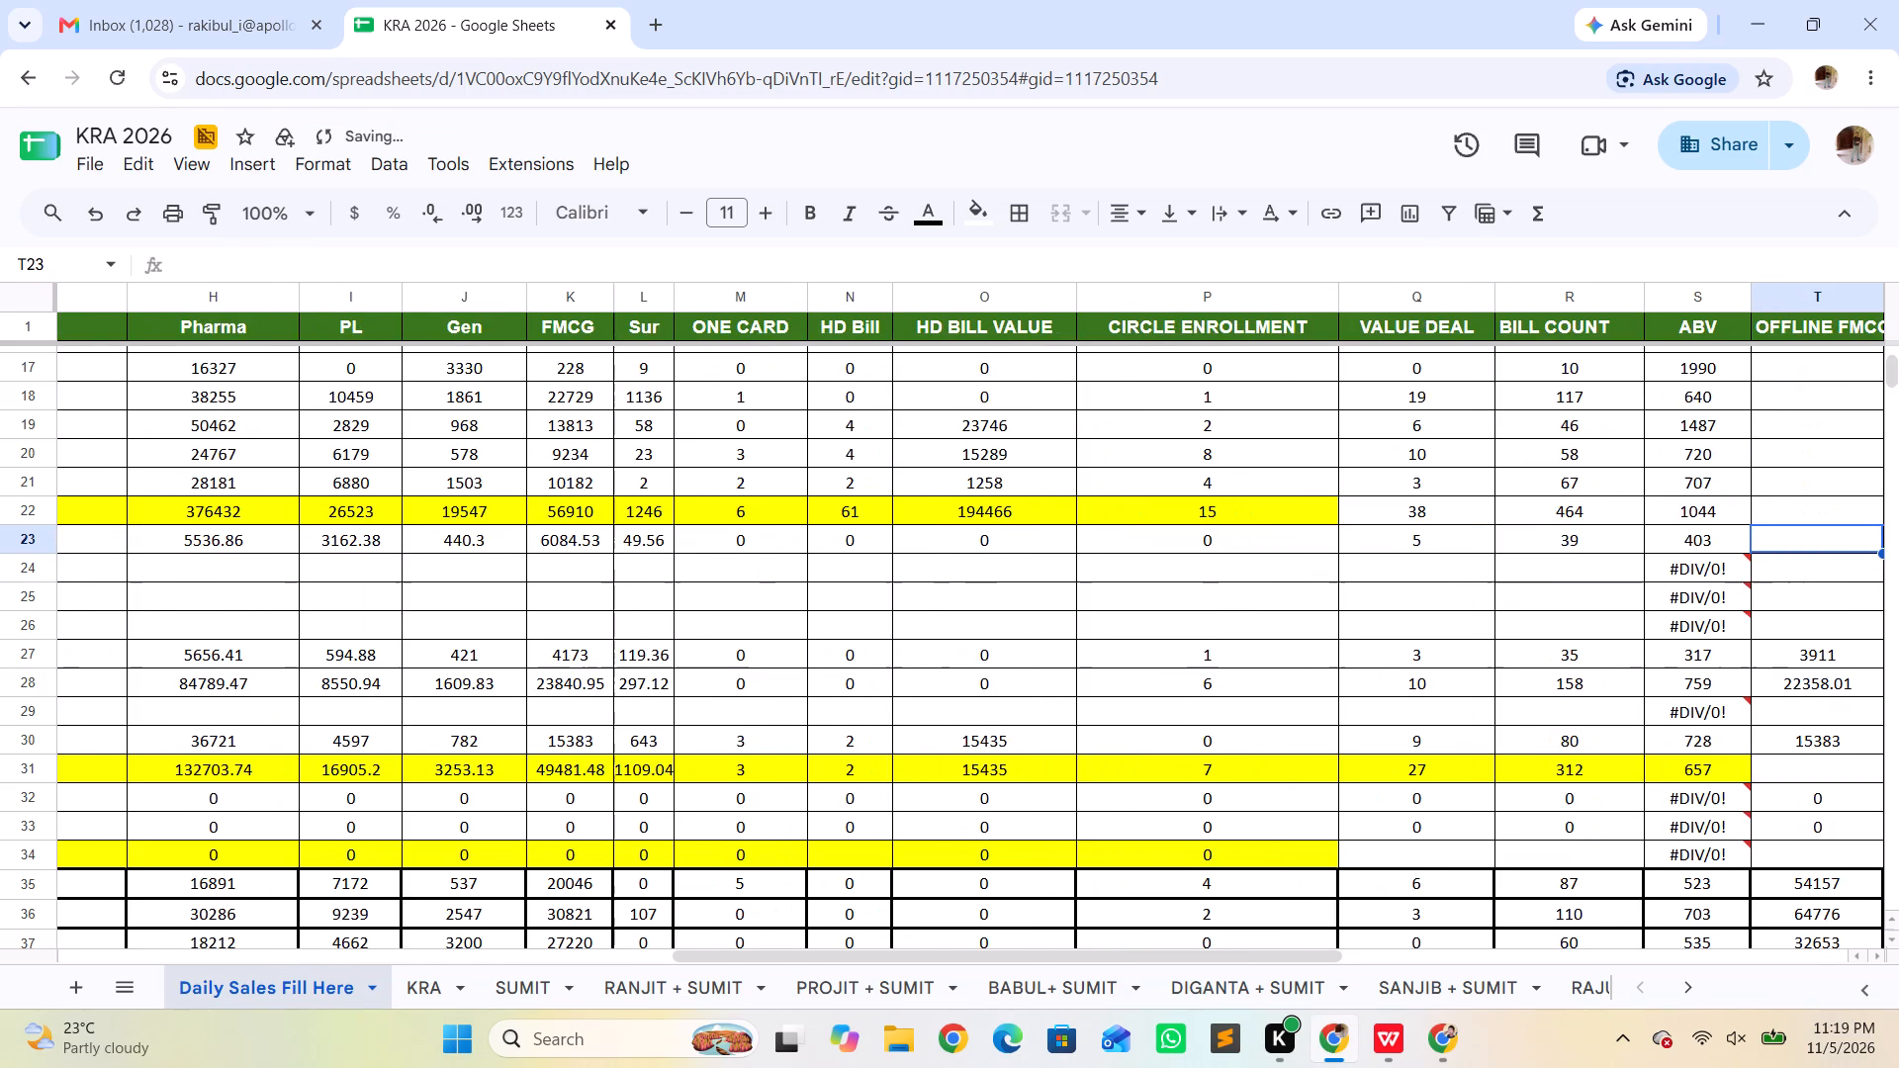
pyautogui.hotkey('ctrl', 'v')
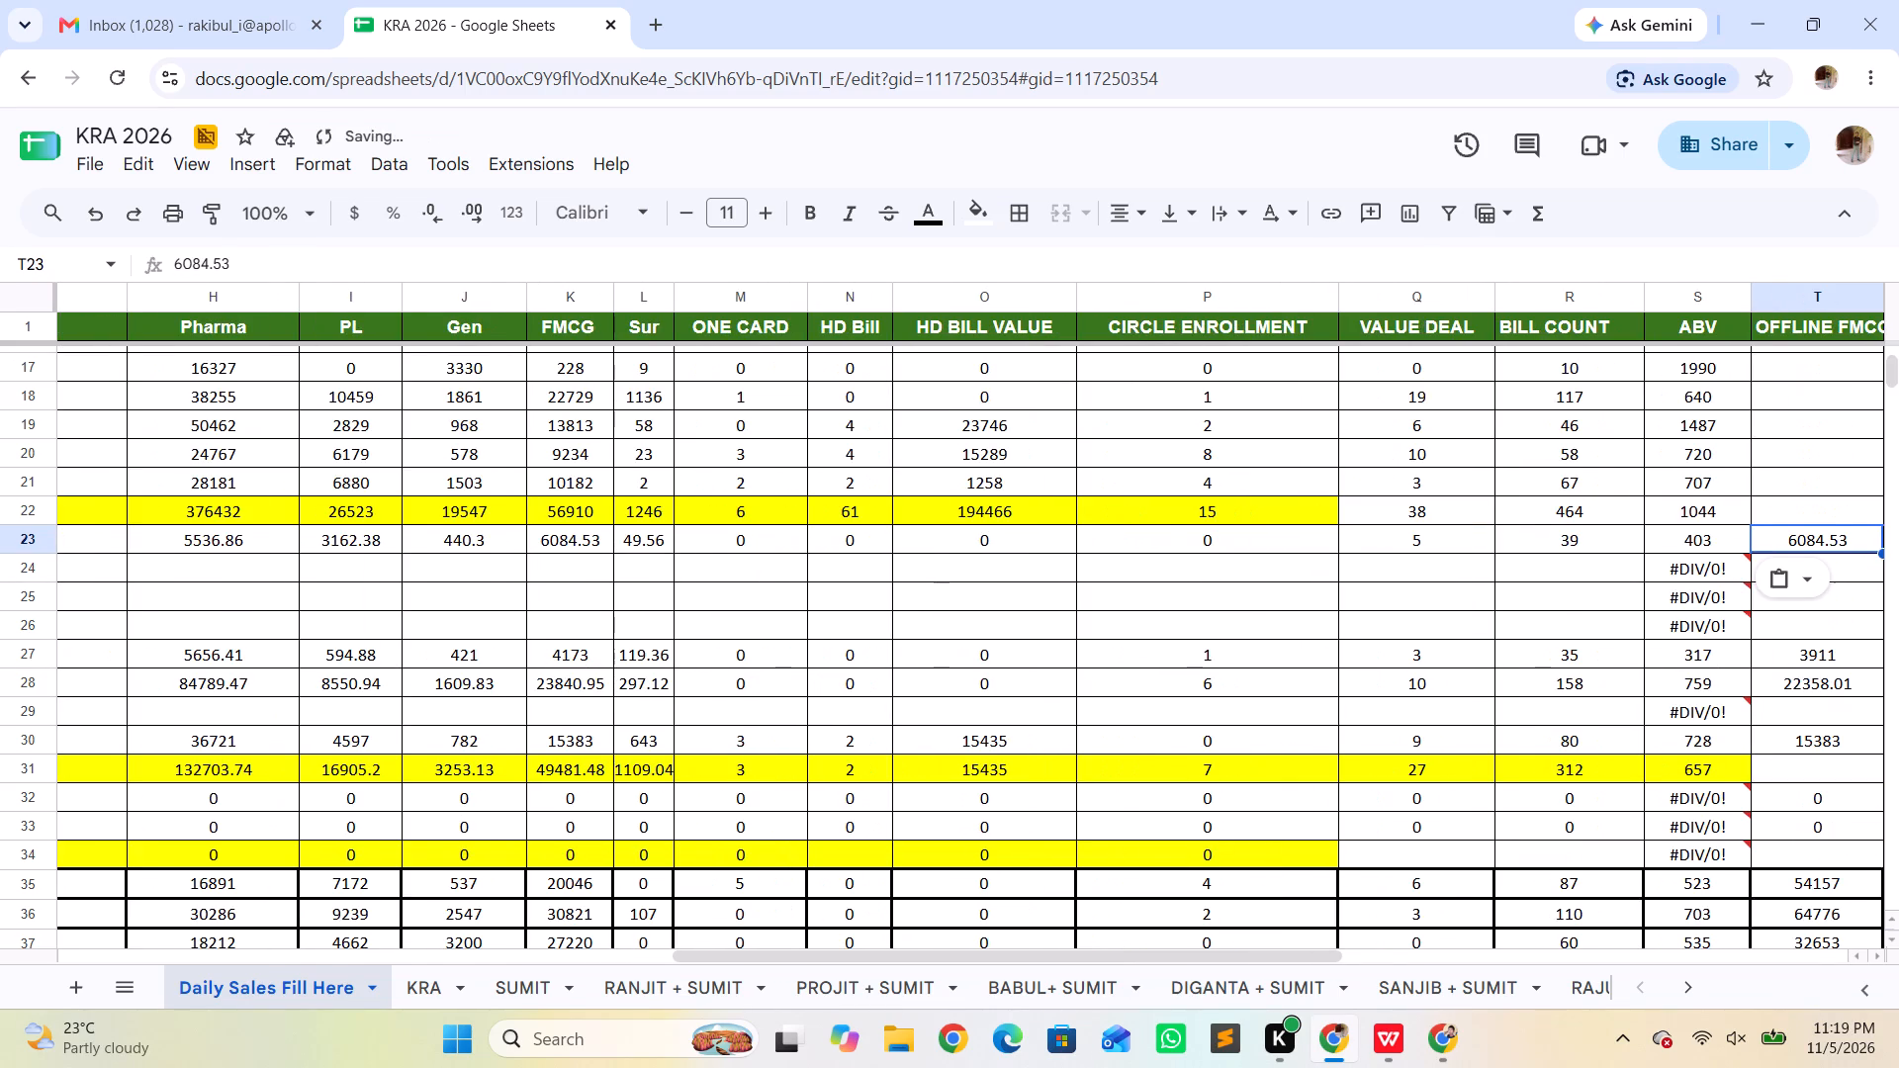
pyautogui.press('Right')
pyautogui.press('0')
pyautogui.press('Right')
# For the BAMUNI MAIDAN store, enter Offline Sales 19552.73, Pharma 9889.77 and PL 1026.87.
pyautogui.press('Left')
pyautogui.press('Left')
pyautogui.press('Left')
pyautogui.press('Left')
pyautogui.press('Left')
pyautogui.press('Left')
pyautogui.press('Left')
pyautogui.press('Left')
pyautogui.press('Left')
pyautogui.press('Left')
pyautogui.press('Left')
pyautogui.press('Left')
pyautogui.press('Left')
pyautogui.press('Left')
pyautogui.press('Left')
pyautogui.press('Left')
pyautogui.press('Left')
pyautogui.press('Left')
pyautogui.press('Left')
pyautogui.press('Left')
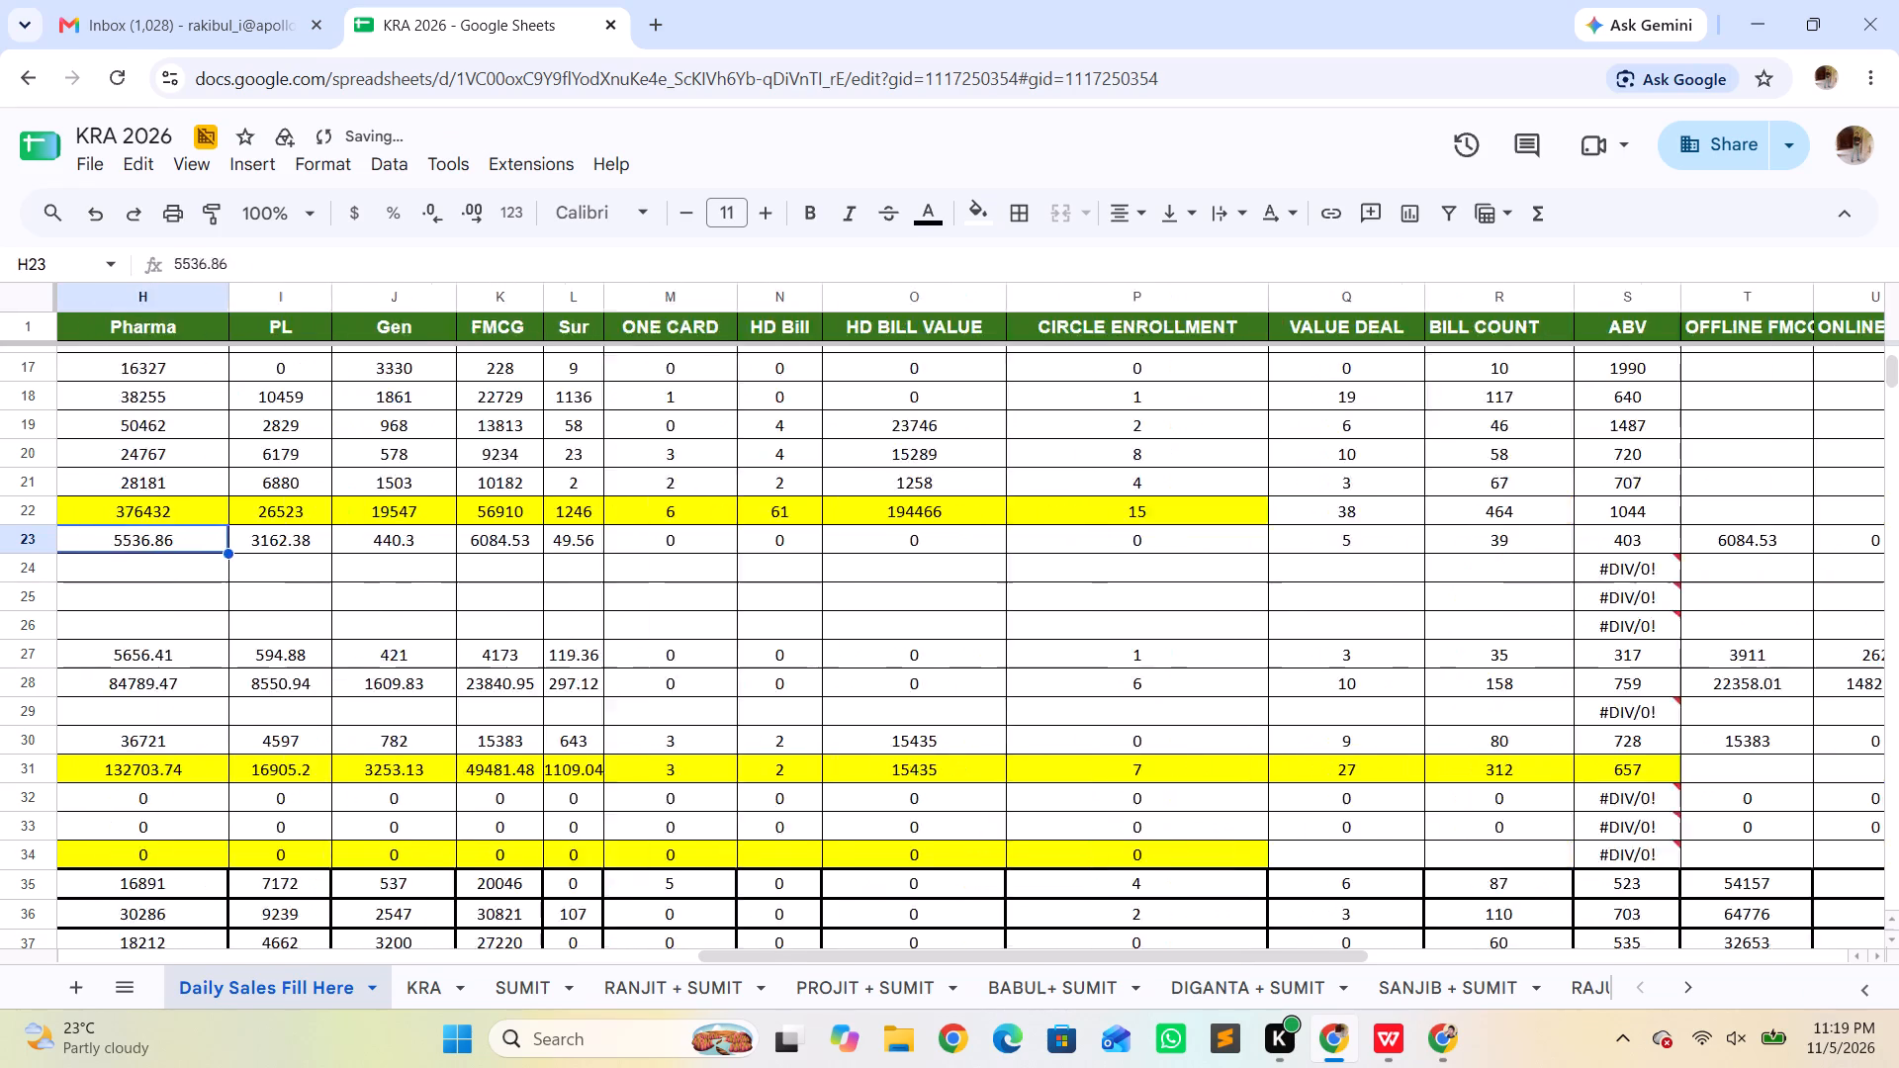
pyautogui.press('Right')
pyautogui.press('Right')
pyautogui.press('Right')
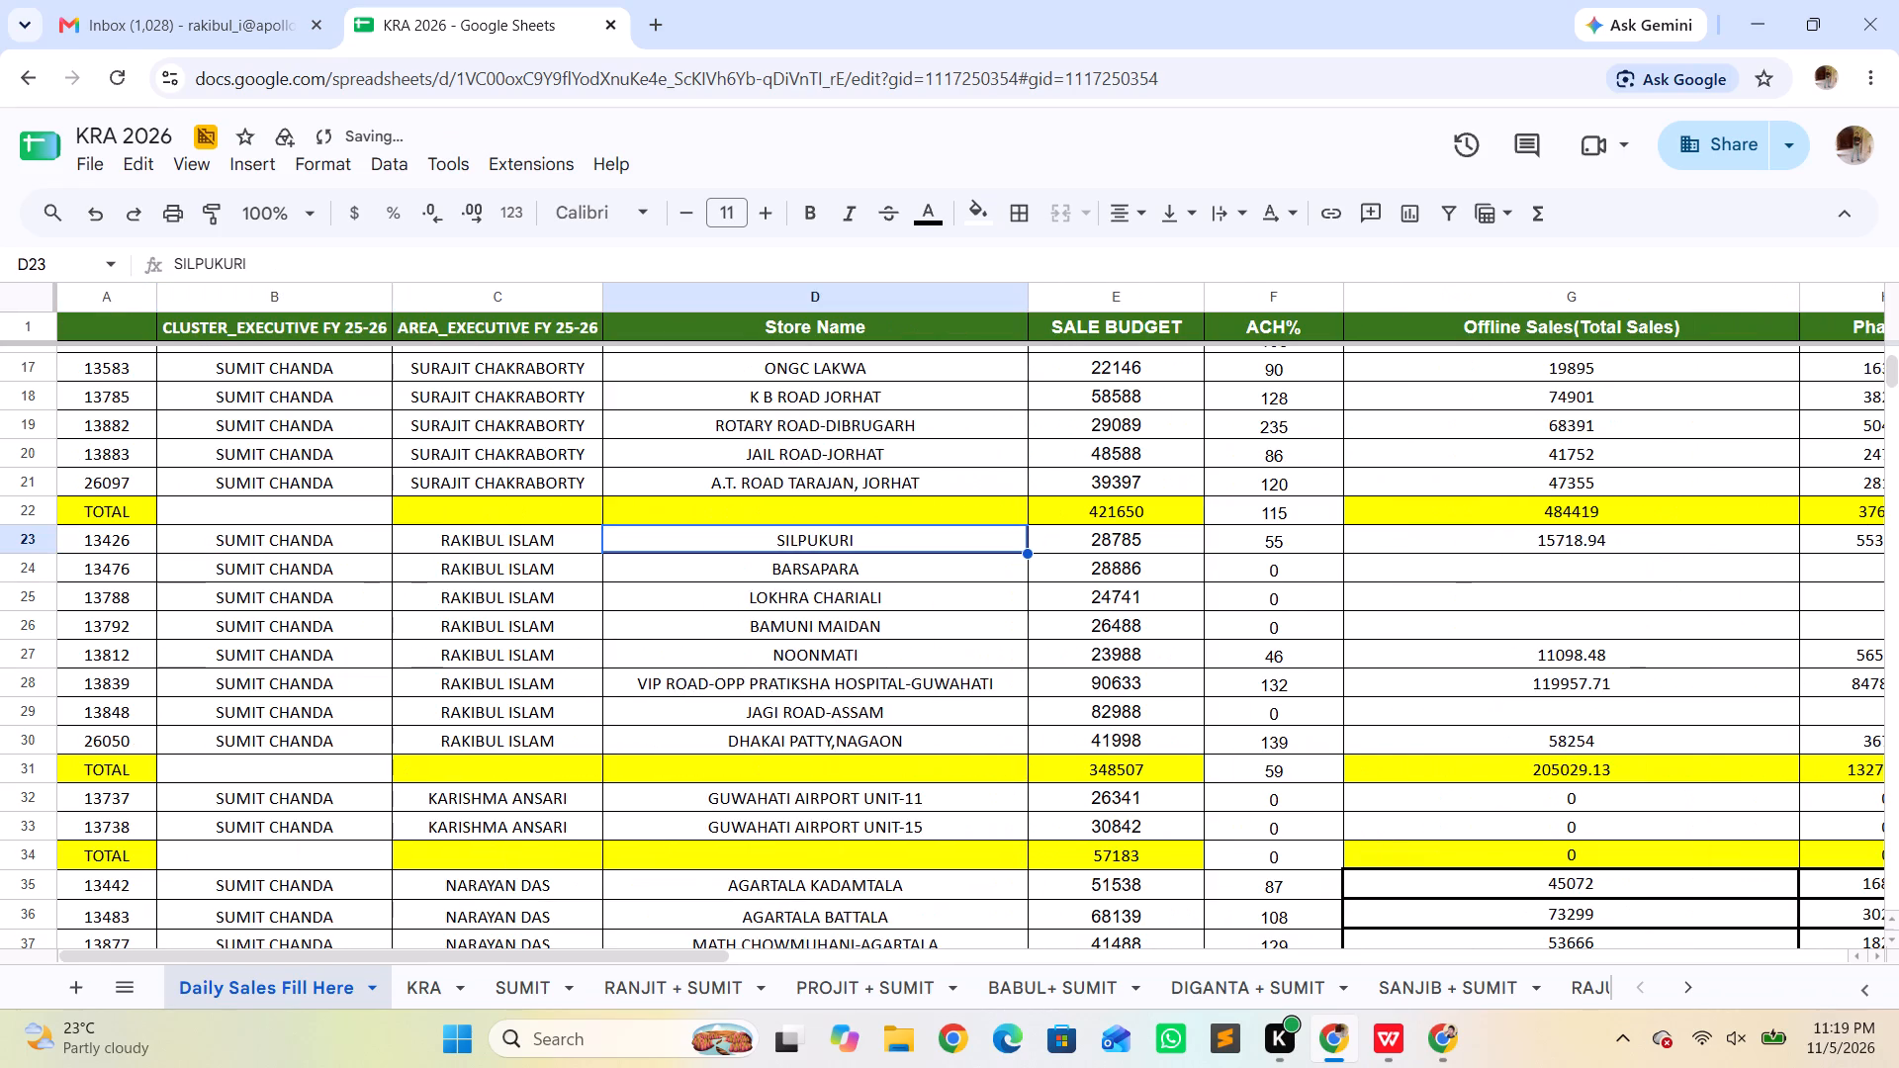
pyautogui.press('Down')
pyautogui.press('Down')
pyautogui.press('Down')
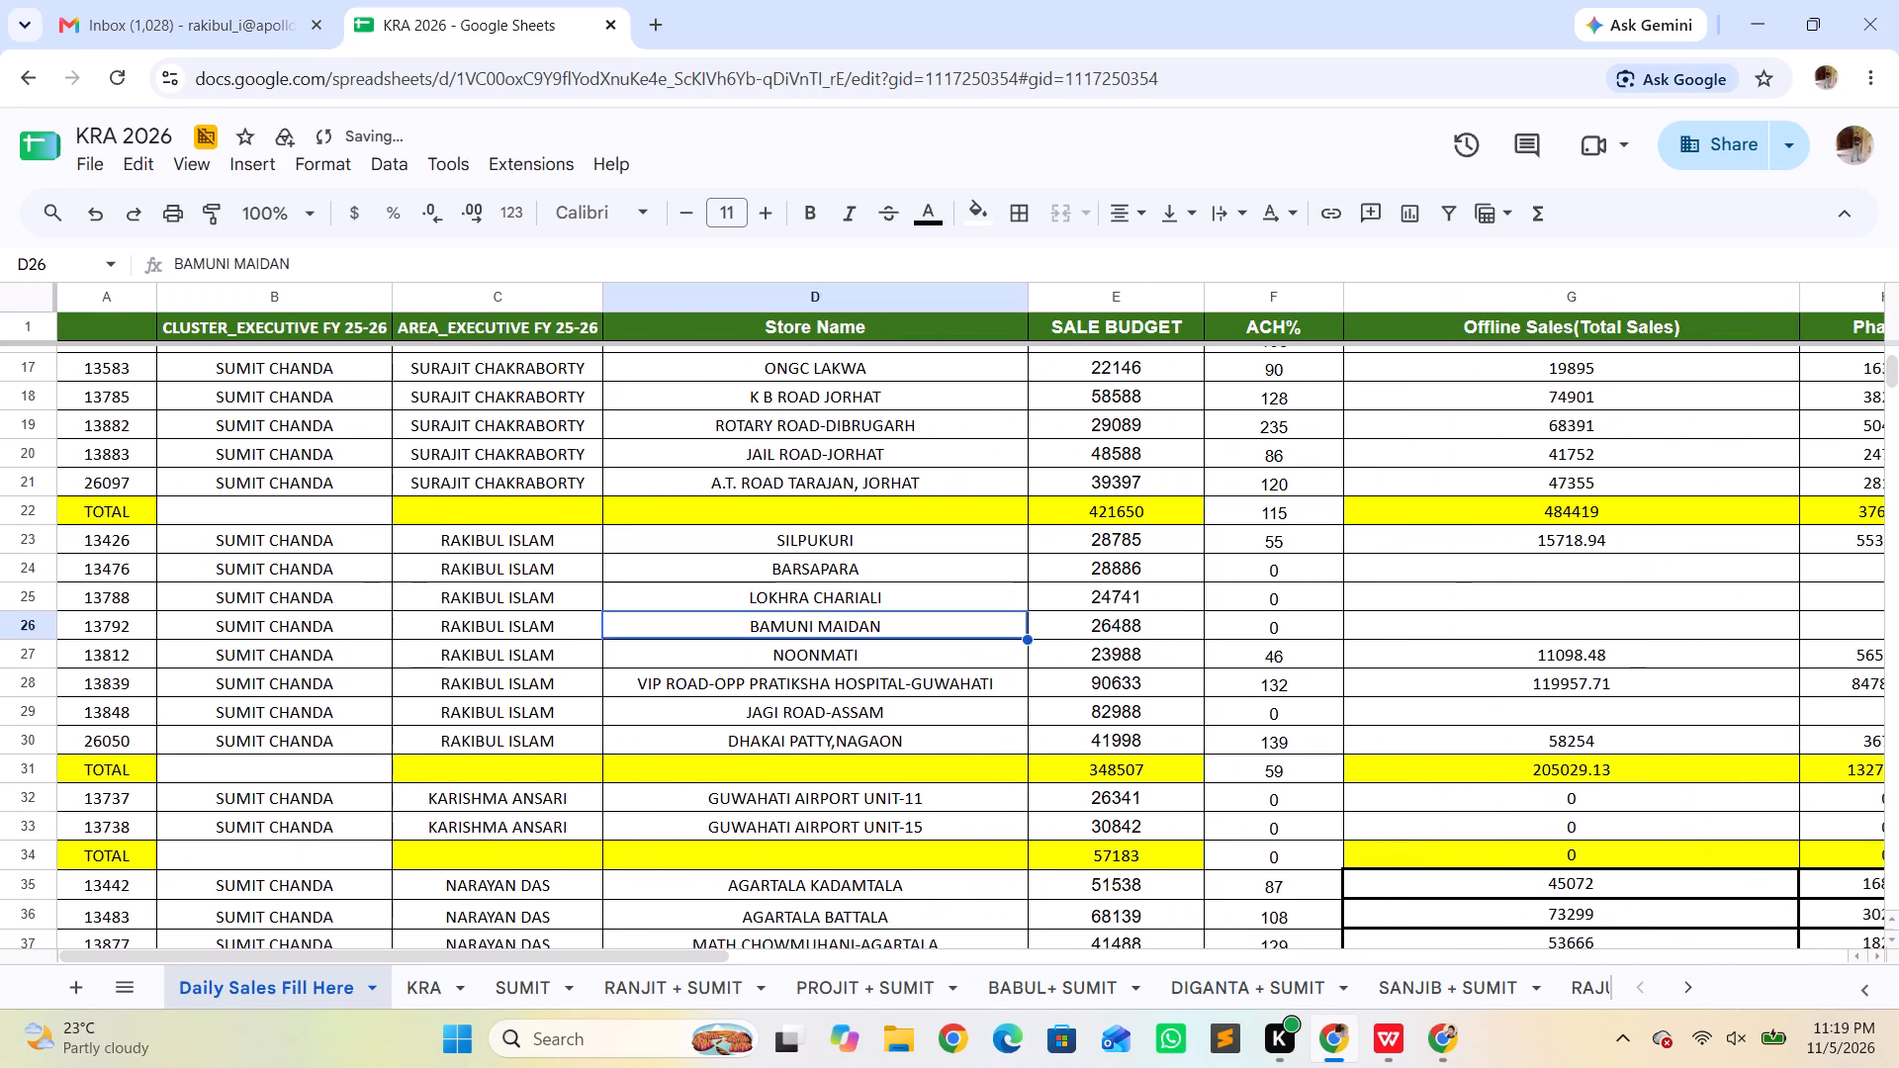
pyautogui.press('Right')
pyautogui.press('Right')
pyautogui.press('Right')
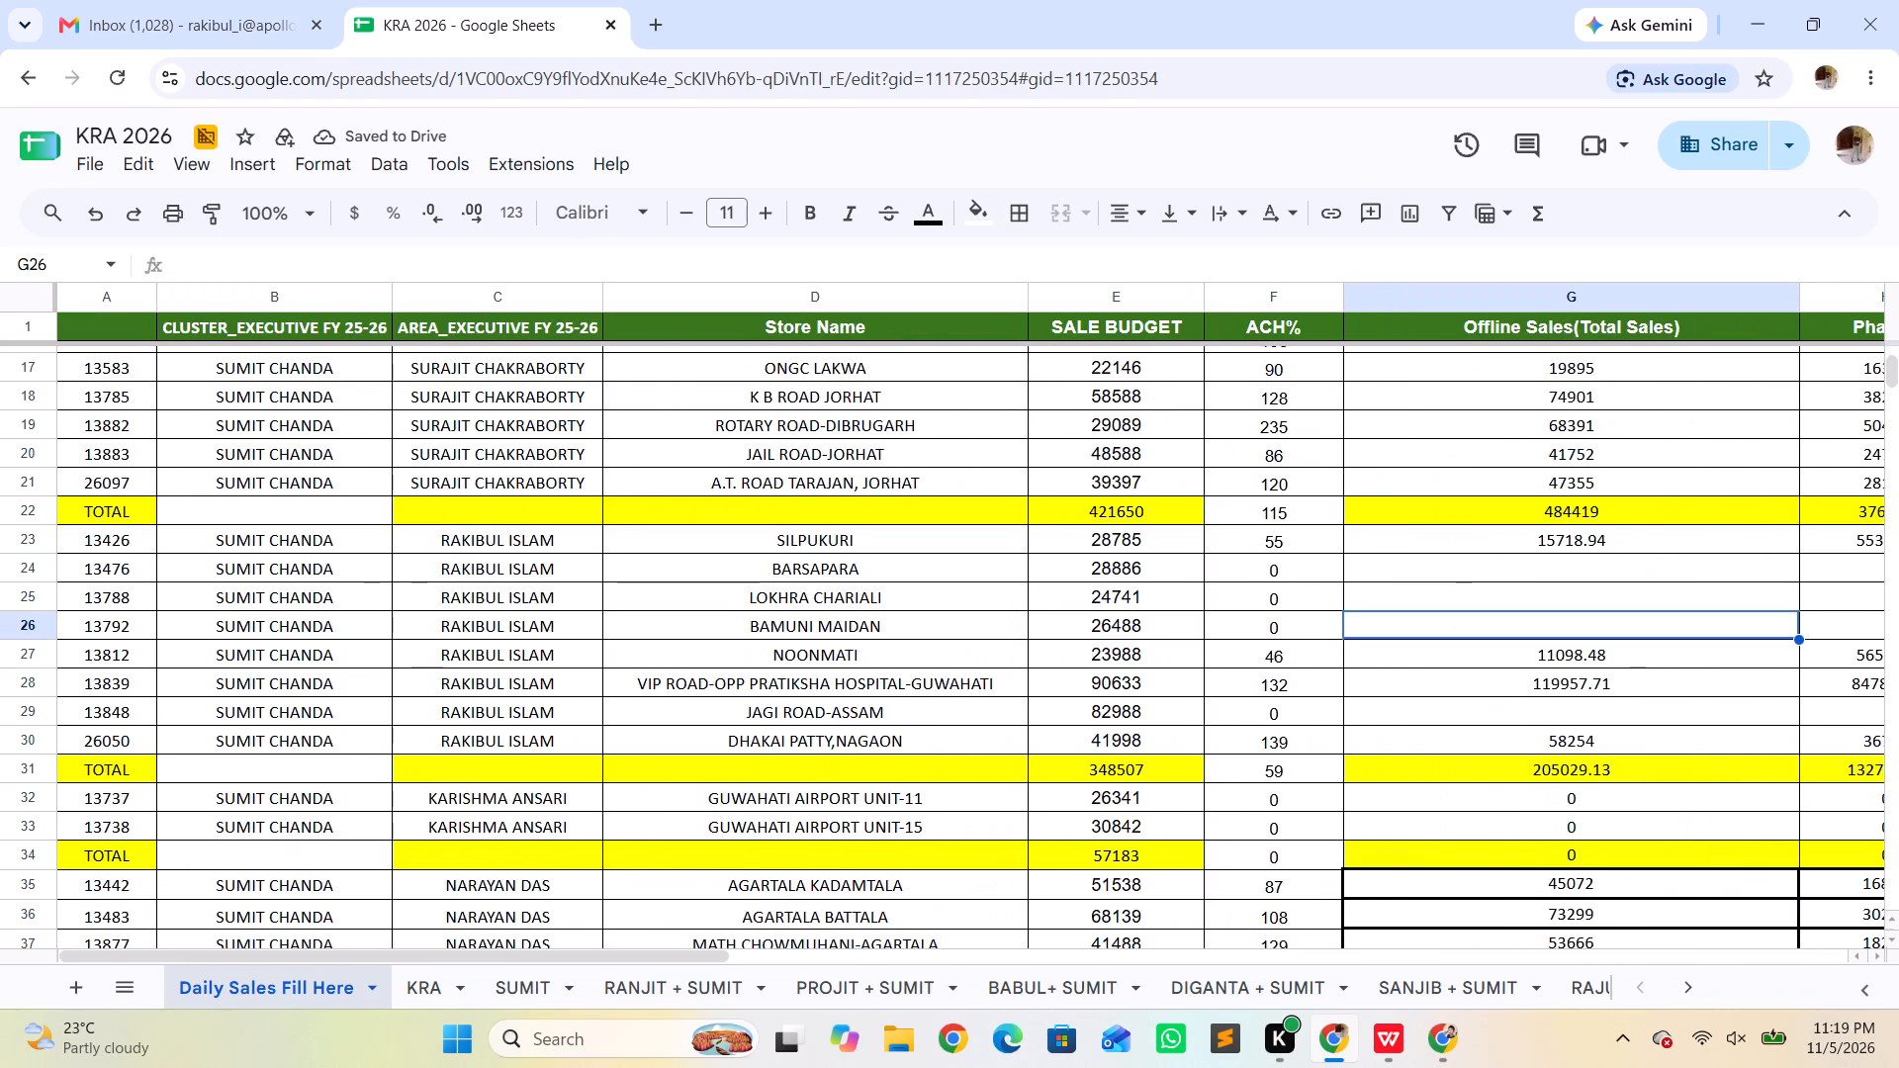
pyautogui.write('19552.73')
pyautogui.press('Right')
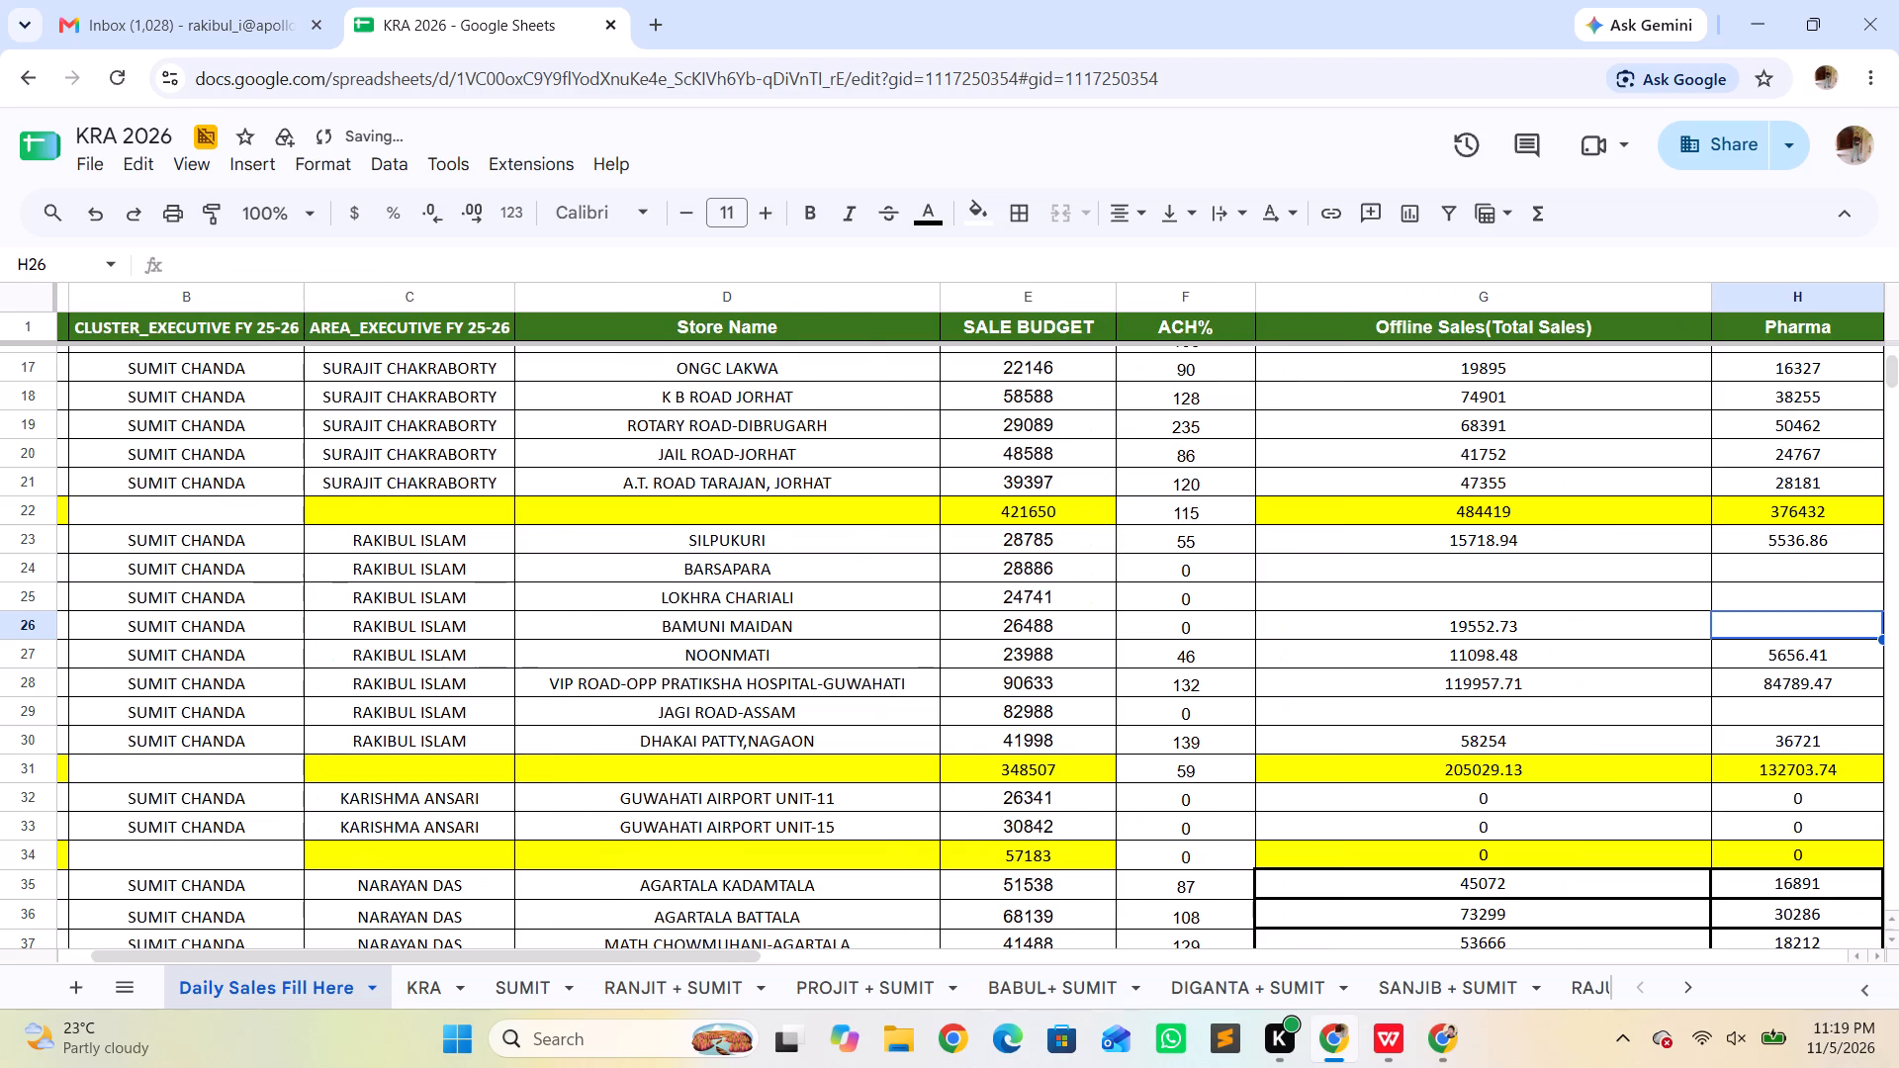
pyautogui.write('9889.77')
pyautogui.press('Right')
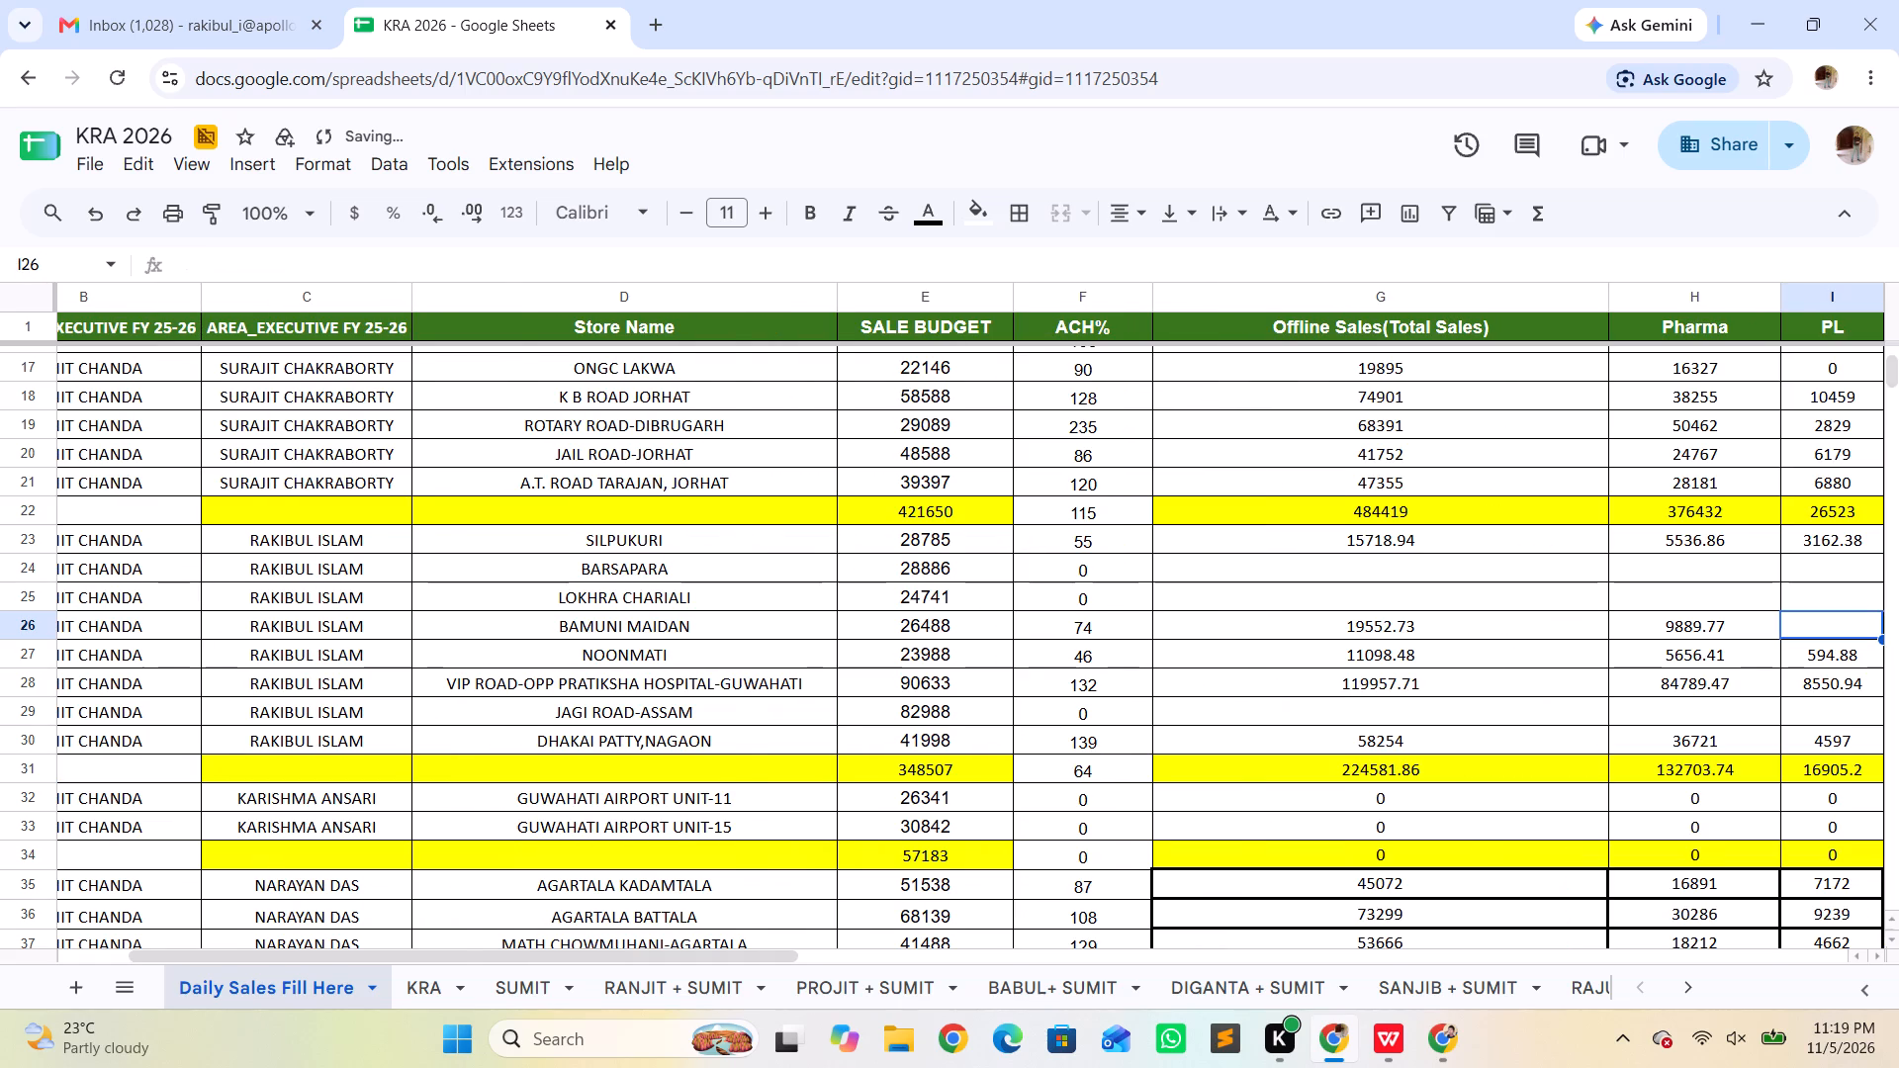
pyautogui.write('1026.87')
pyautogui.press('Right')
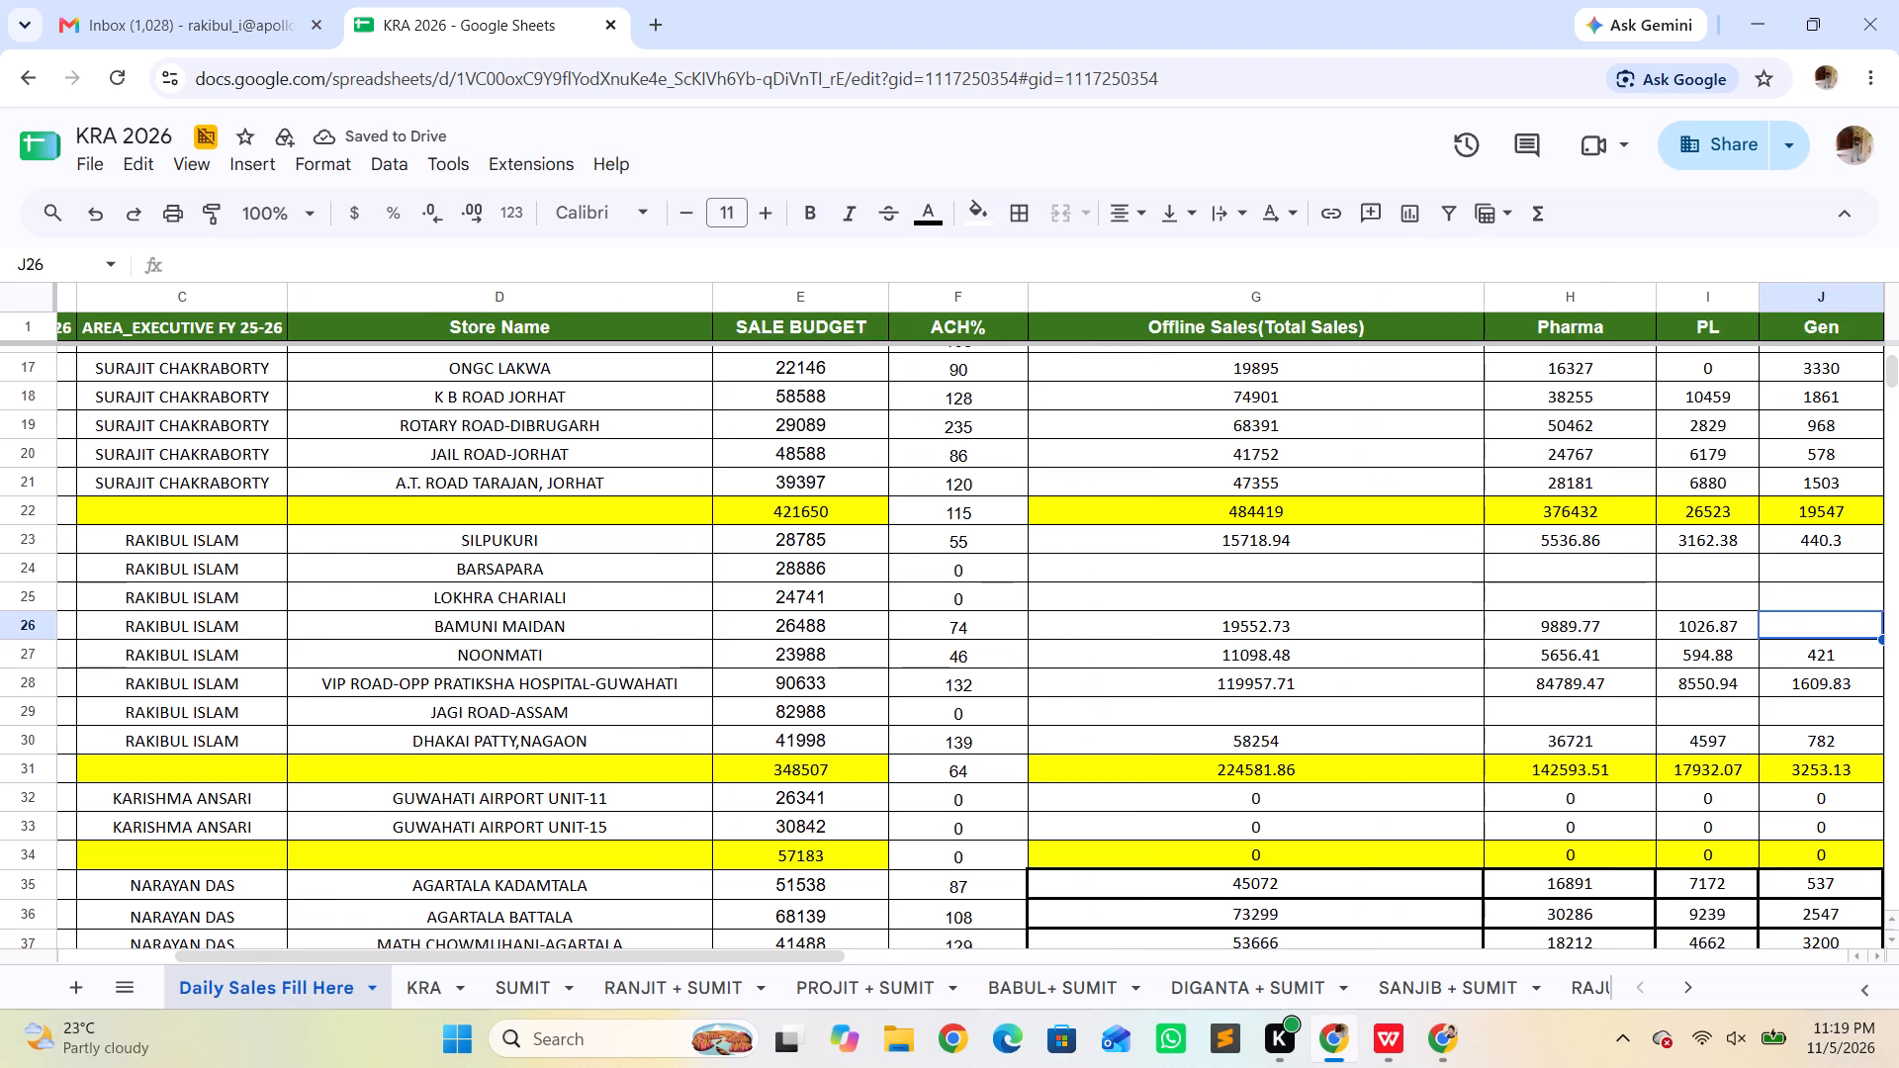
# Enter Gen 367.82, FMCG 8268.27 and Sur 0 for the BAMUNI MAIDAN store, copying the FMCG figure for reuse.
pyautogui.write('367.8')
pyautogui.press('2')
pyautogui.press('Right')
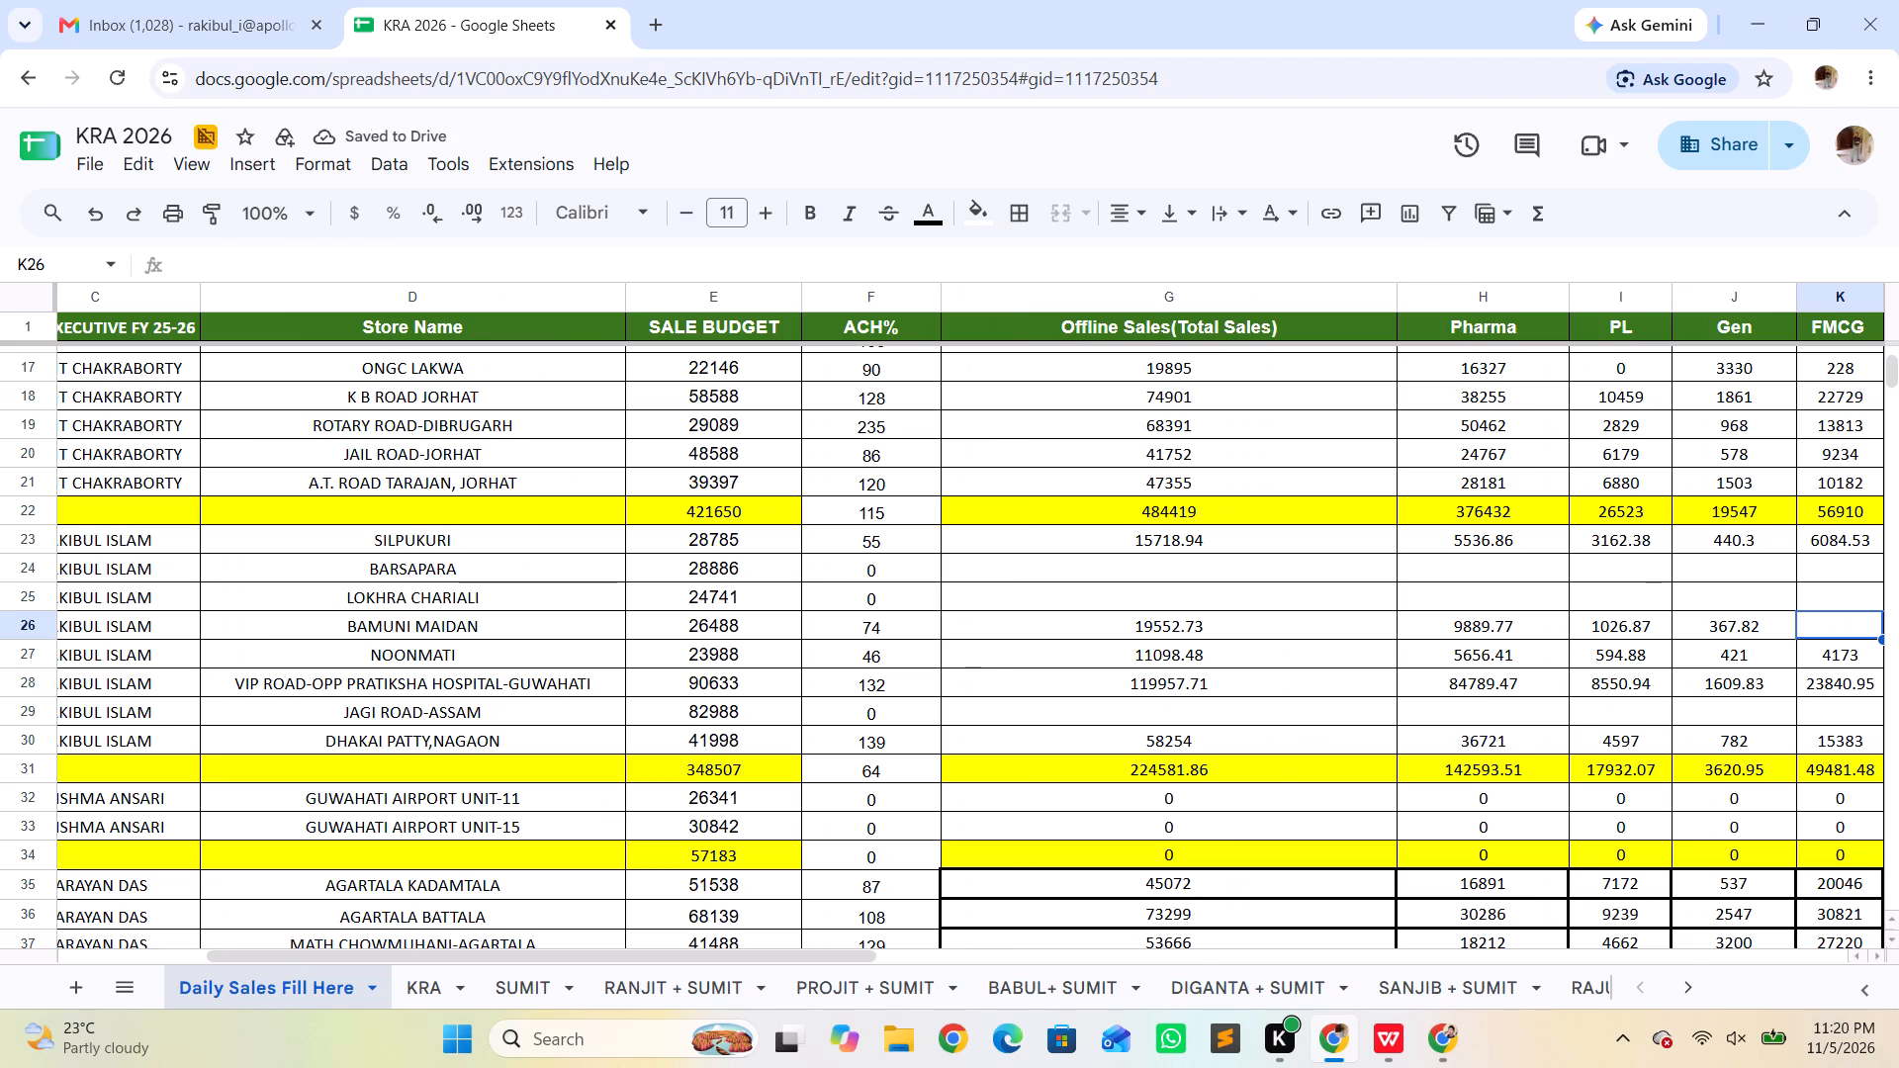
pyautogui.write('8268.27')
pyautogui.press('Right')
pyautogui.press('Left')
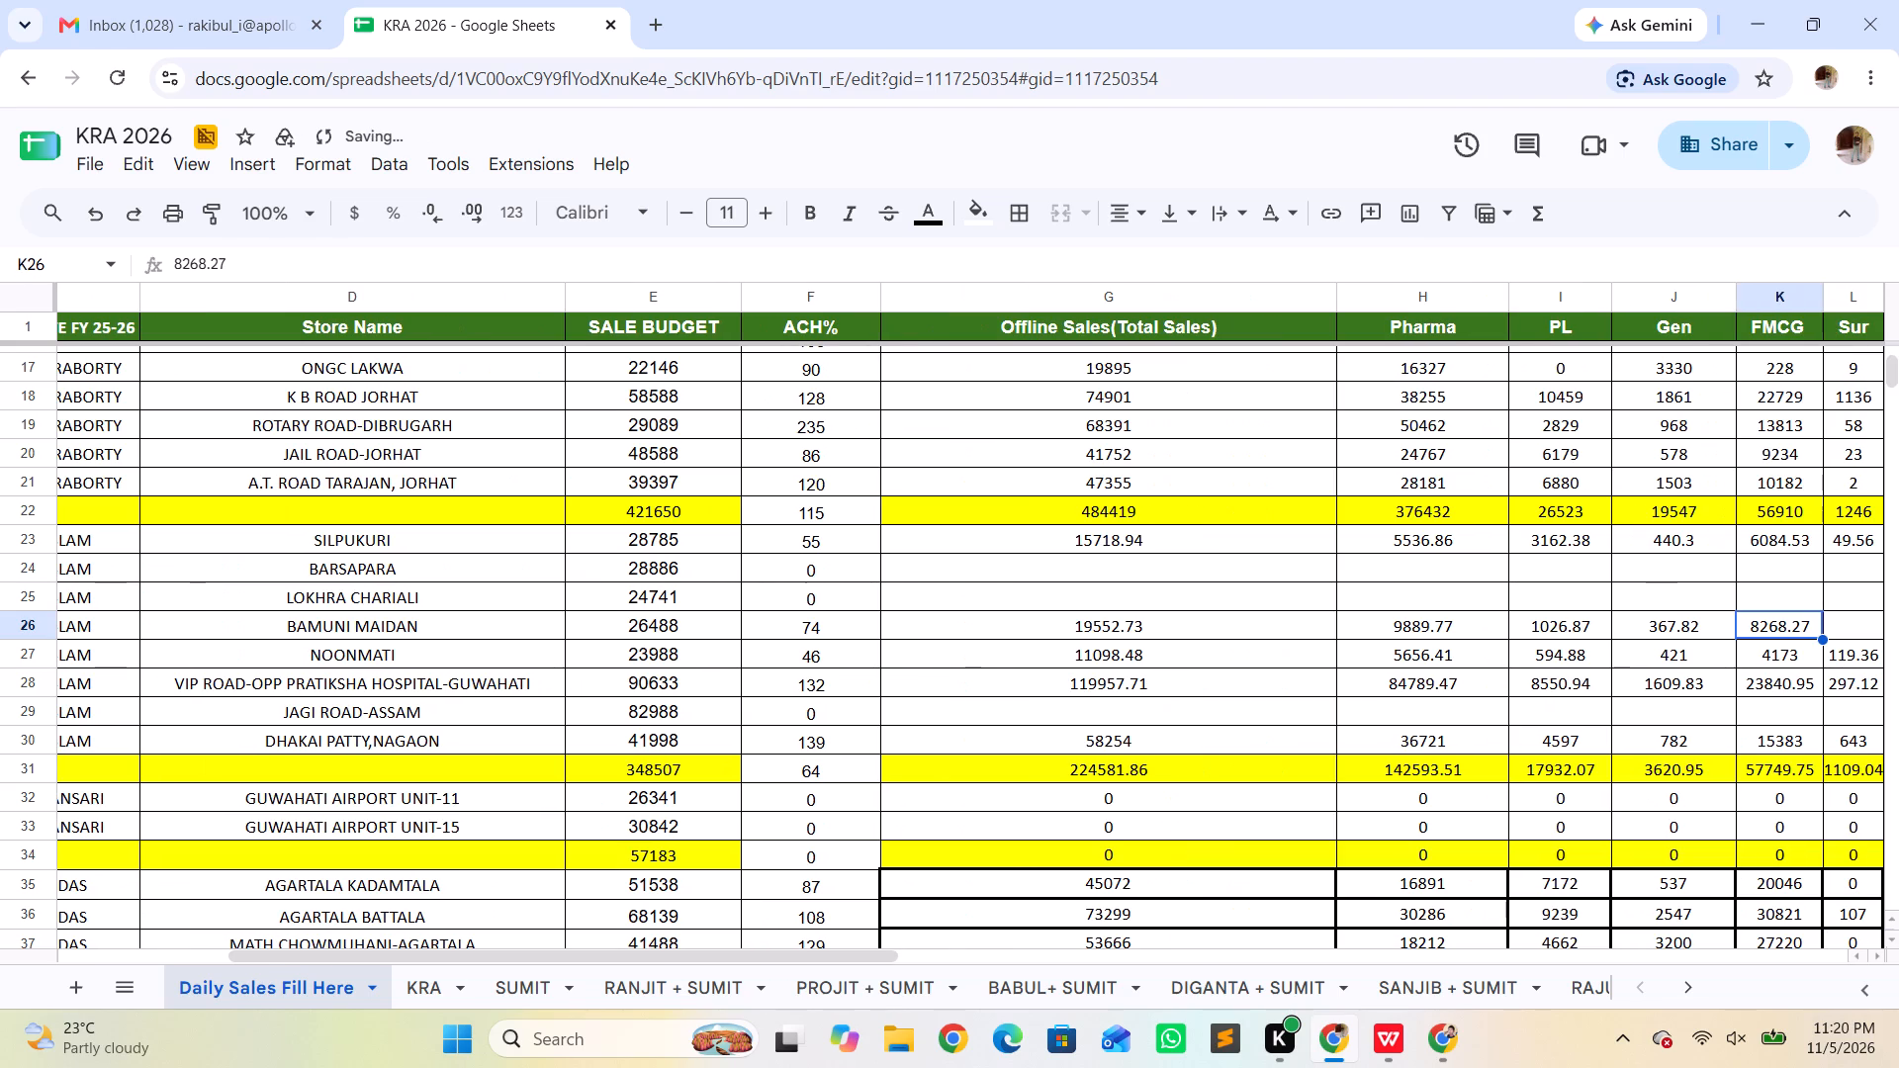
pyautogui.hotkey('ctrl', 'c')
pyautogui.press('Right')
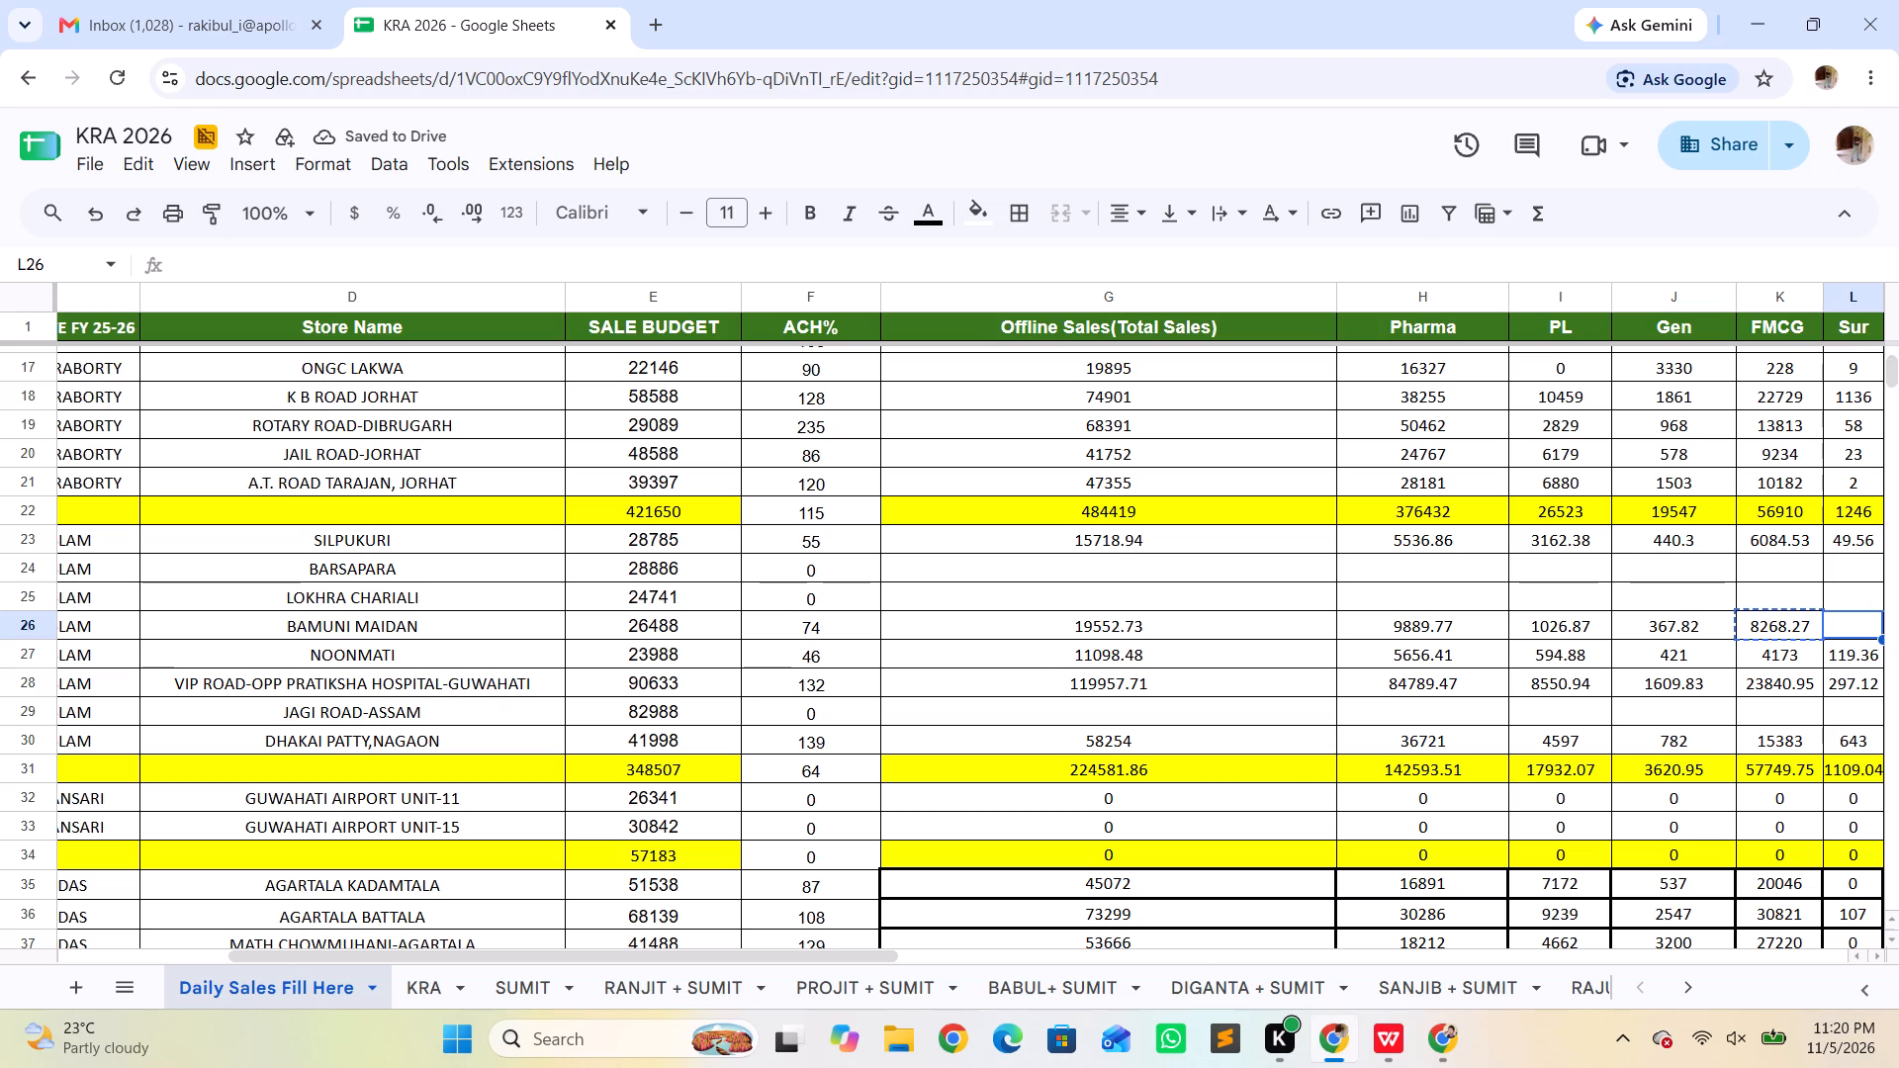
pyautogui.press('0')
pyautogui.press('Right')
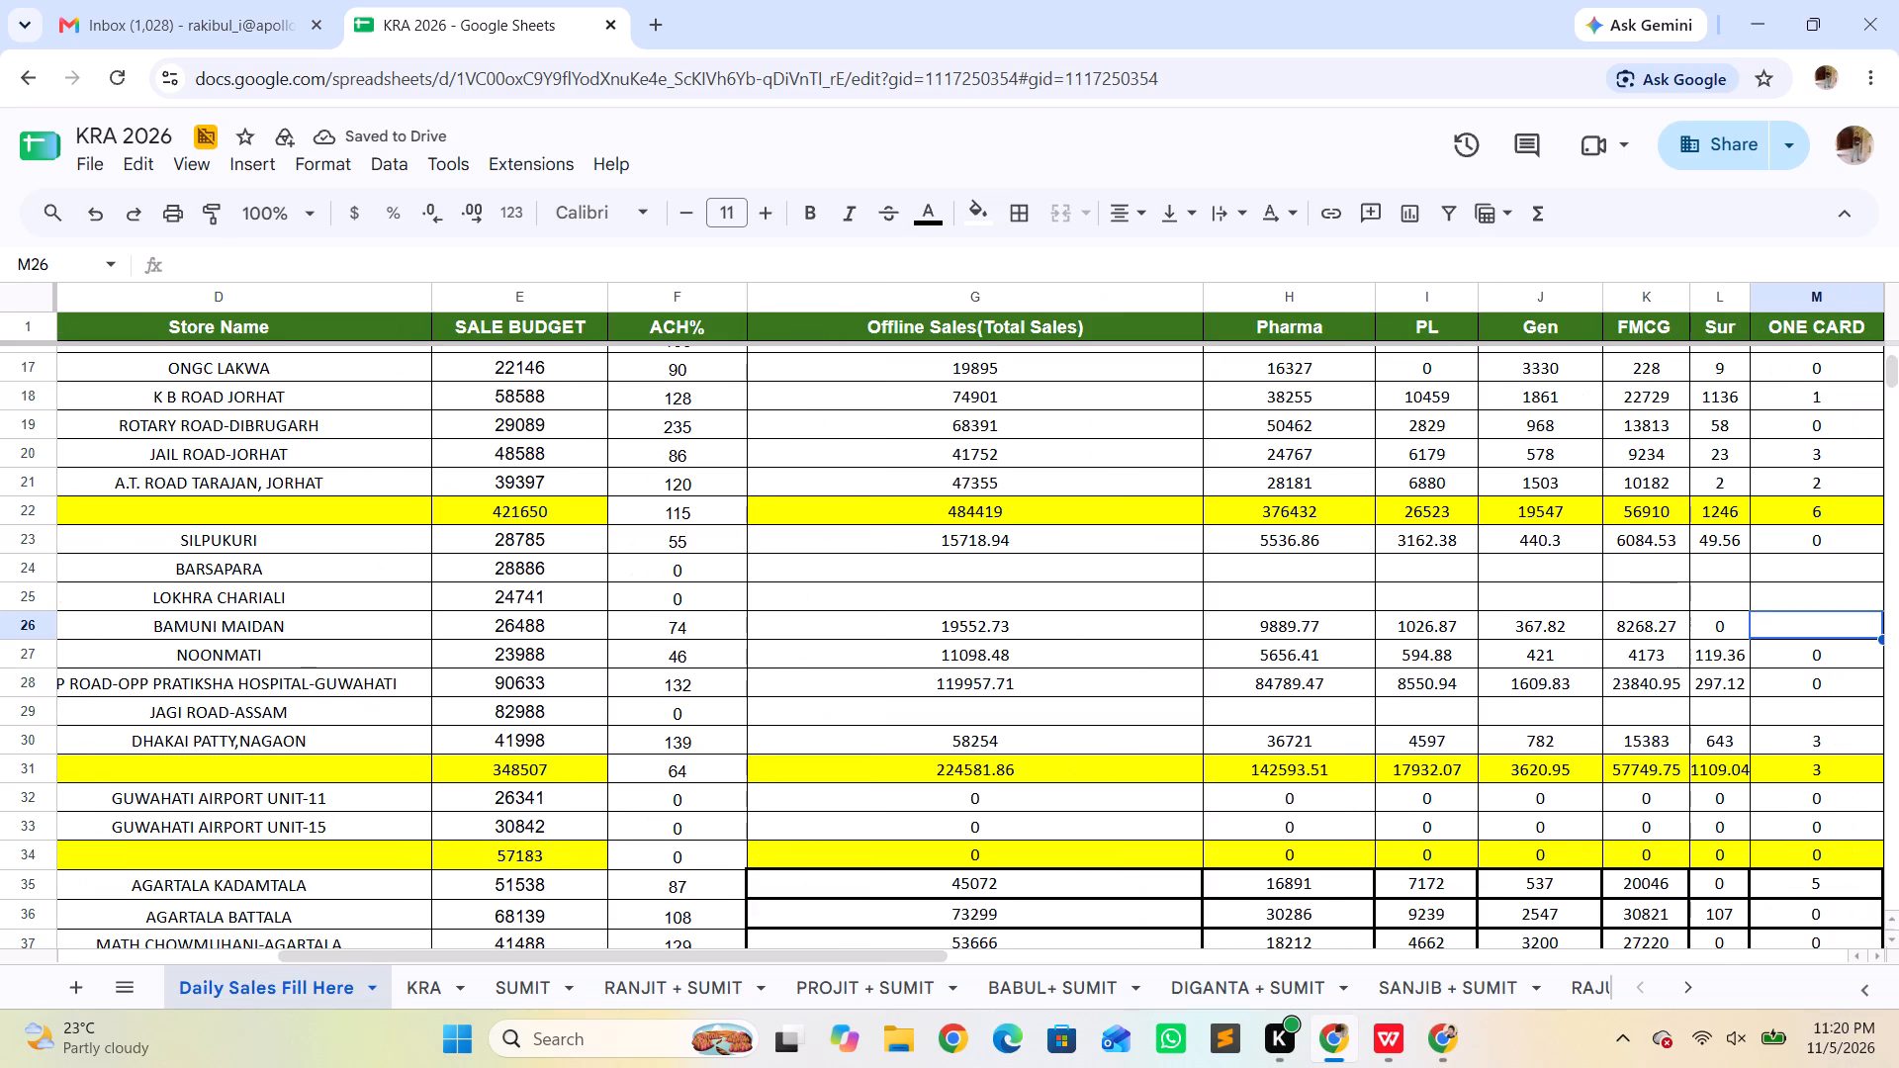
# For BAMUNI MAIDAN, enter ONE CARD 0, HD Bill 0, HD BILL VALUE 0, CIRCLE ENROLLMENT 0, VALUE DEAL 8 and BILL COUNT 30.
pyautogui.press('0')
pyautogui.press('Right')
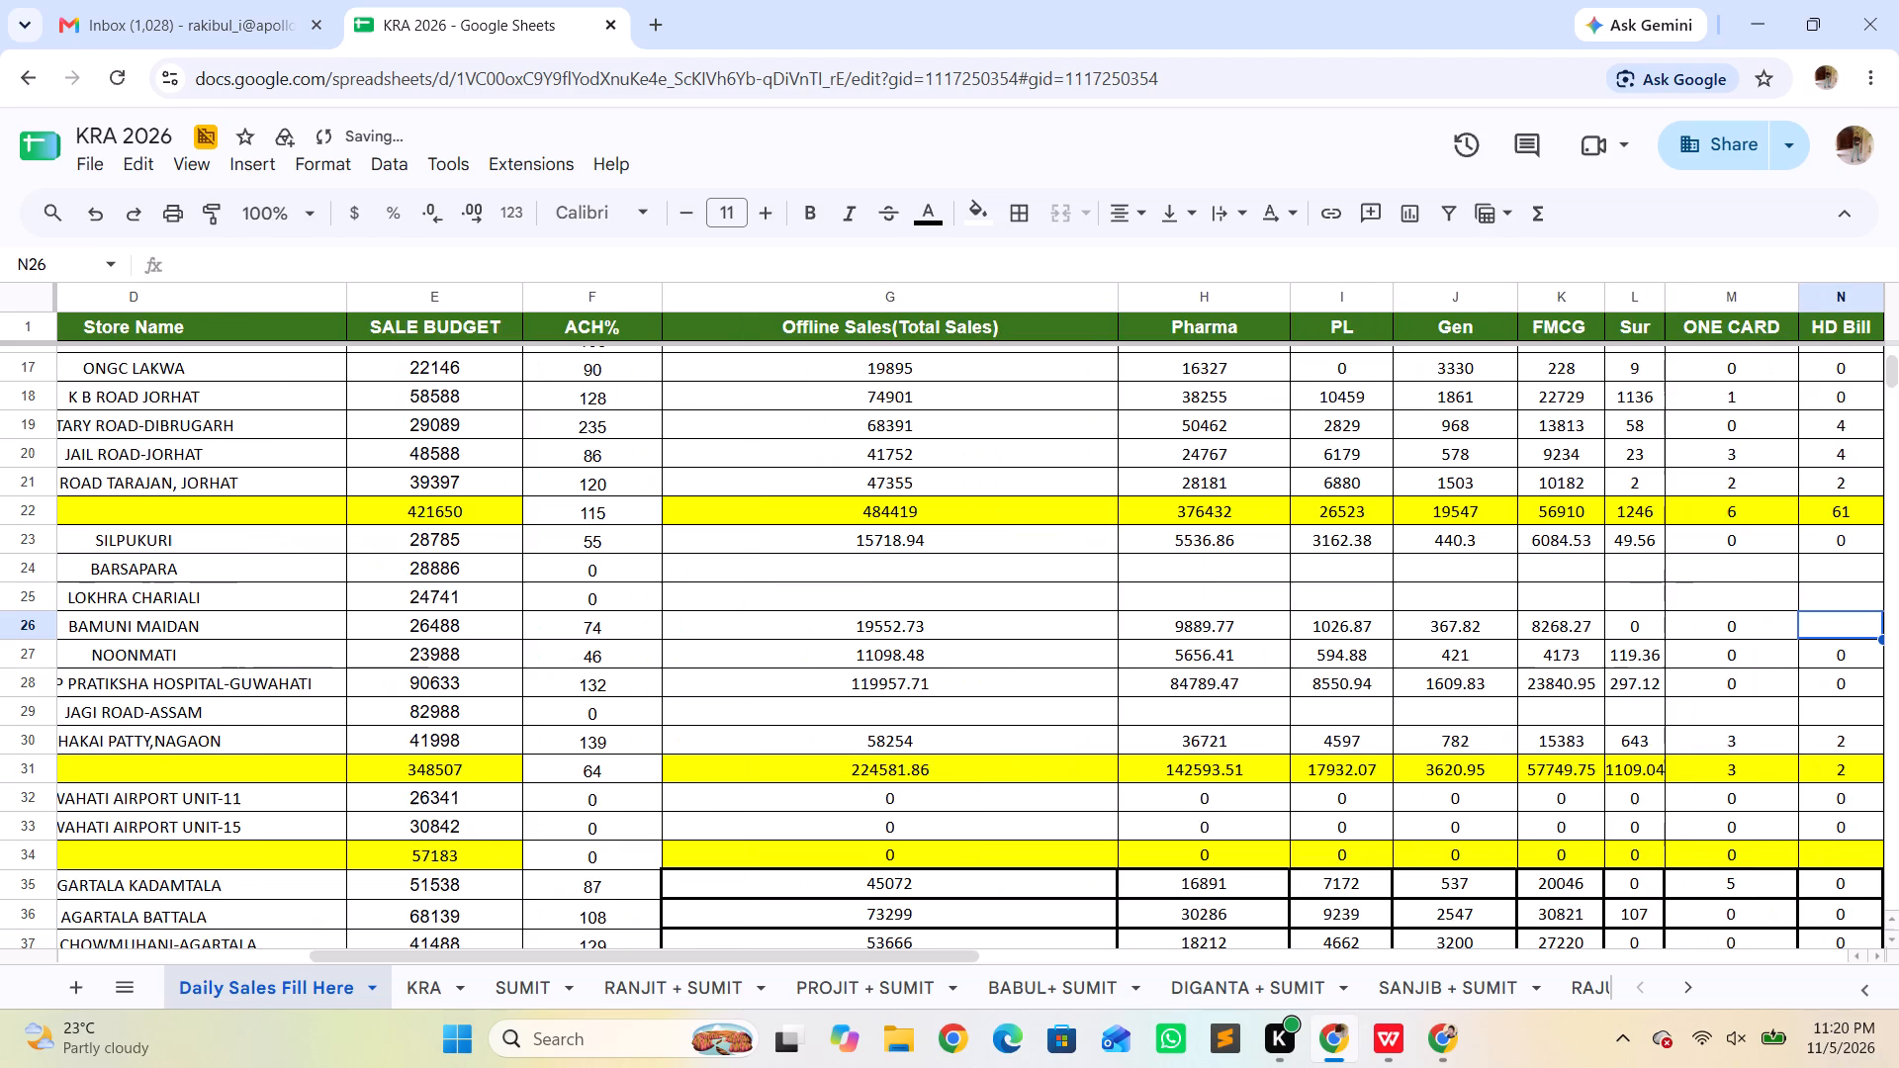
pyautogui.press('0')
pyautogui.press('Right')
pyautogui.press('0')
pyautogui.press('Right')
pyautogui.press('0')
pyautogui.press('Right')
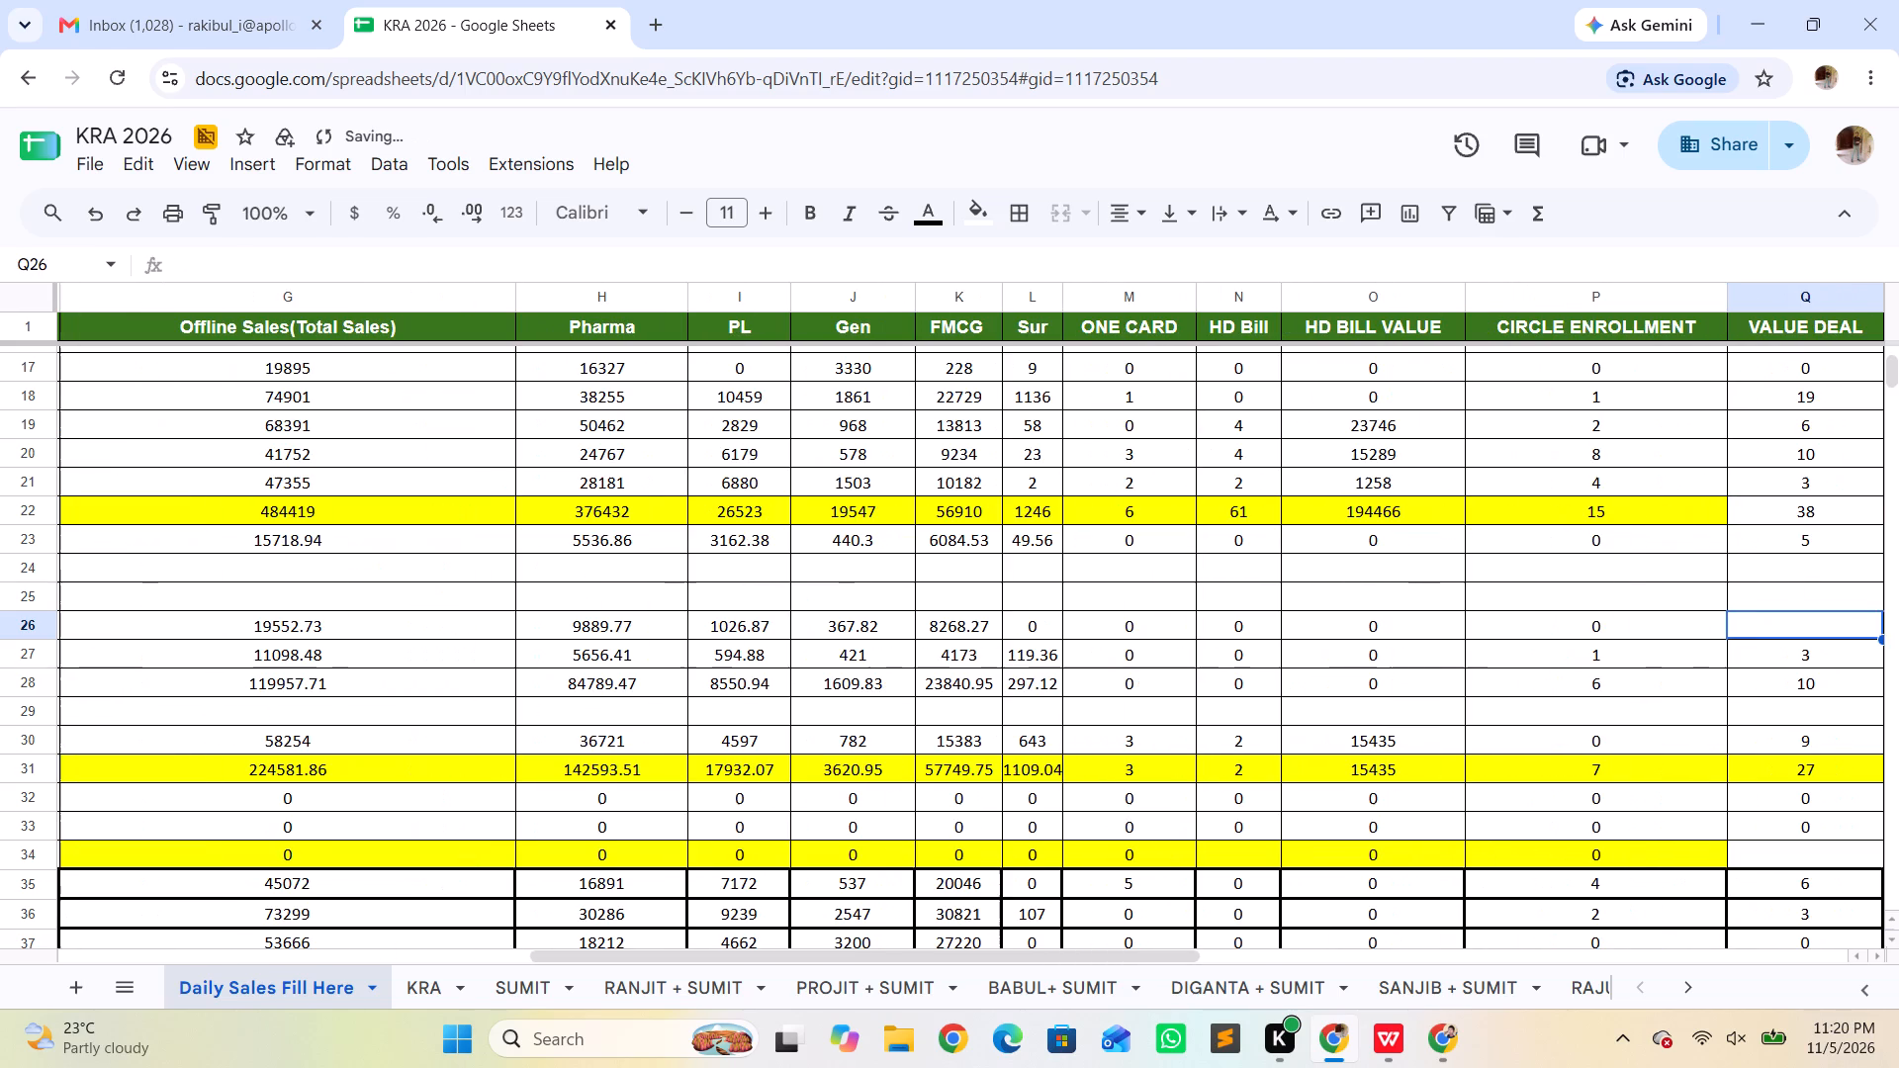
pyautogui.press('8')
pyautogui.press('Right')
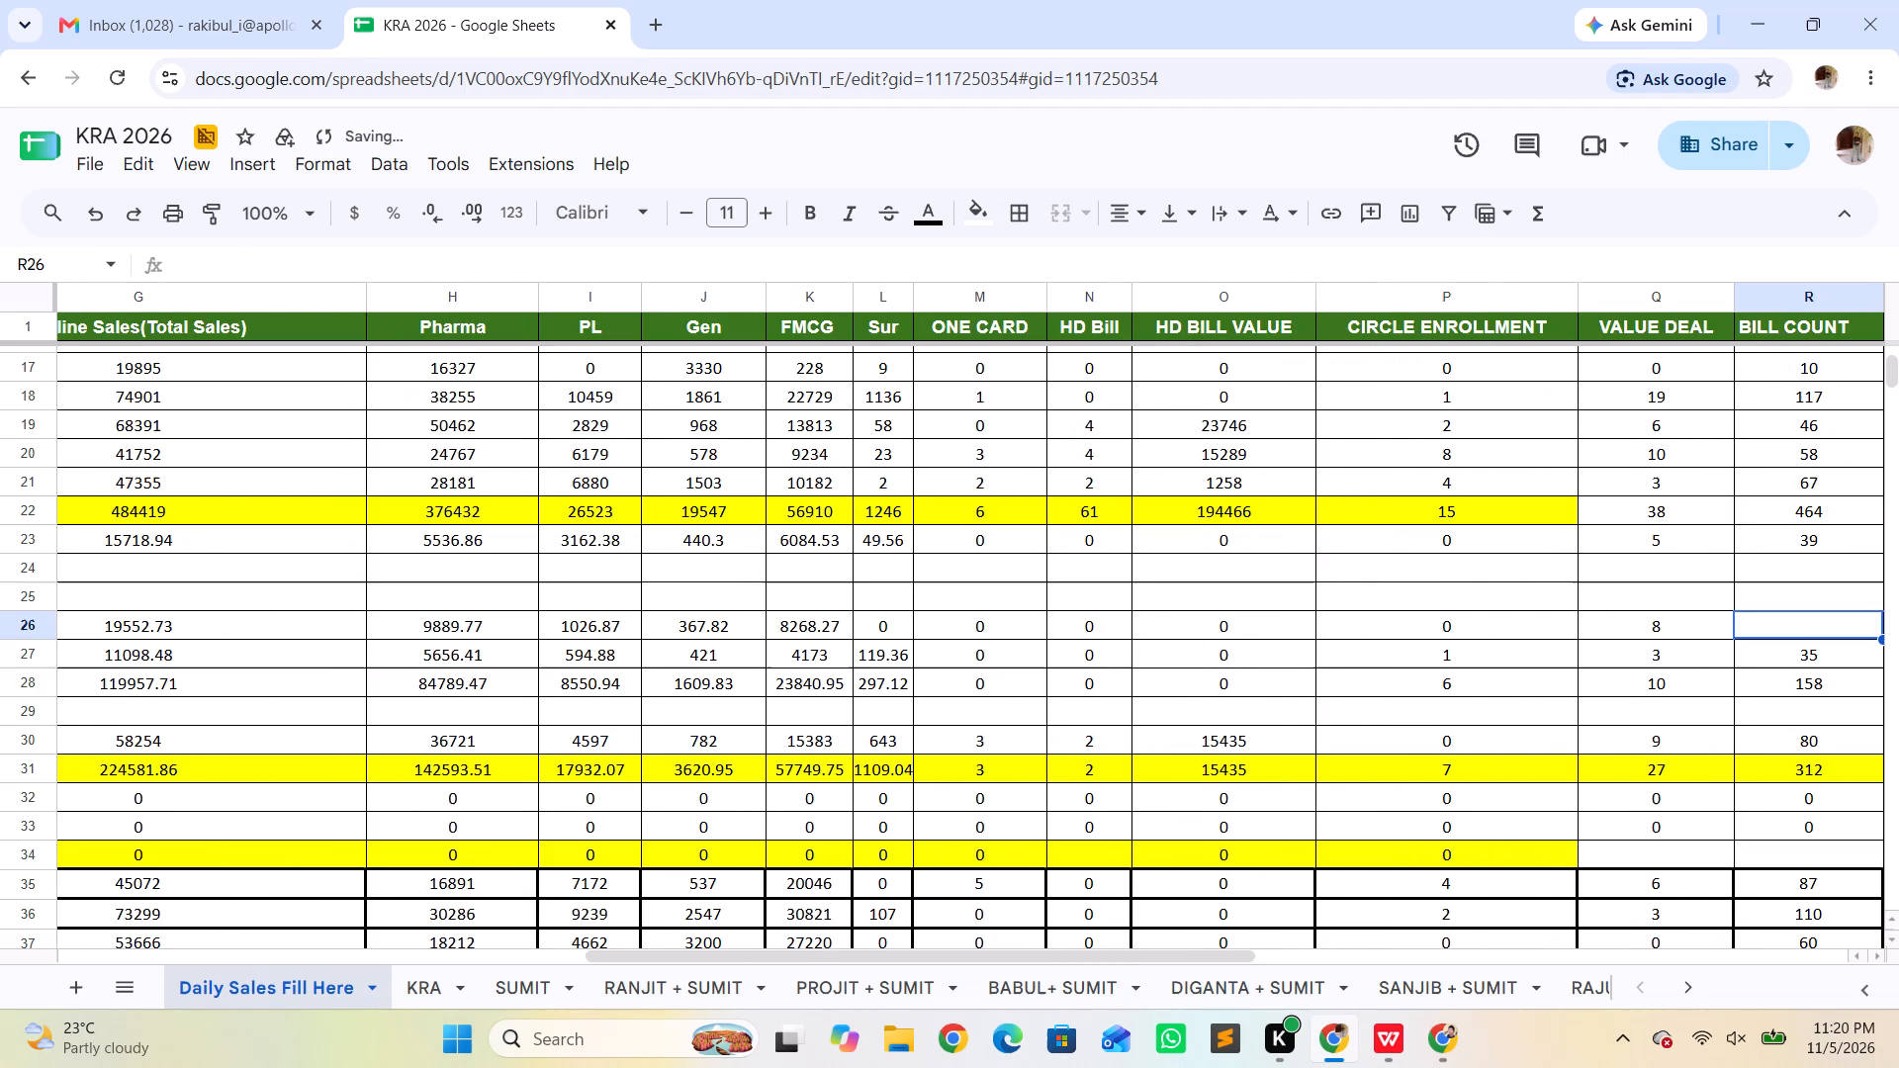
pyautogui.write('30')
pyautogui.press('Right')
# Complete the BAMUNI MAIDAN store's row with the copied 8268.27 as offline FMCG and 0 as online FMCG.
pyautogui.press('Right')
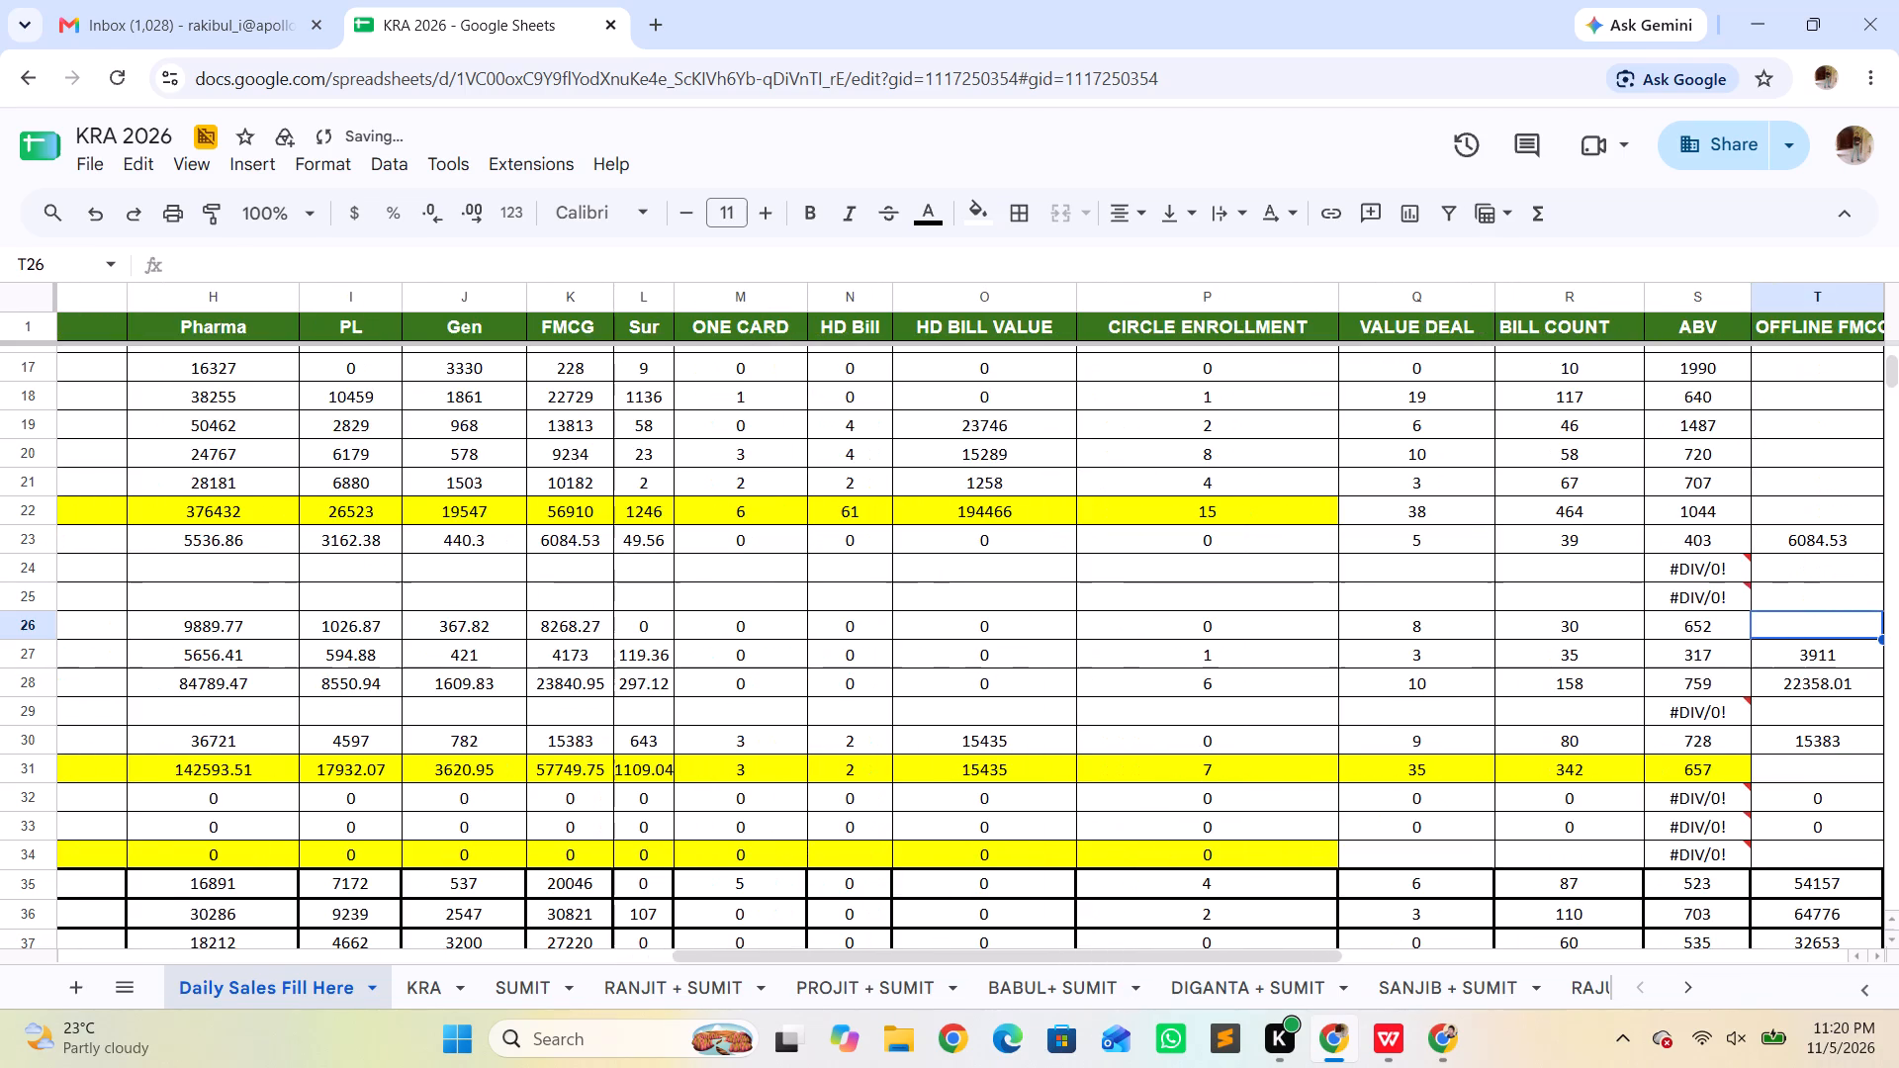
pyautogui.hotkey('ctrl', 'v')
pyautogui.press('Right')
pyautogui.press('0')
pyautogui.press('Right')
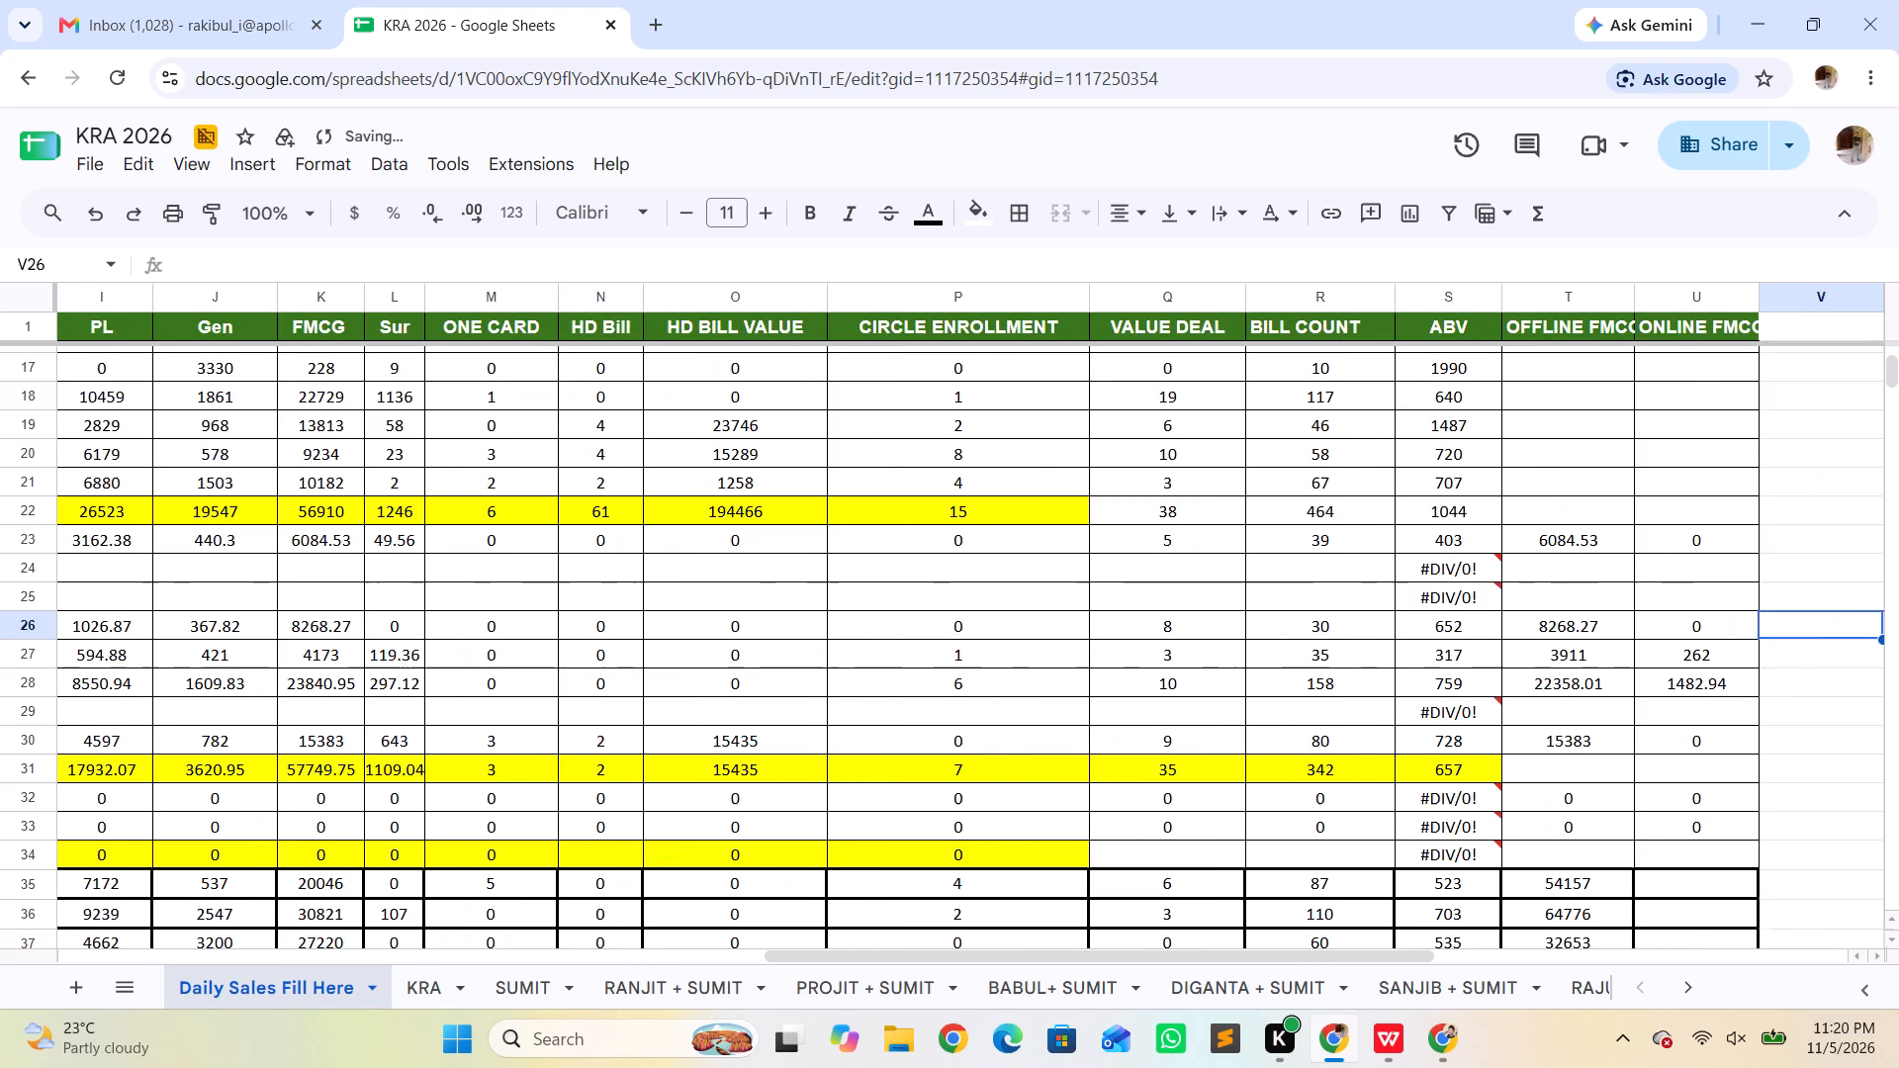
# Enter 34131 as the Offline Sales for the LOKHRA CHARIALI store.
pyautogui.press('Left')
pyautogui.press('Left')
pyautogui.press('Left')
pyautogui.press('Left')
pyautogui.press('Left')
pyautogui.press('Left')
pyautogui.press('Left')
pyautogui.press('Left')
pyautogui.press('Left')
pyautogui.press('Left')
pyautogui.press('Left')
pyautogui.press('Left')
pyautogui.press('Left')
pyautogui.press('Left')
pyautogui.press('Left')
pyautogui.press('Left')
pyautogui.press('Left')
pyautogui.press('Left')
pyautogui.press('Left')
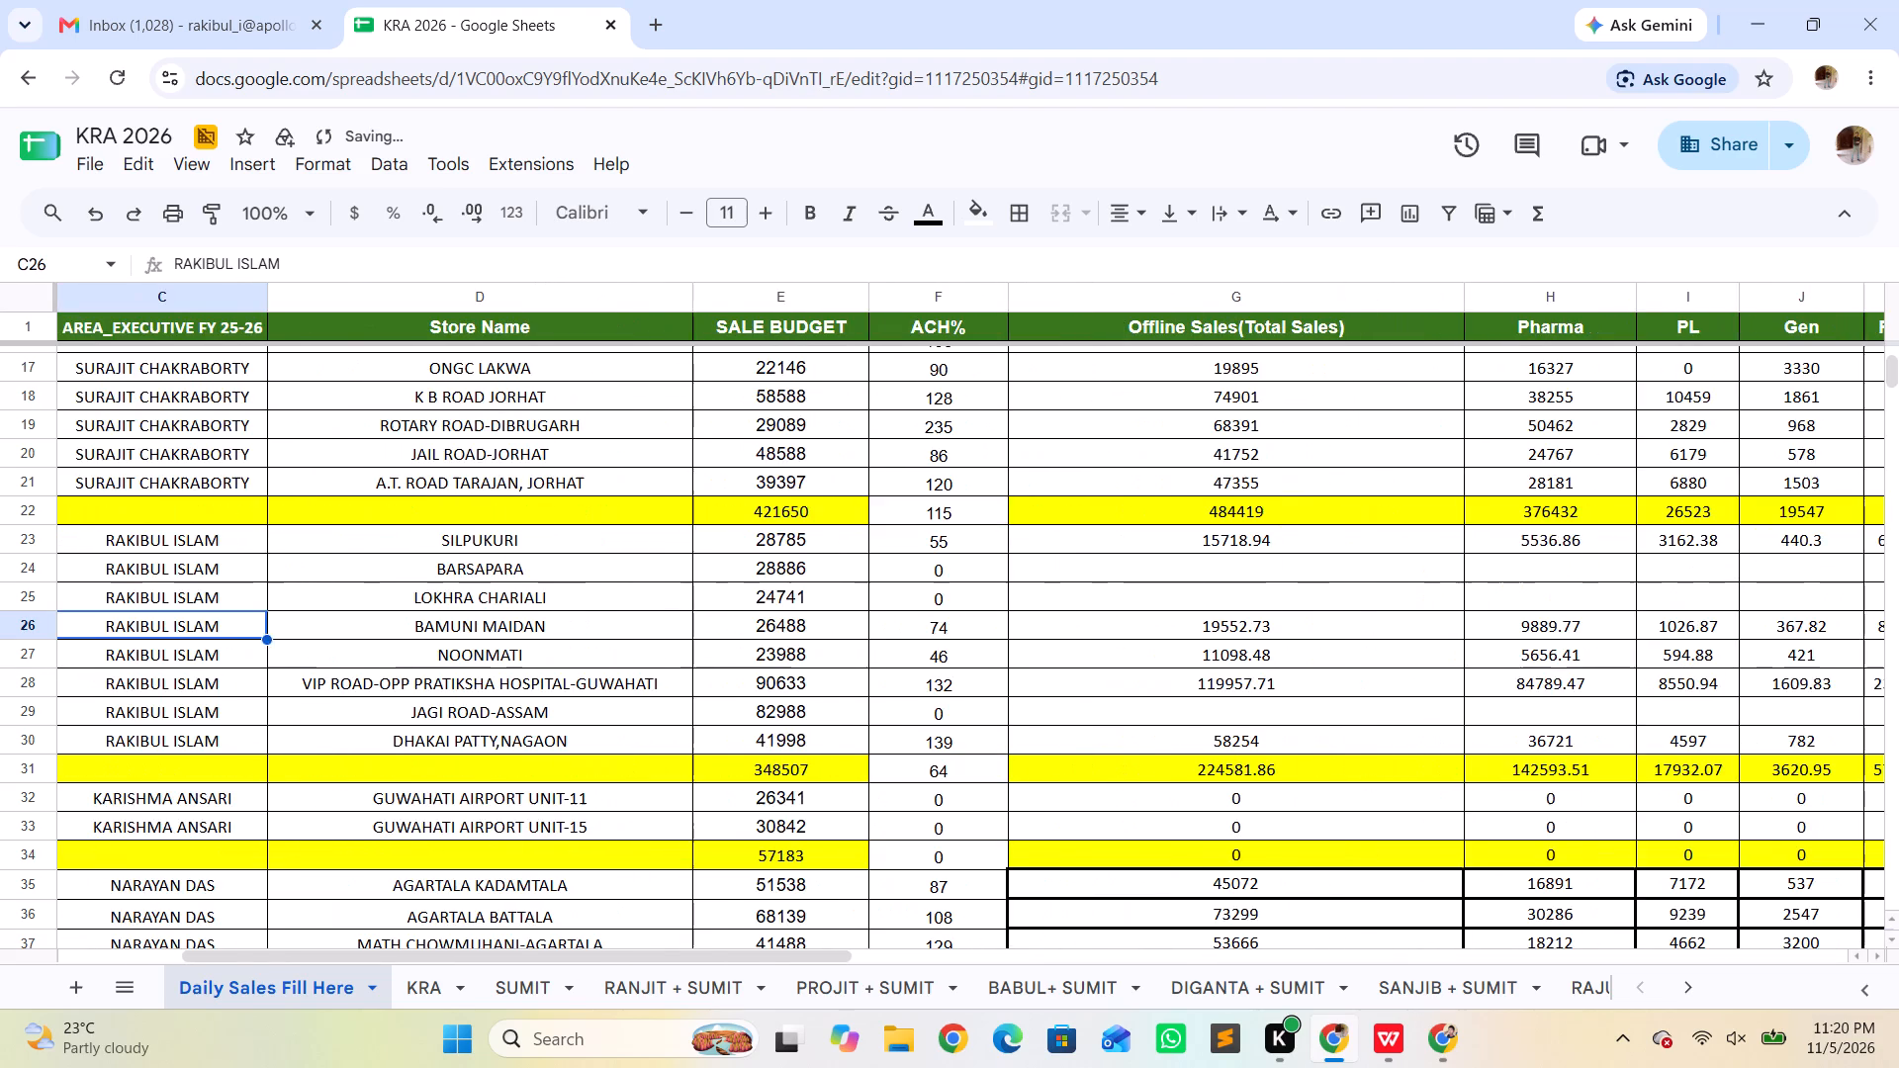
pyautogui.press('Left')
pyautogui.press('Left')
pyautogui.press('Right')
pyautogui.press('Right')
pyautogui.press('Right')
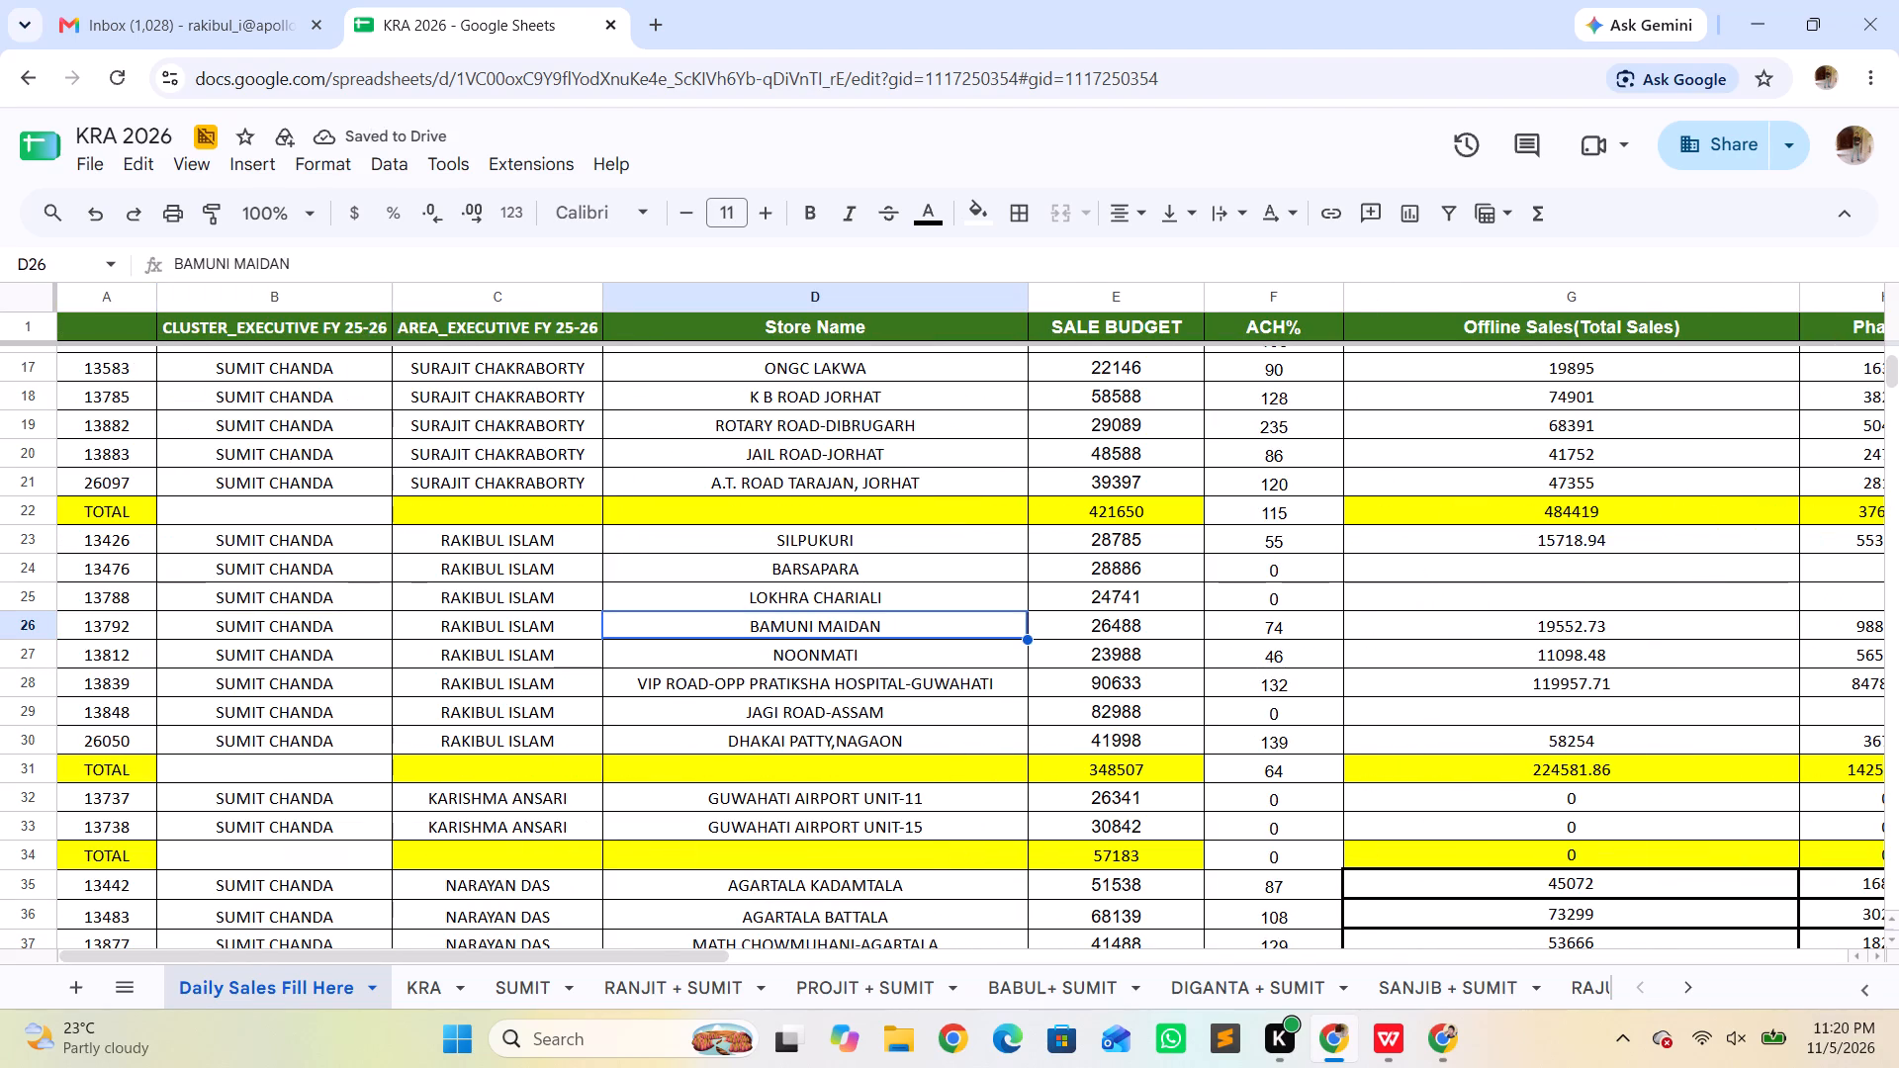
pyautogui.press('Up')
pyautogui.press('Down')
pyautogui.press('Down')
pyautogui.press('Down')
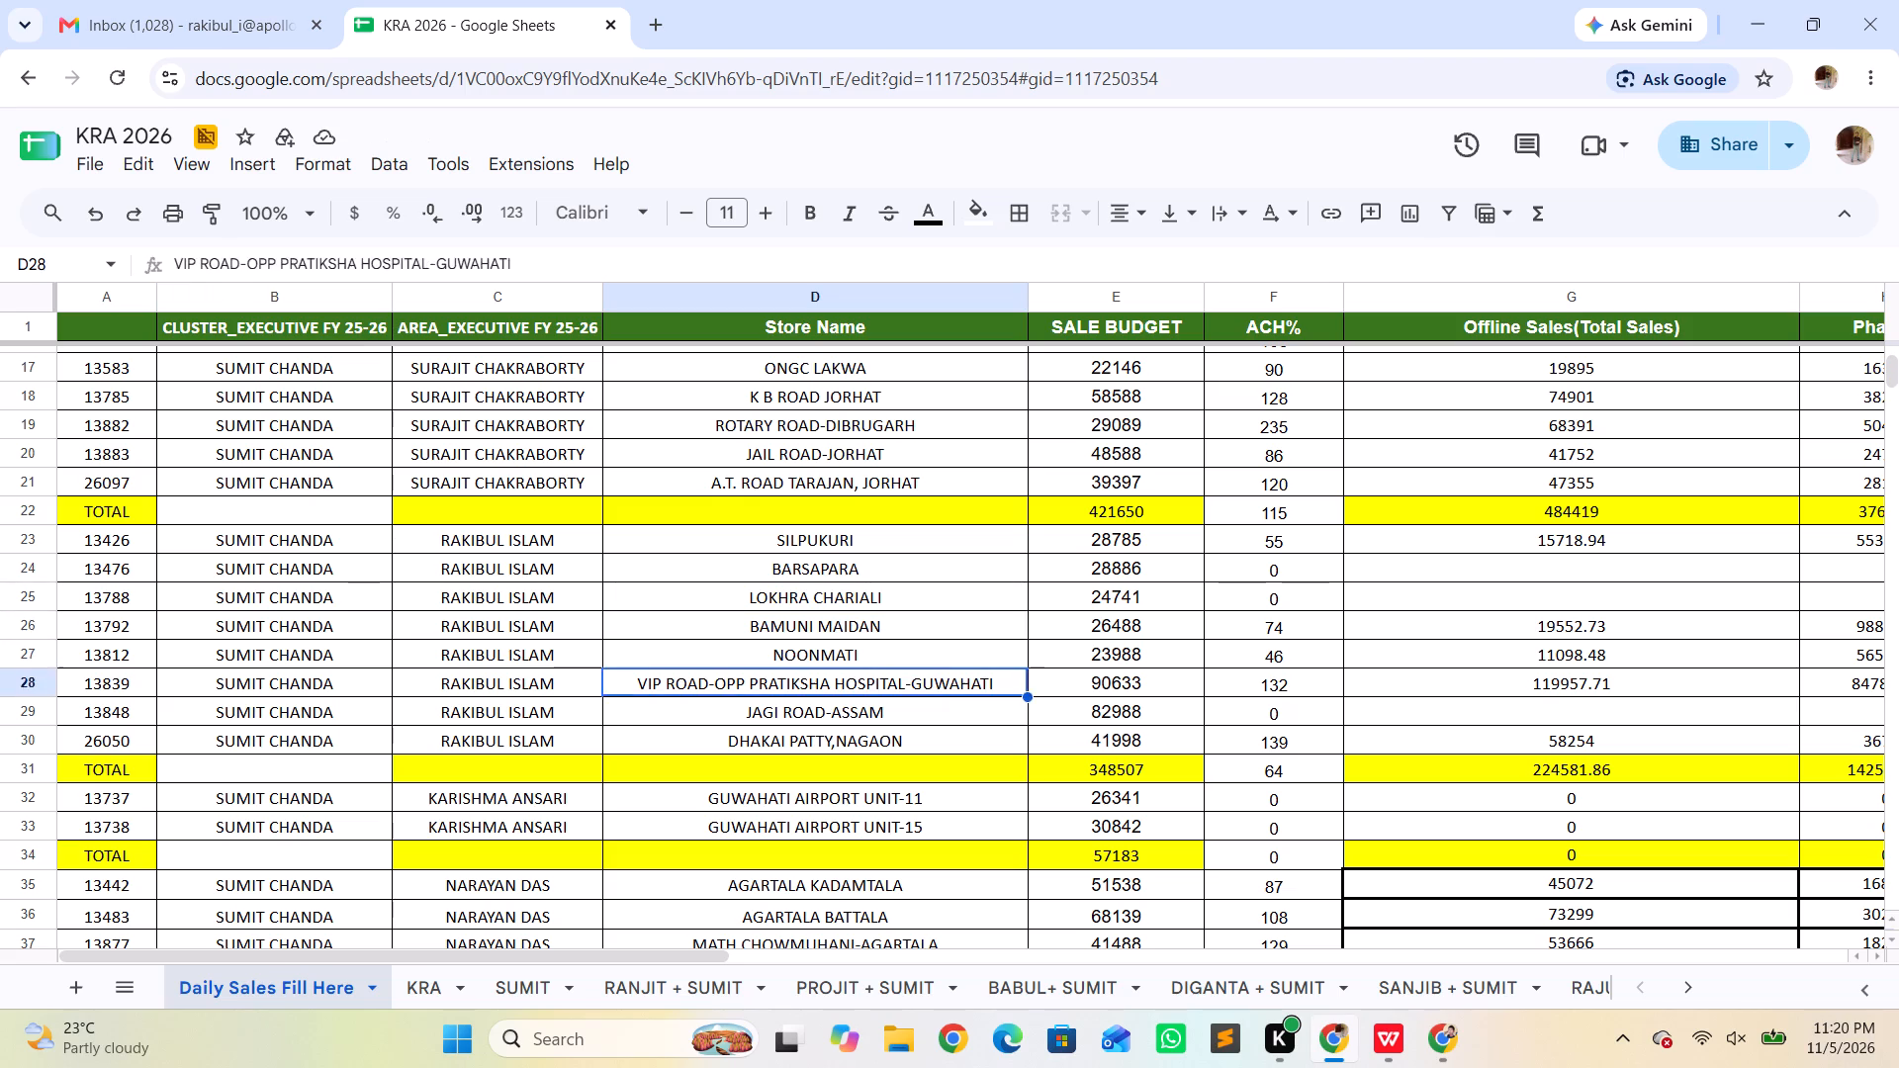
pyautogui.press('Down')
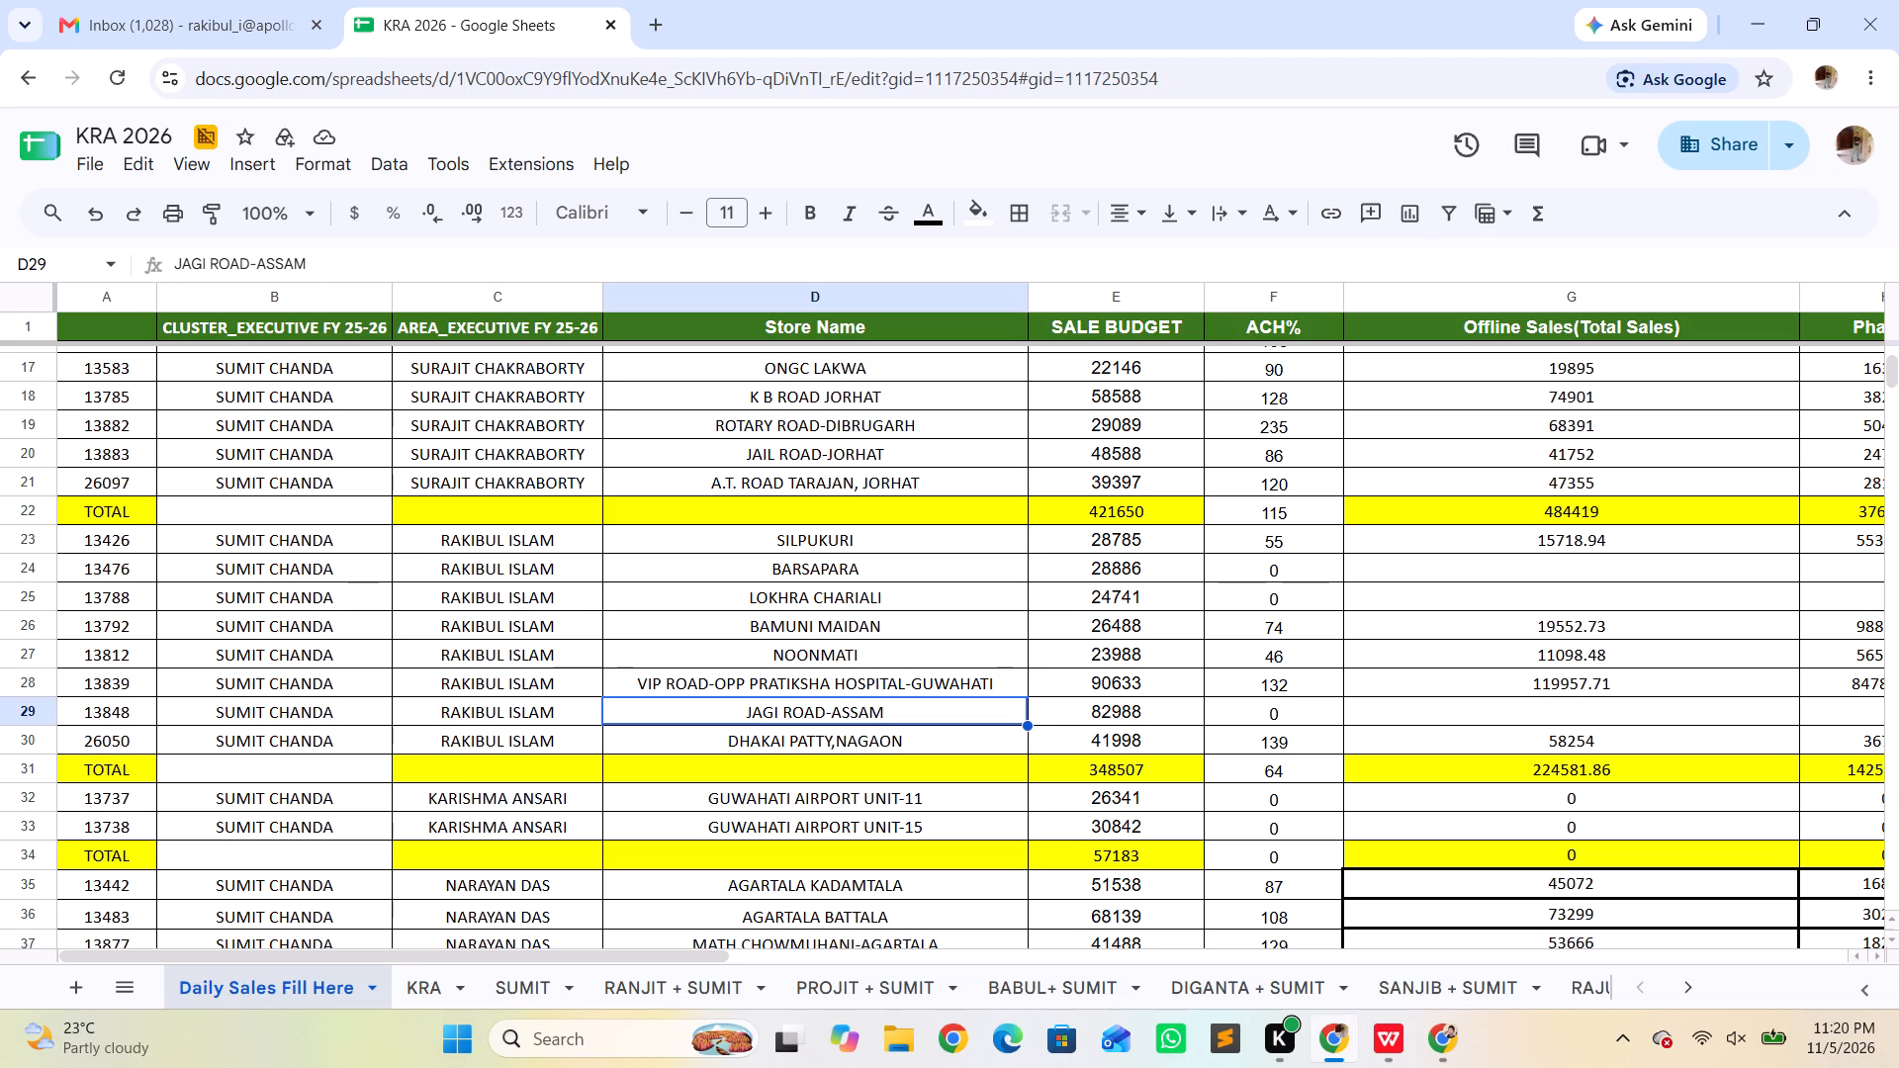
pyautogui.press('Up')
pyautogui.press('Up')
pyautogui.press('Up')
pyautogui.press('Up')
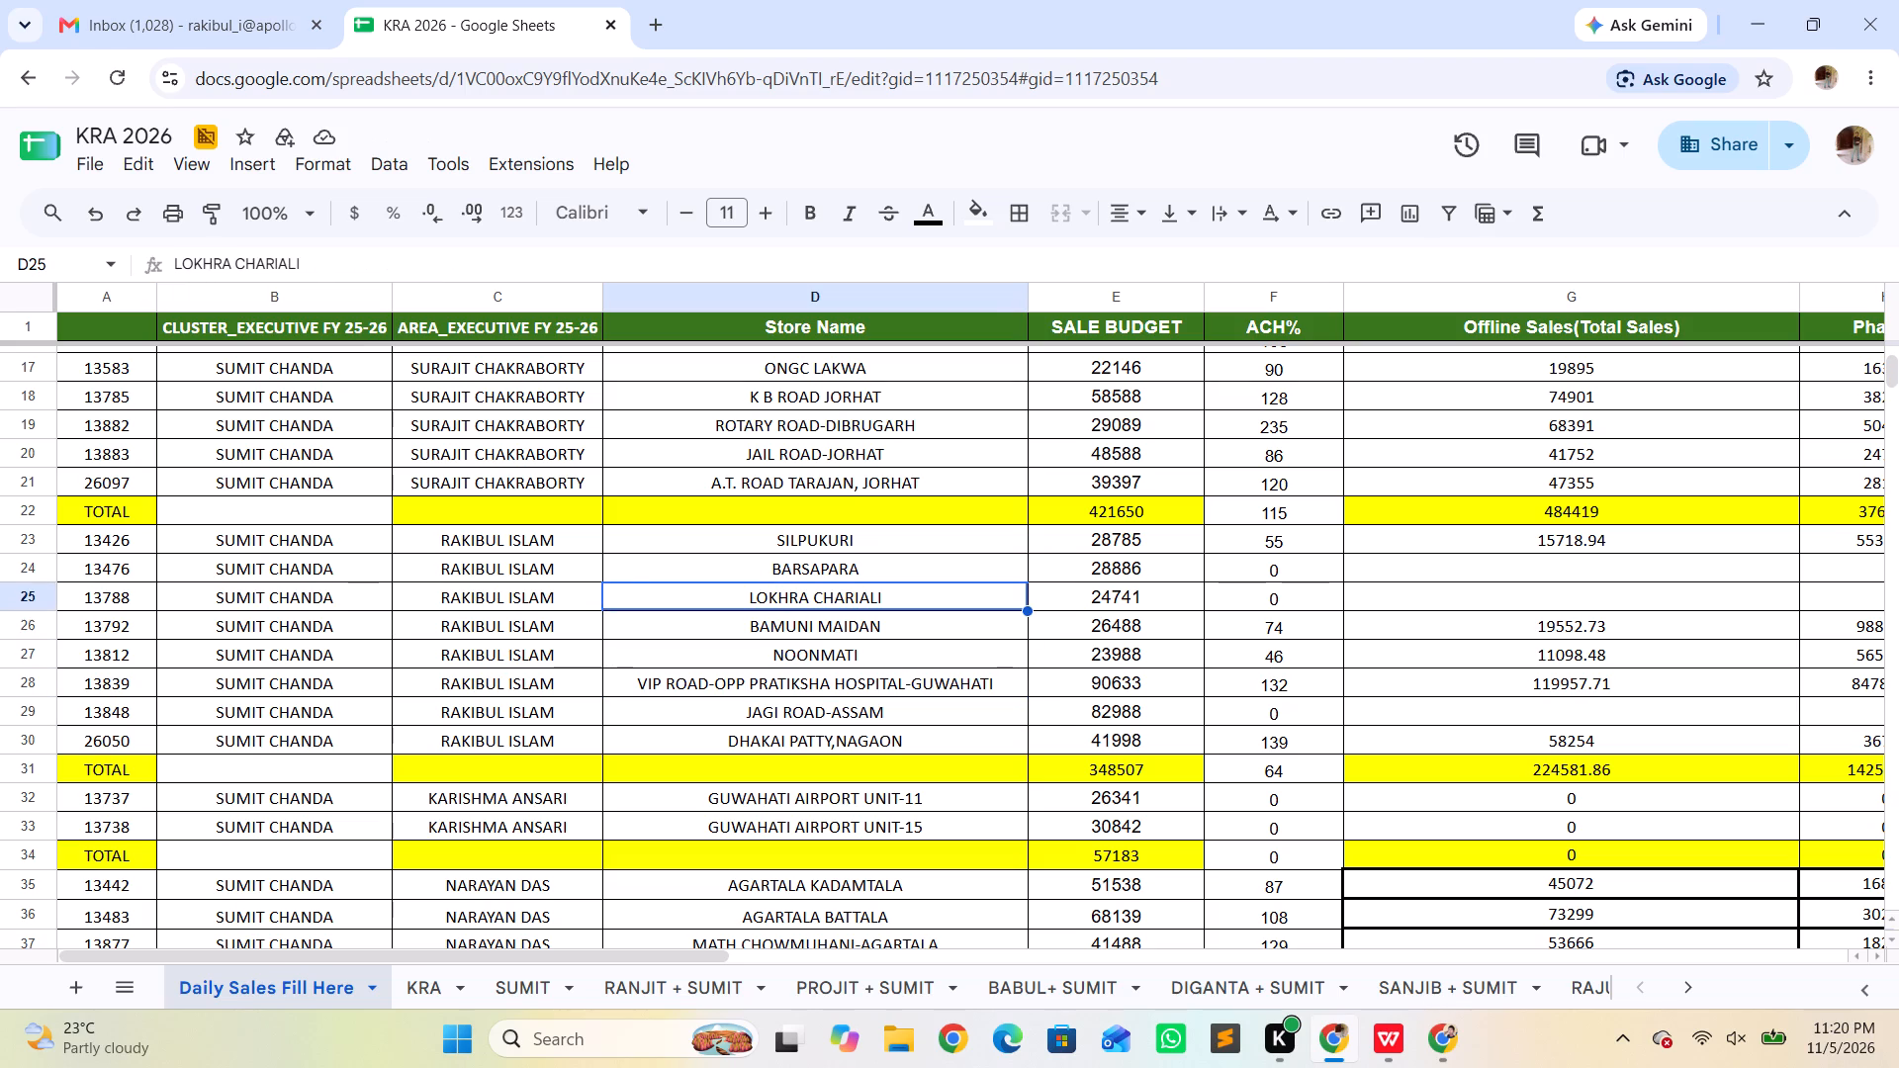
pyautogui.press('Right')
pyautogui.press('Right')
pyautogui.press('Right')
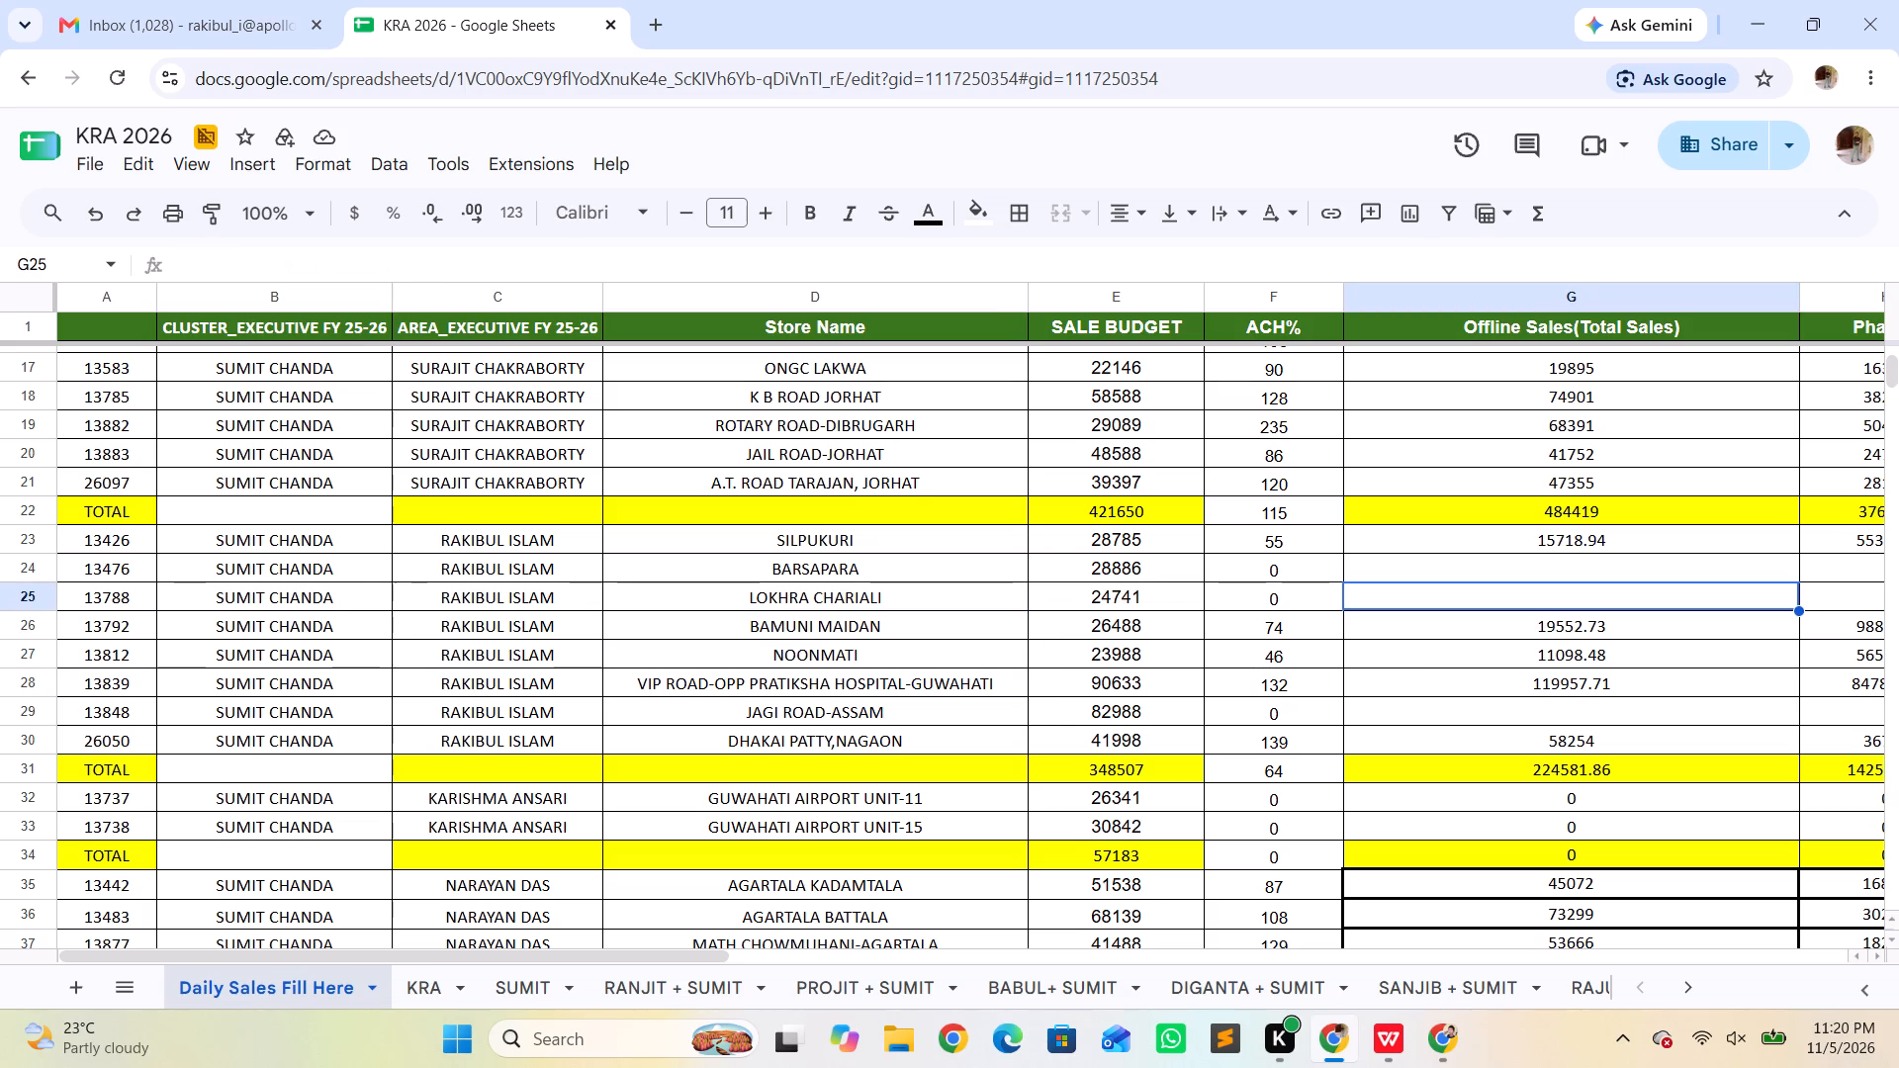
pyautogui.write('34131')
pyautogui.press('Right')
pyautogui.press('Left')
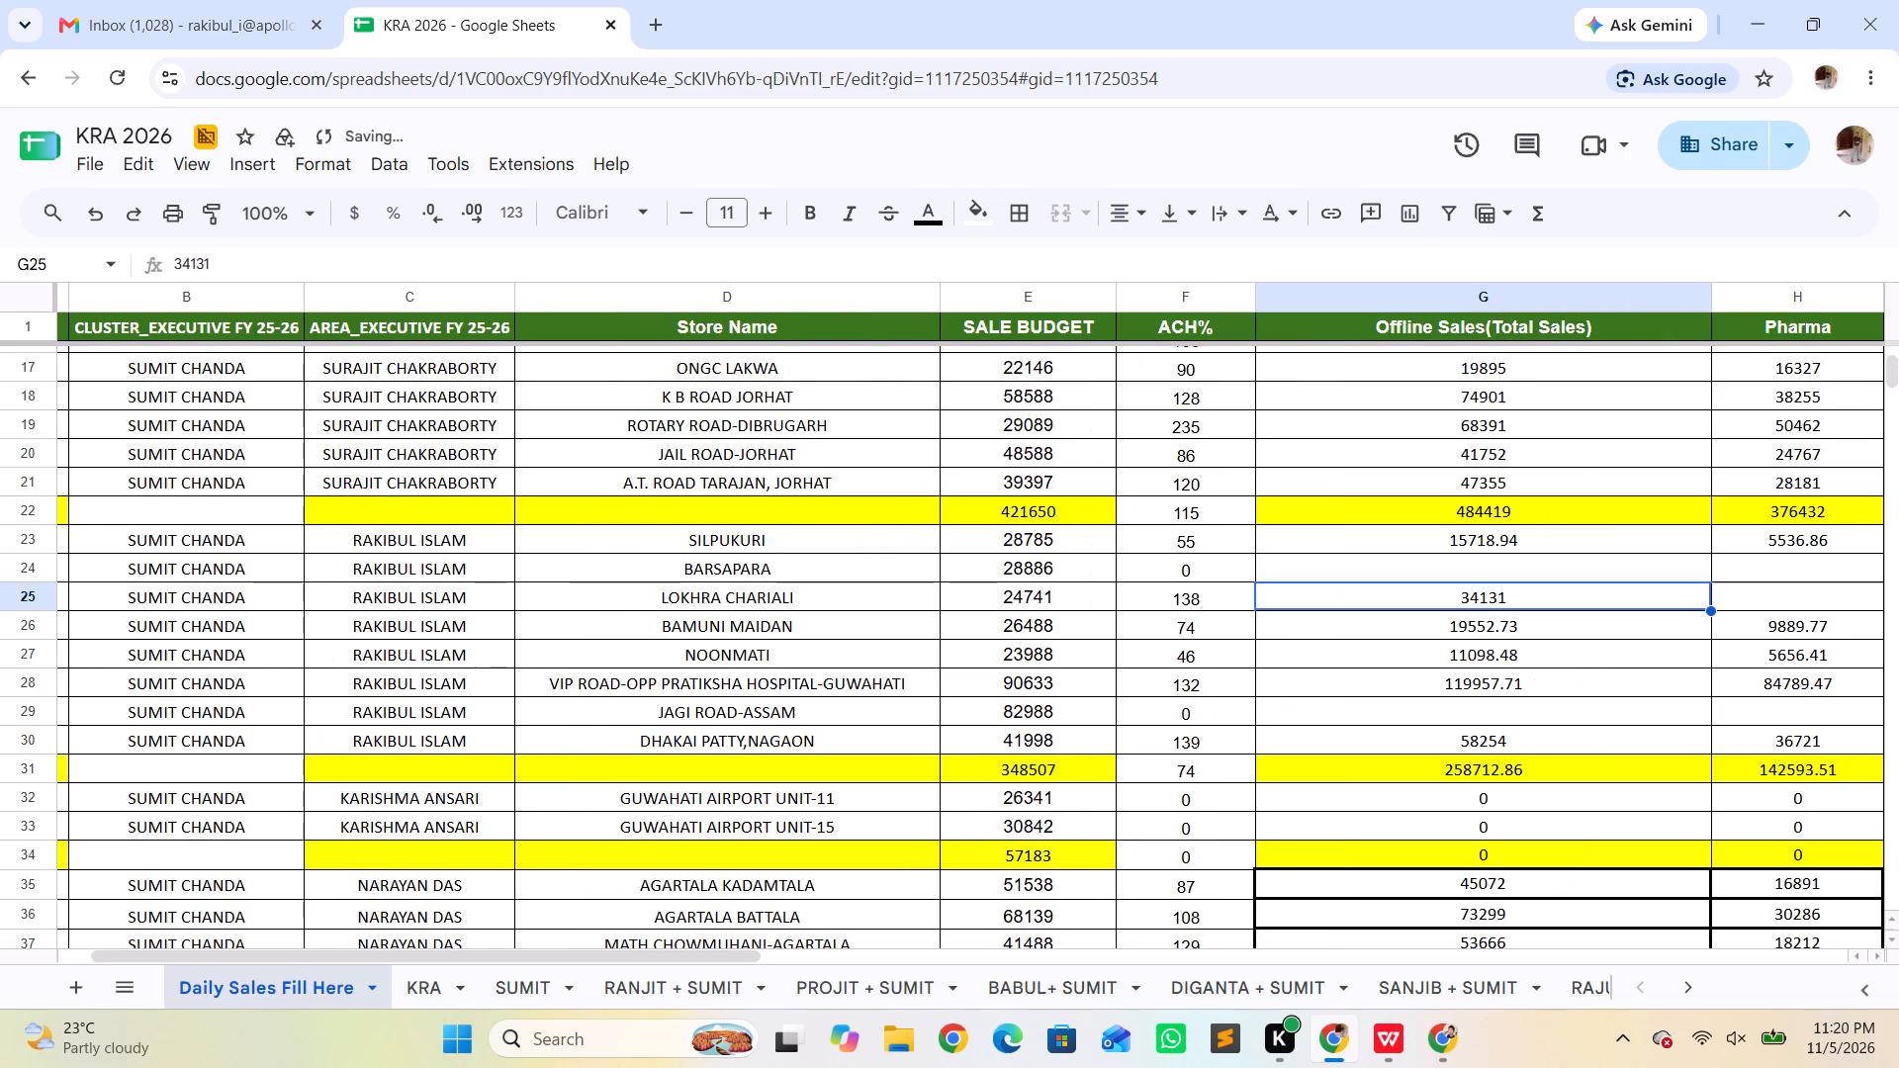
# For the LOKHRA CHARIALI store, set Offline Sales to 38268.46 and enter Pharma 16253.87 and PL 6444.18.
pyautogui.write('38268.46')
pyautogui.press('Right')
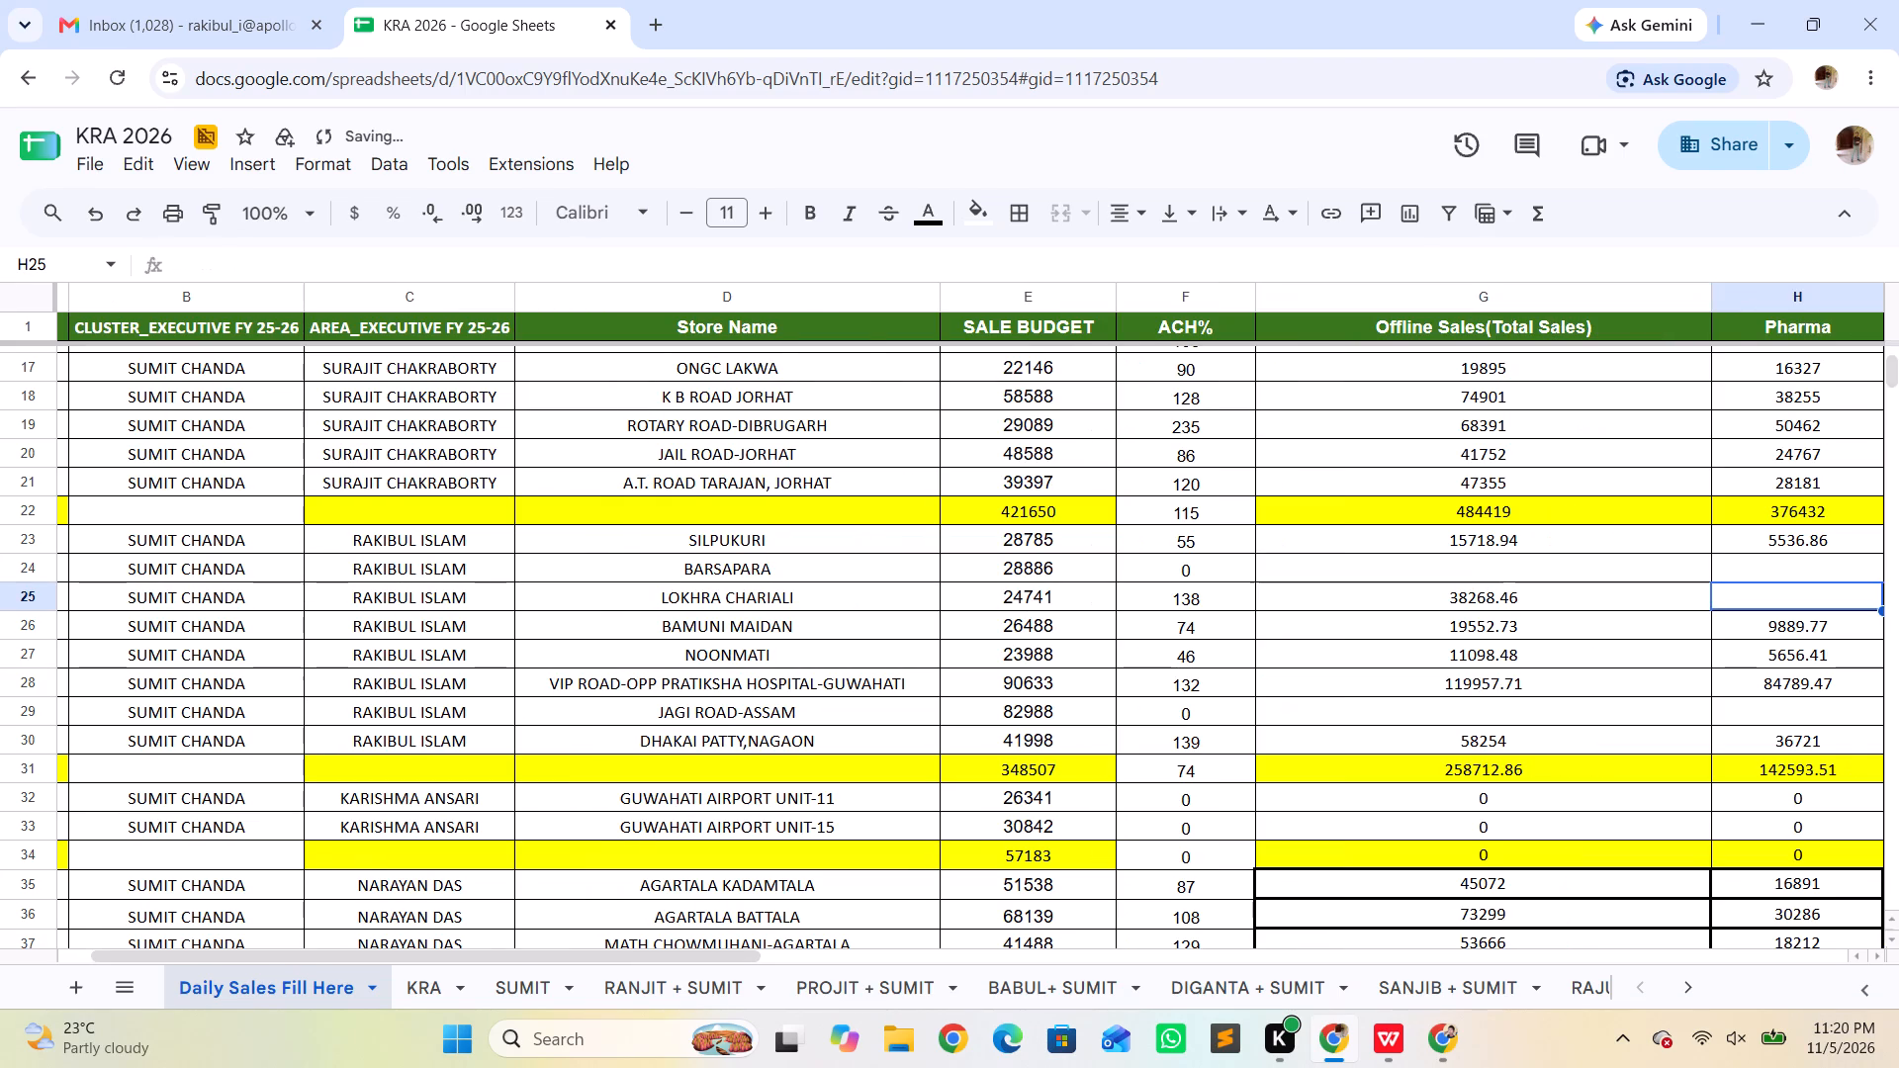
pyautogui.write('16253.87')
pyautogui.press('Right')
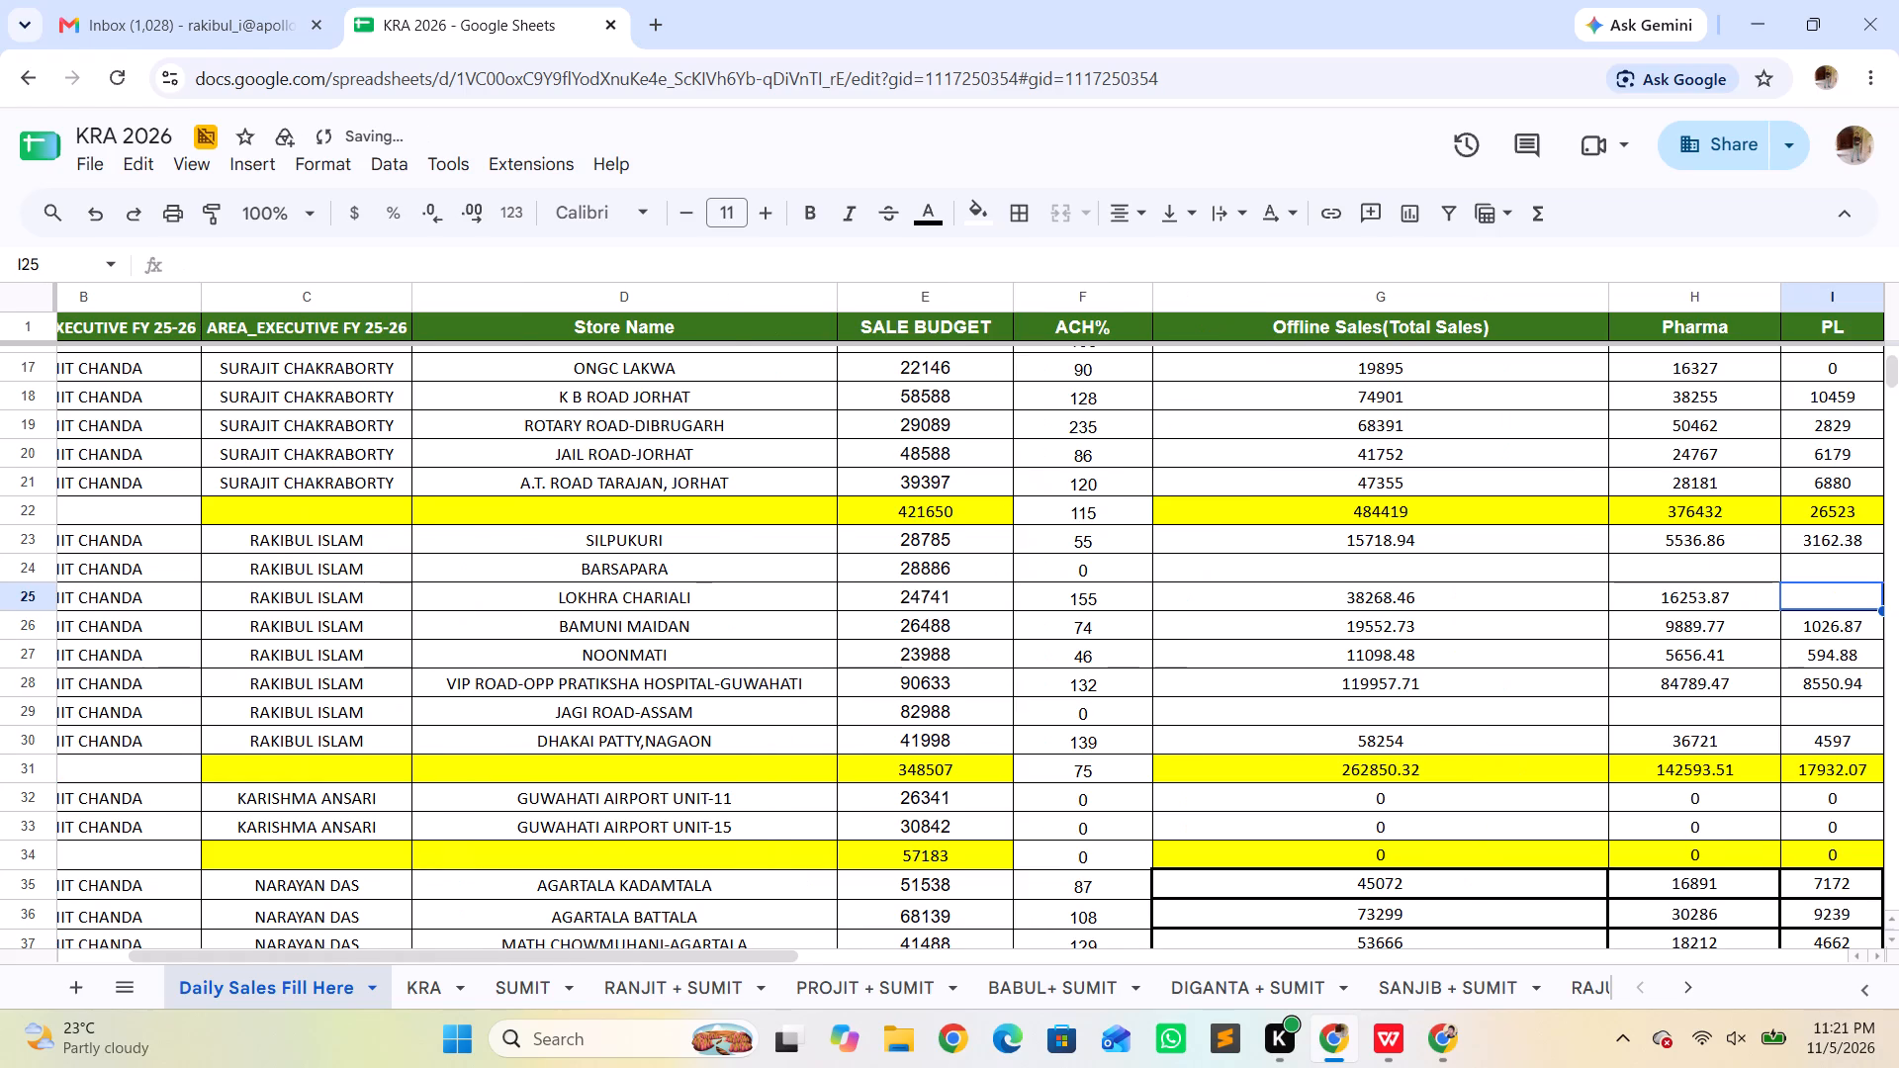
pyautogui.write('6444.18')
pyautogui.press('Right')
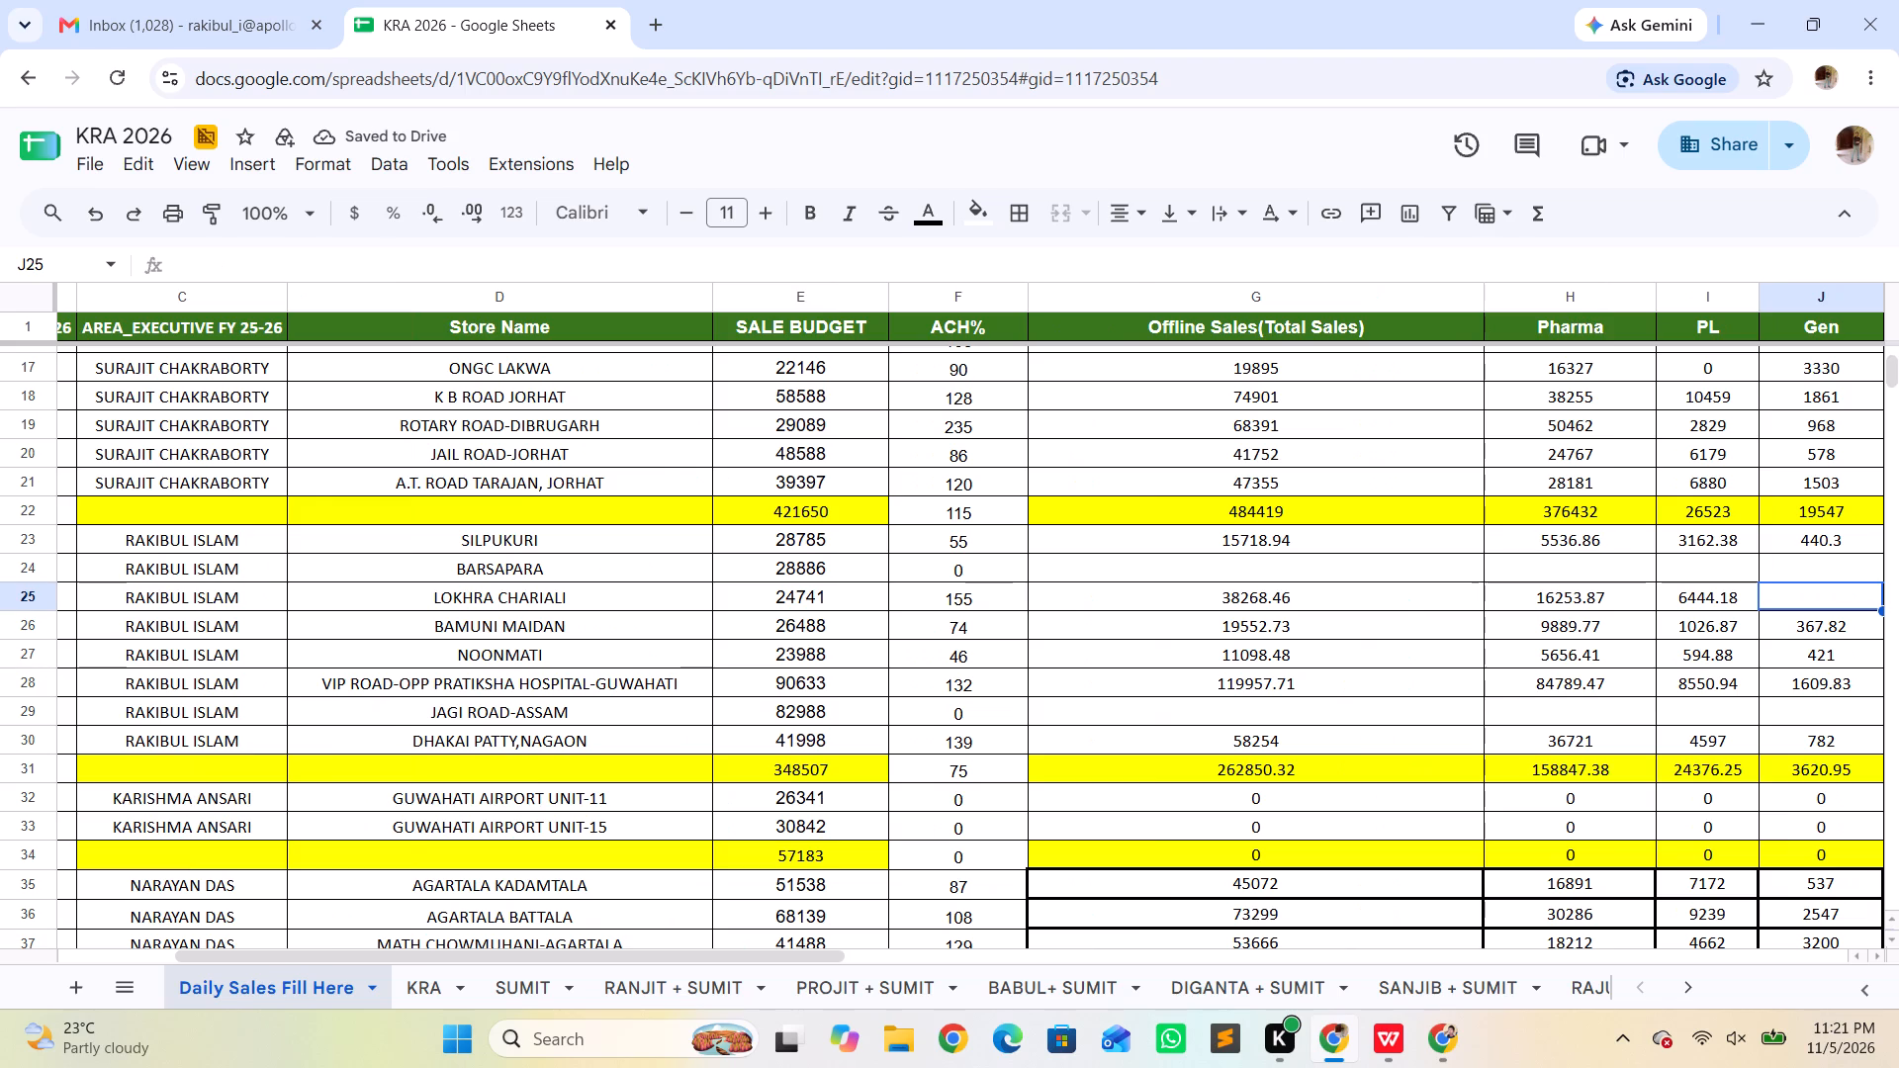
# Enter Gen 765.57, FMCG 14062.25 and Sur 712.69 for the LOKHRA CHARIALI store.
pyautogui.write('765.57')
pyautogui.press('Right')
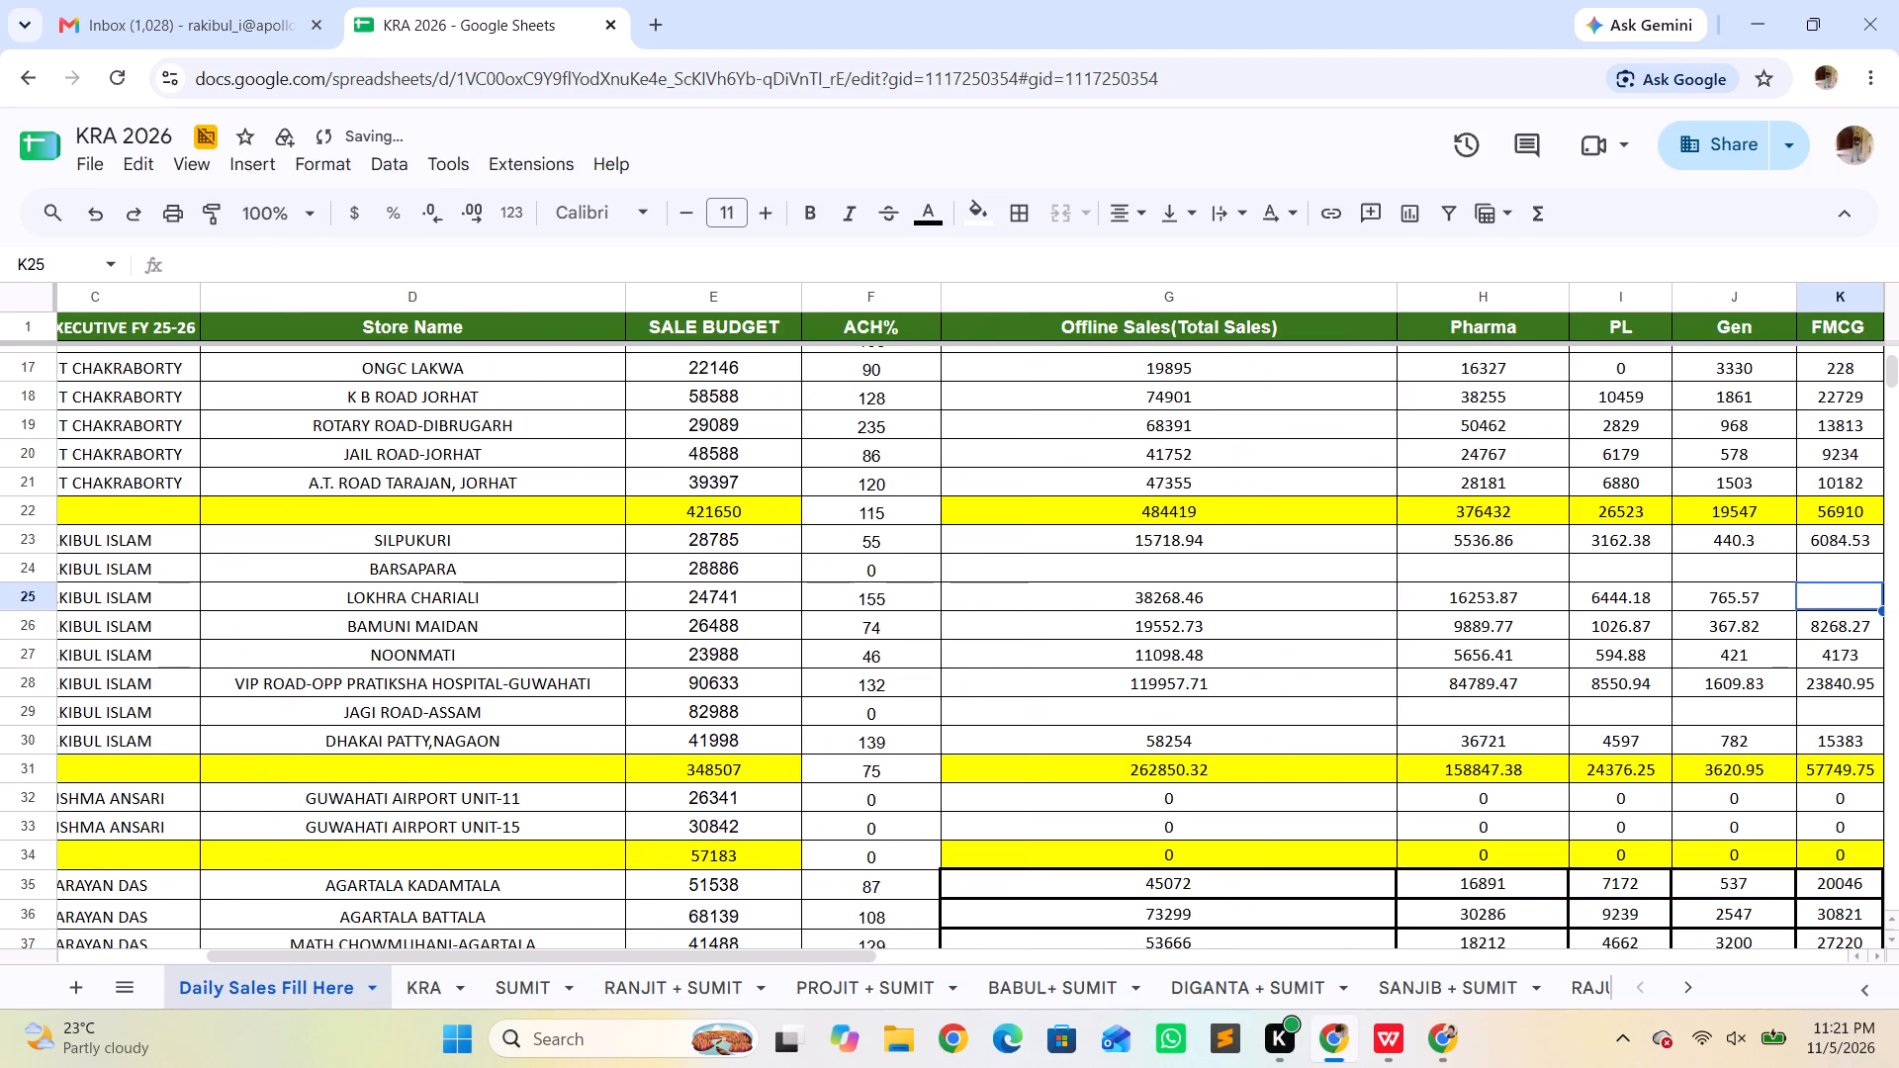
pyautogui.write('14062.25')
pyautogui.press('Right')
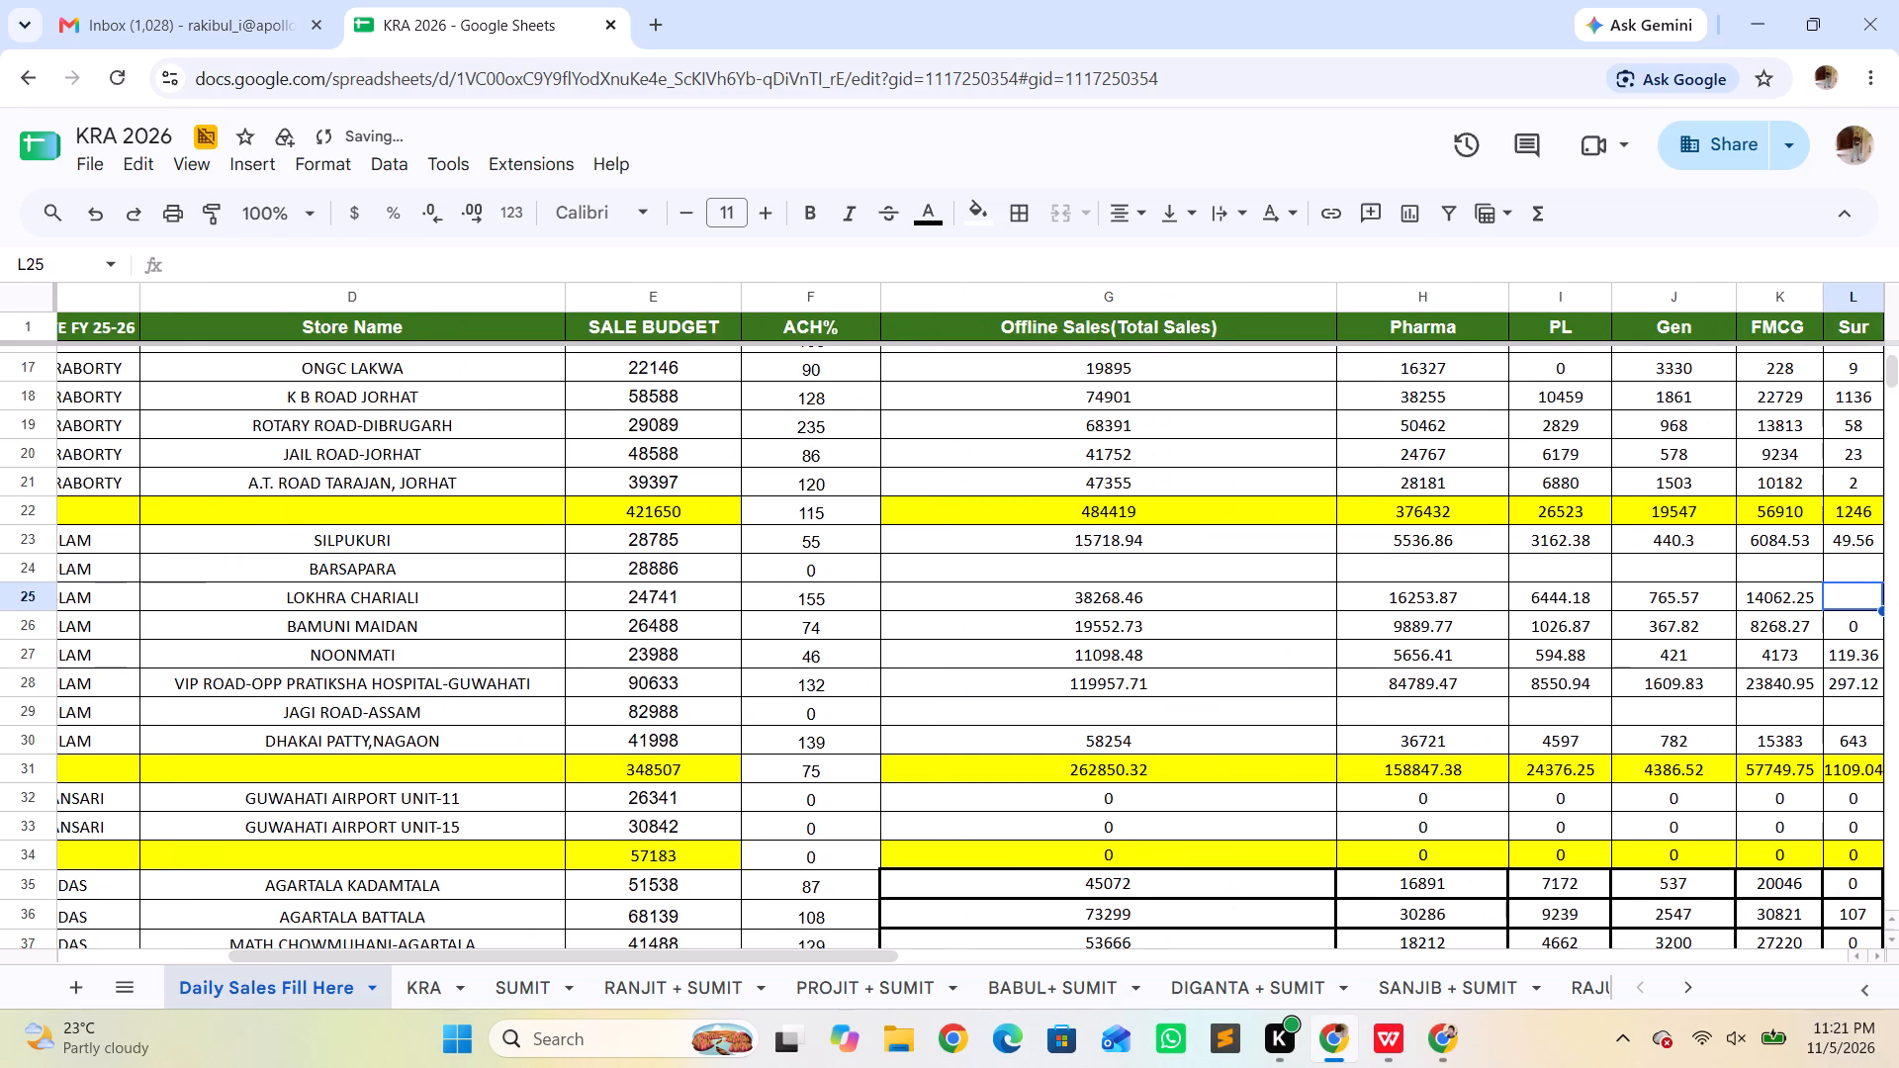
pyautogui.write('712.69')
pyautogui.press('Right')
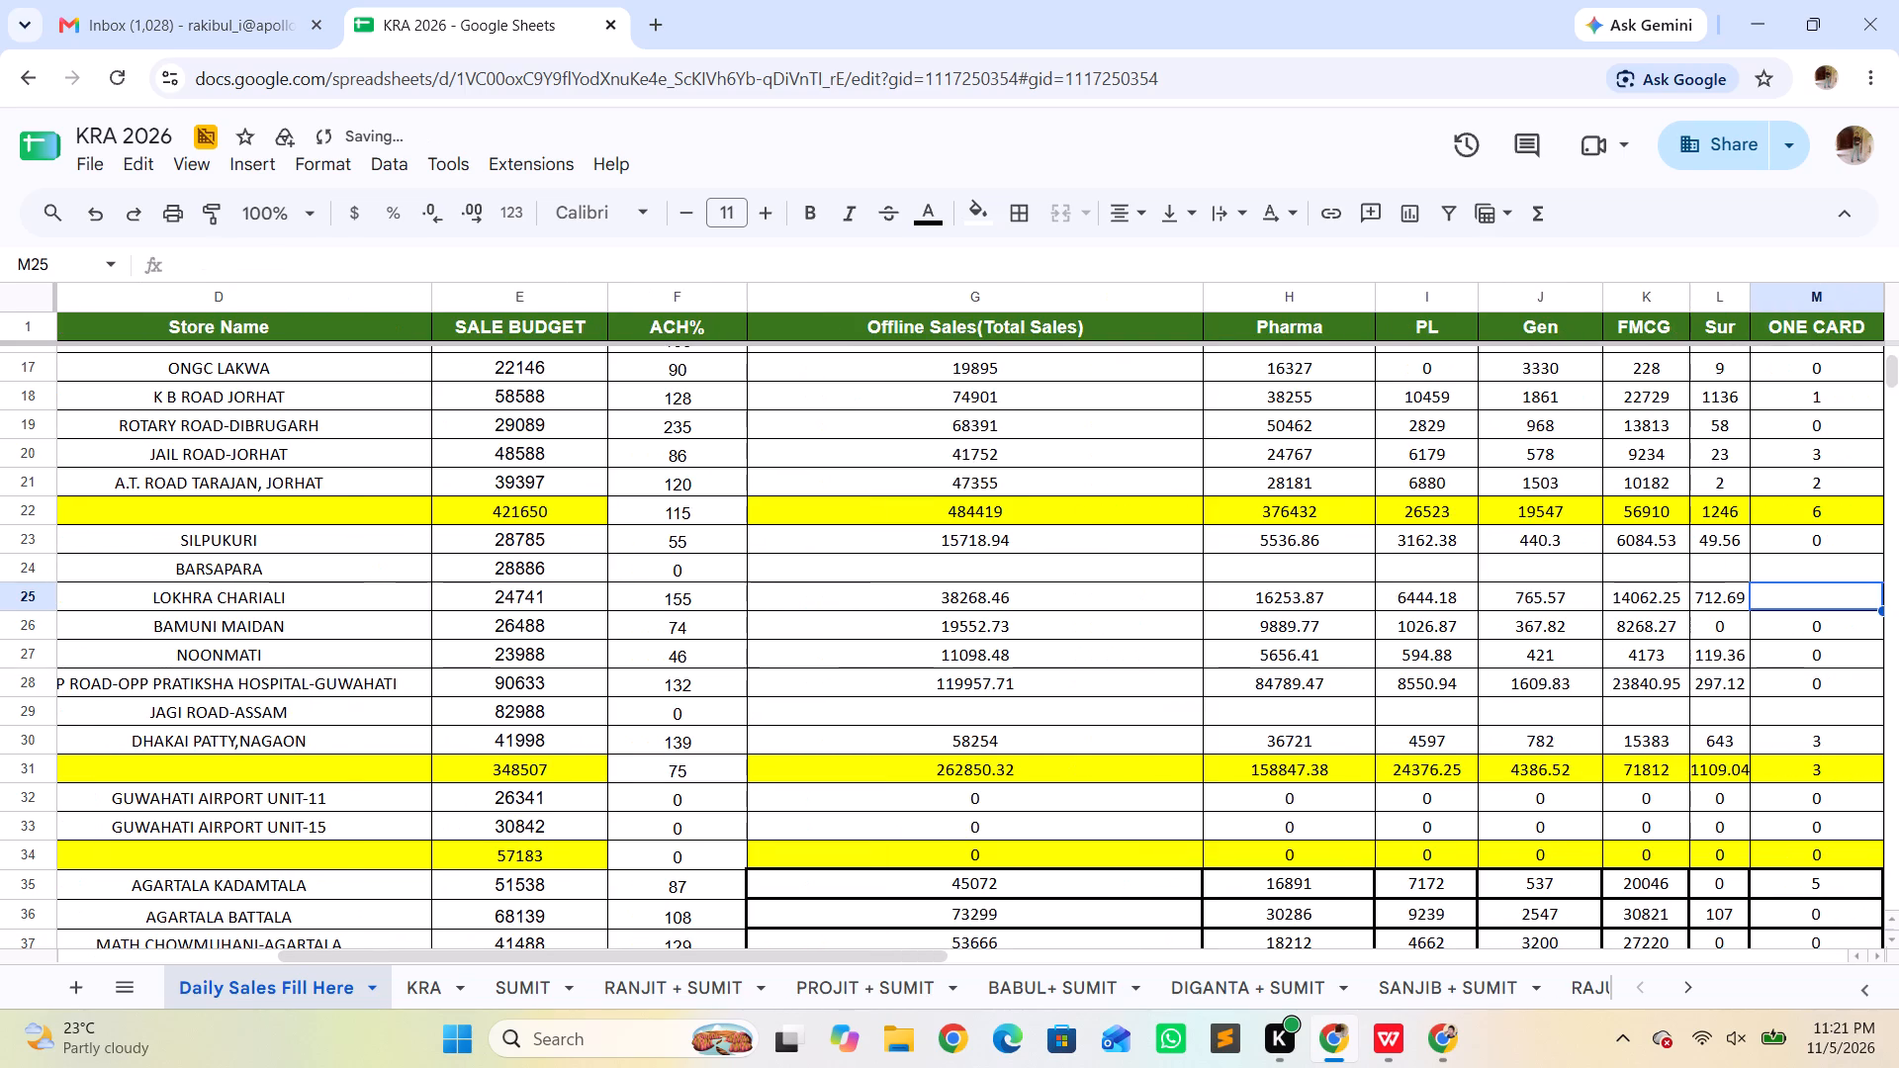
# Enter ONE CARD 0, HD Bill 1 and HD BILL VALUE 2686.05 for the LOKHRA CHARIALI store.
pyautogui.press('0')
pyautogui.press('Right')
pyautogui.press('1')
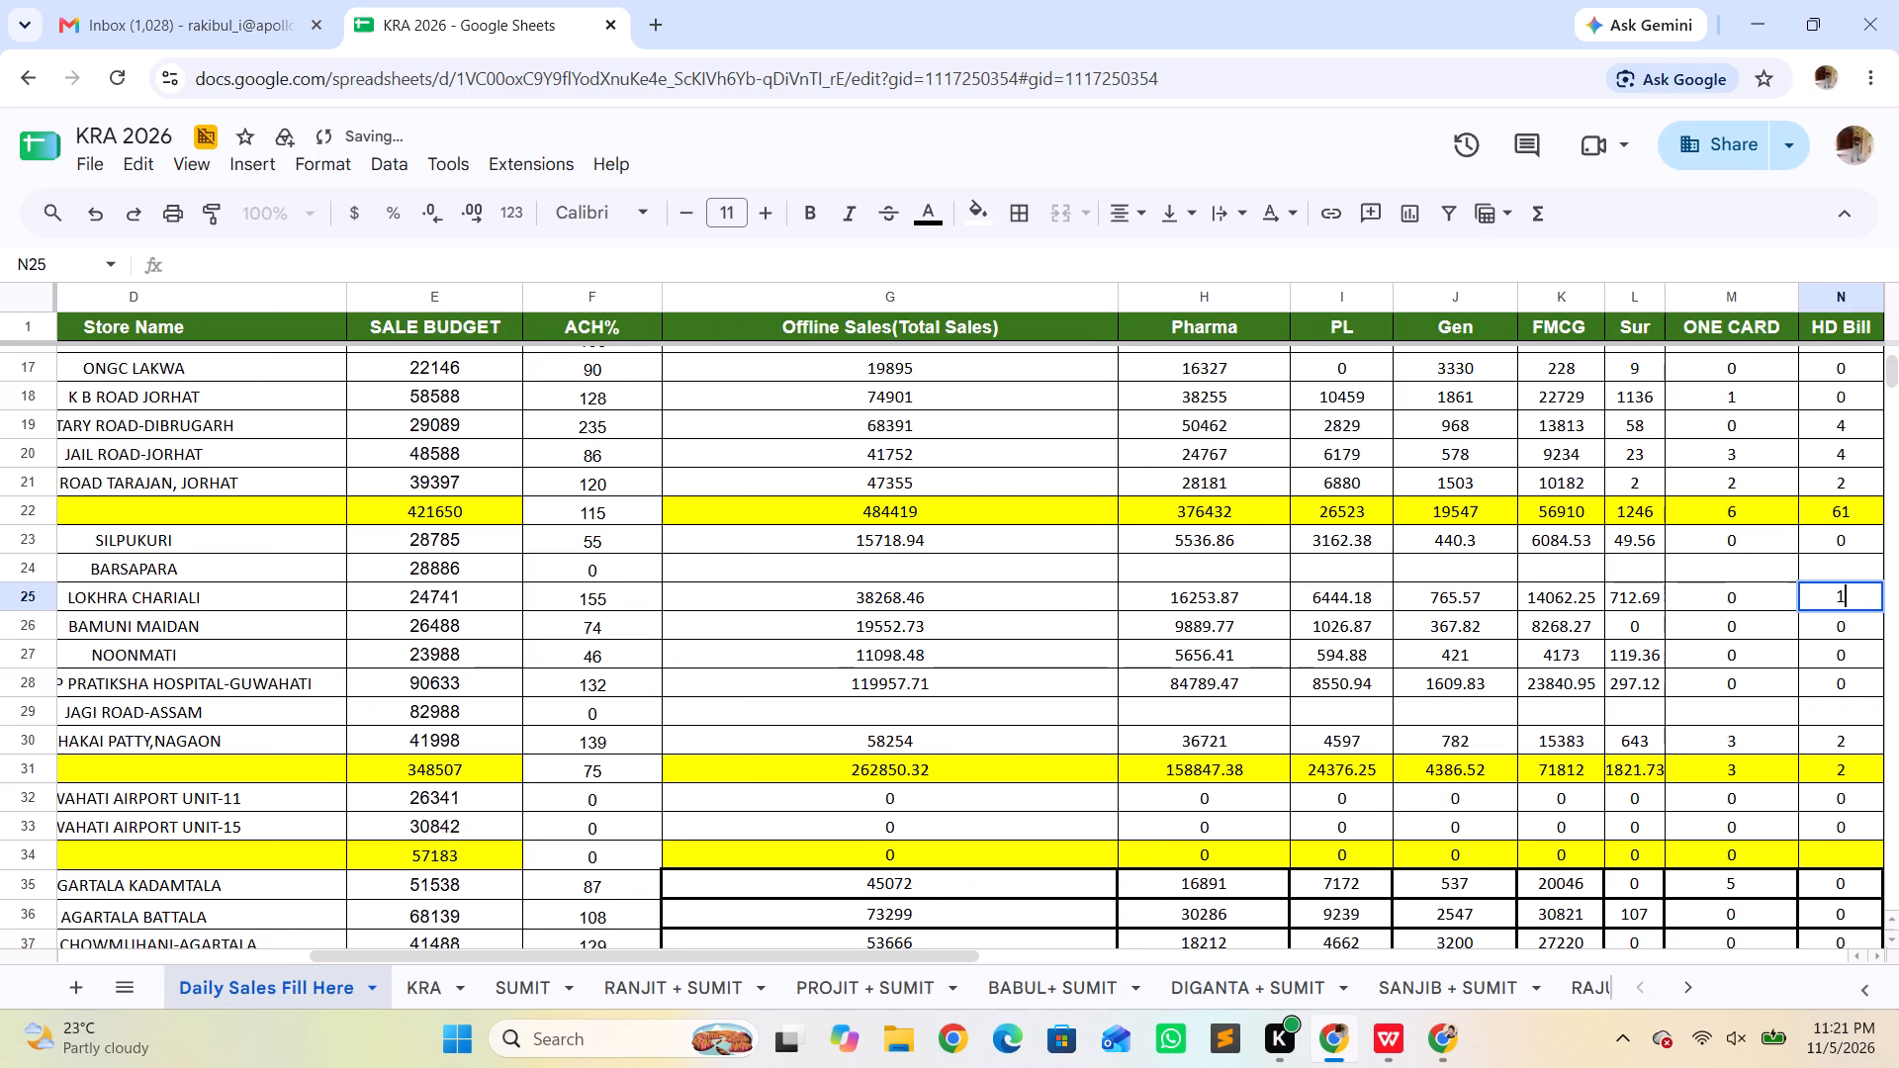
pyautogui.press('Right')
pyautogui.write('2686.05')
pyautogui.press('Right')
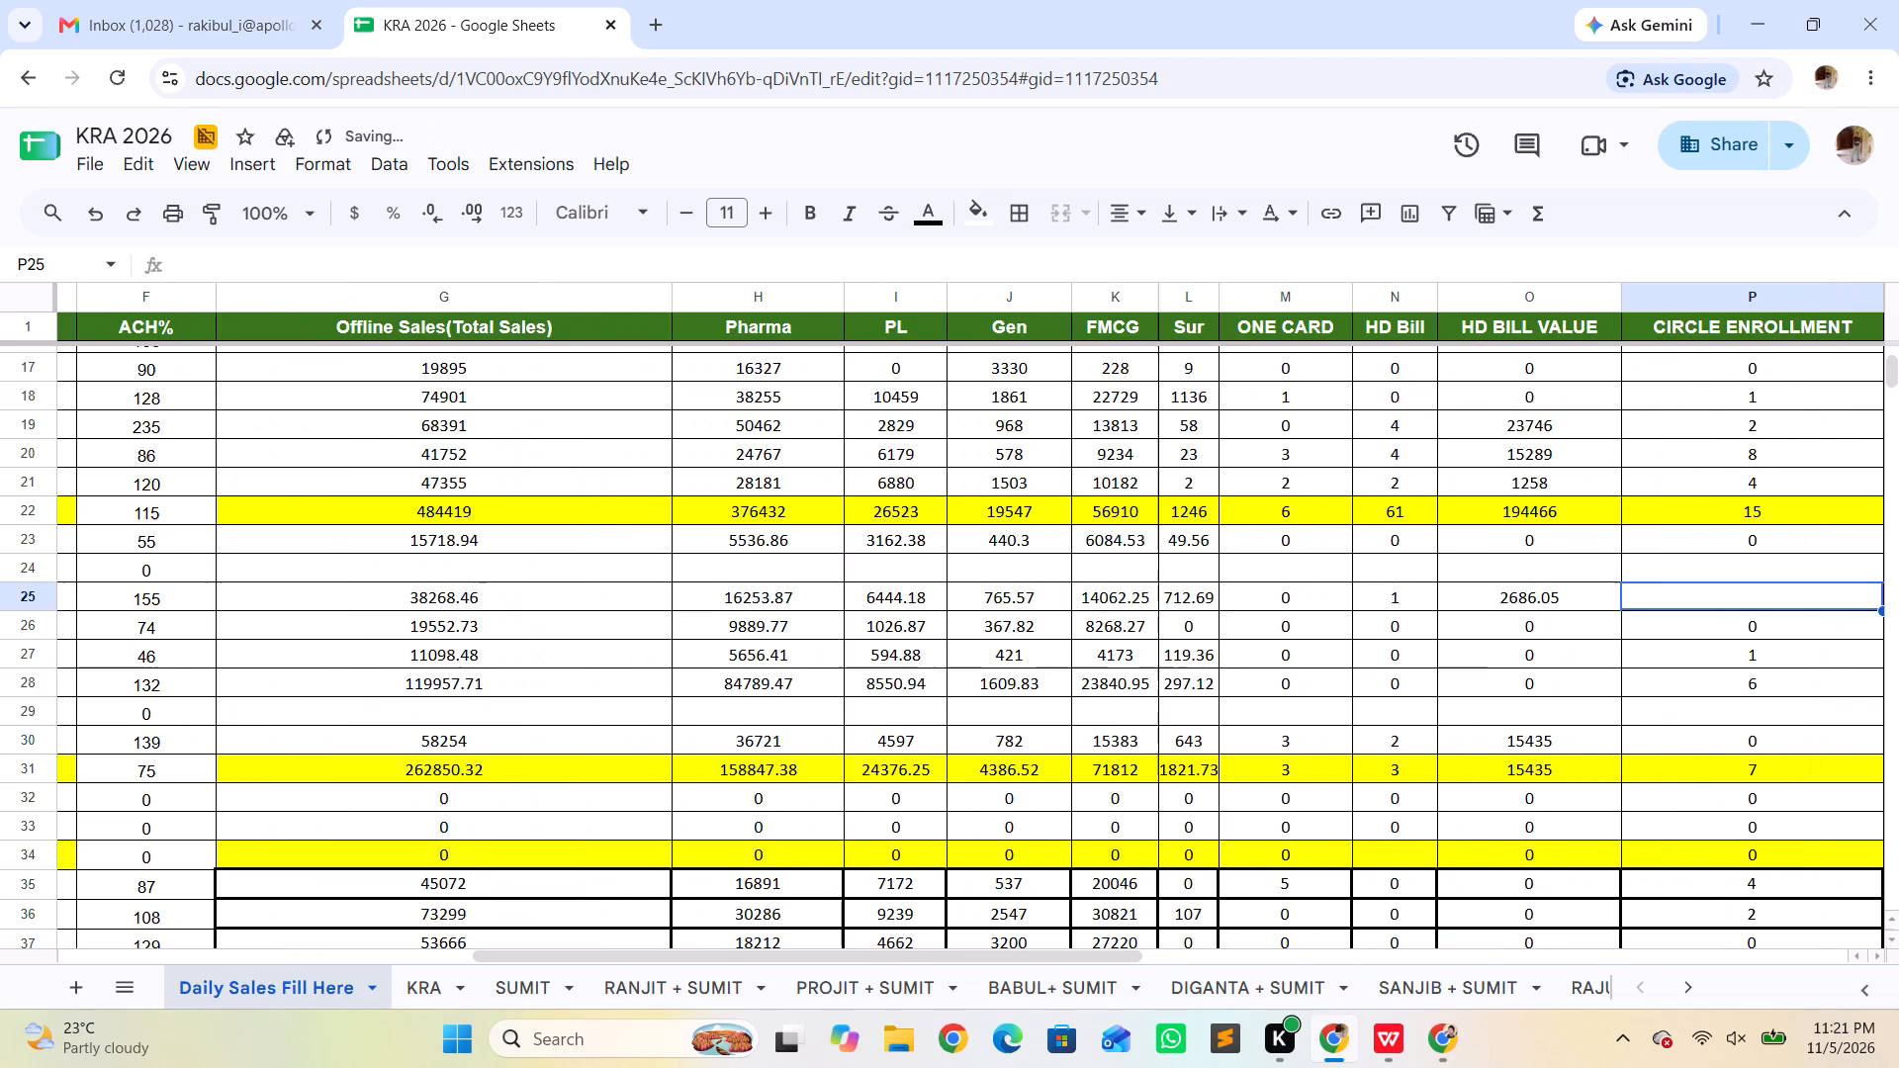
# Enter CIRCLE ENROLLMENT 0, VALUE DEAL 3 and BILL COUNT 37 for the LOKHRA CHARIALI store.
pyautogui.press('0')
pyautogui.press('Right')
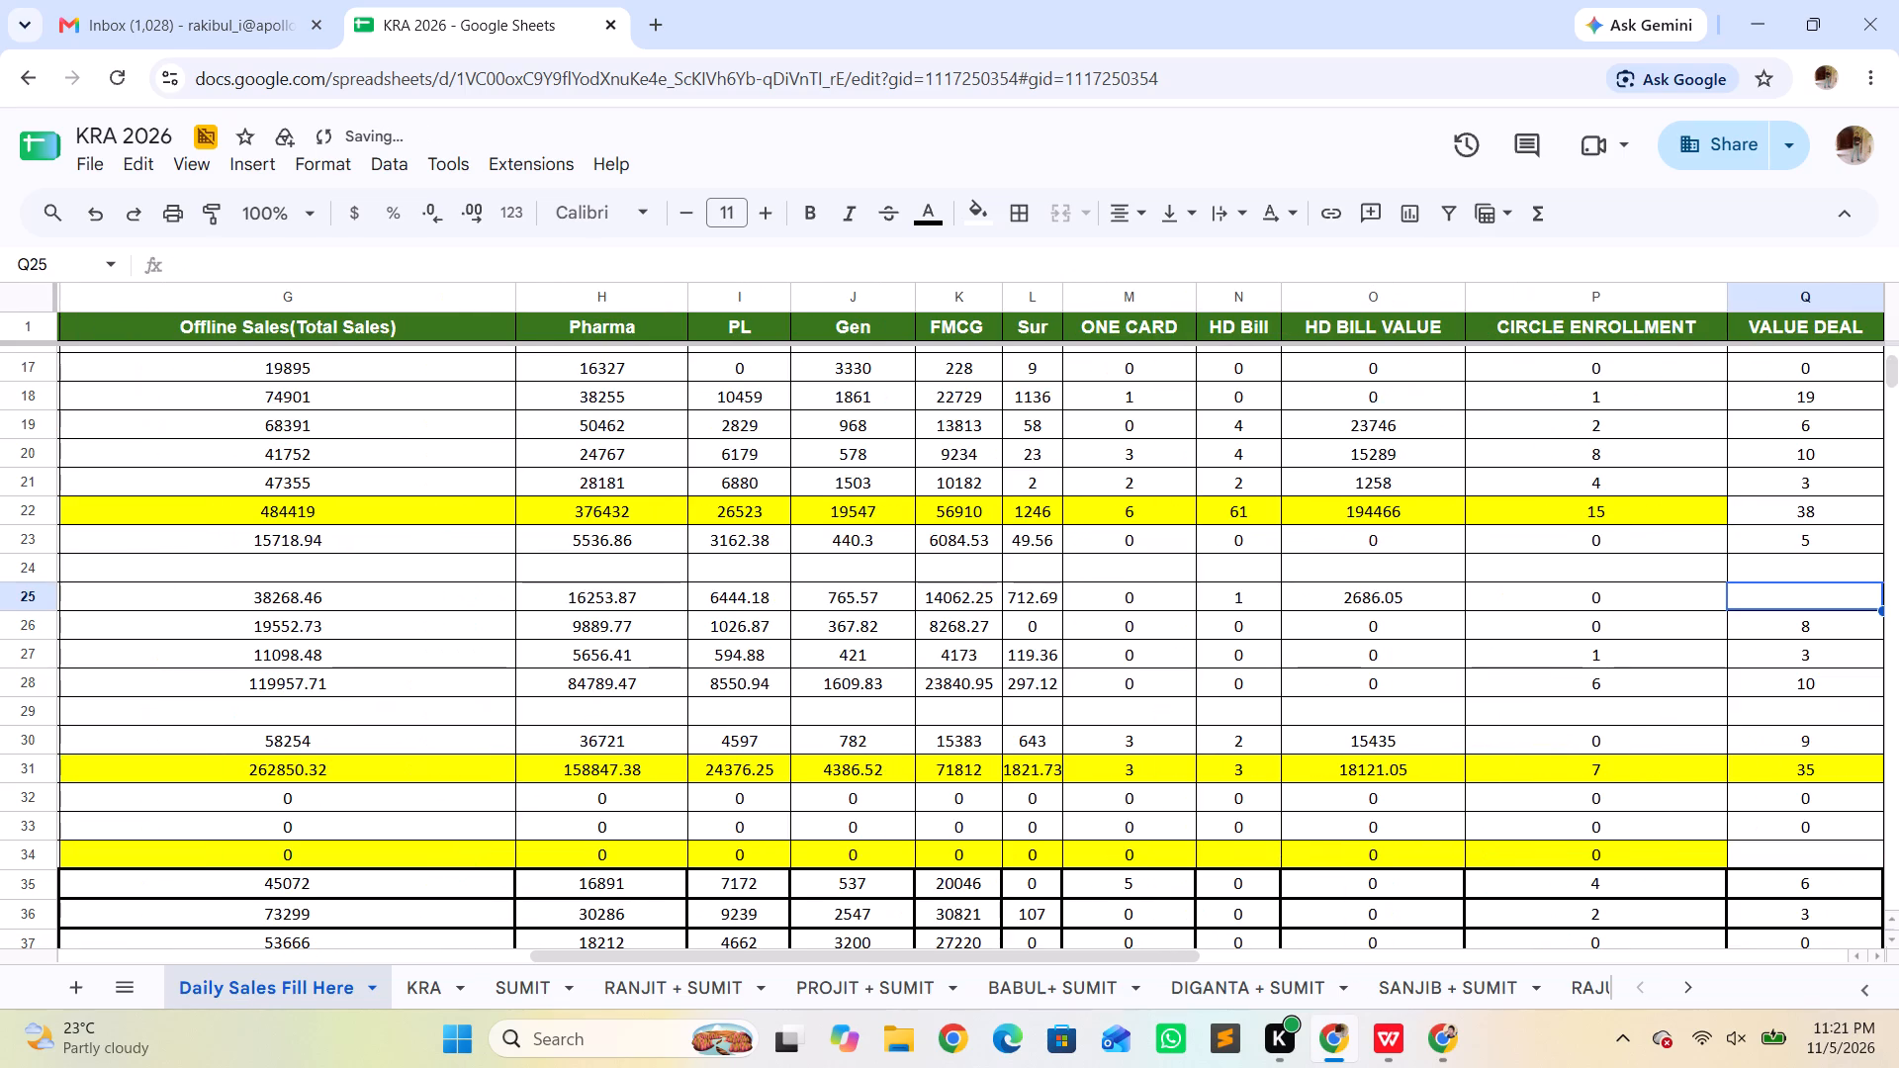
pyautogui.press('3')
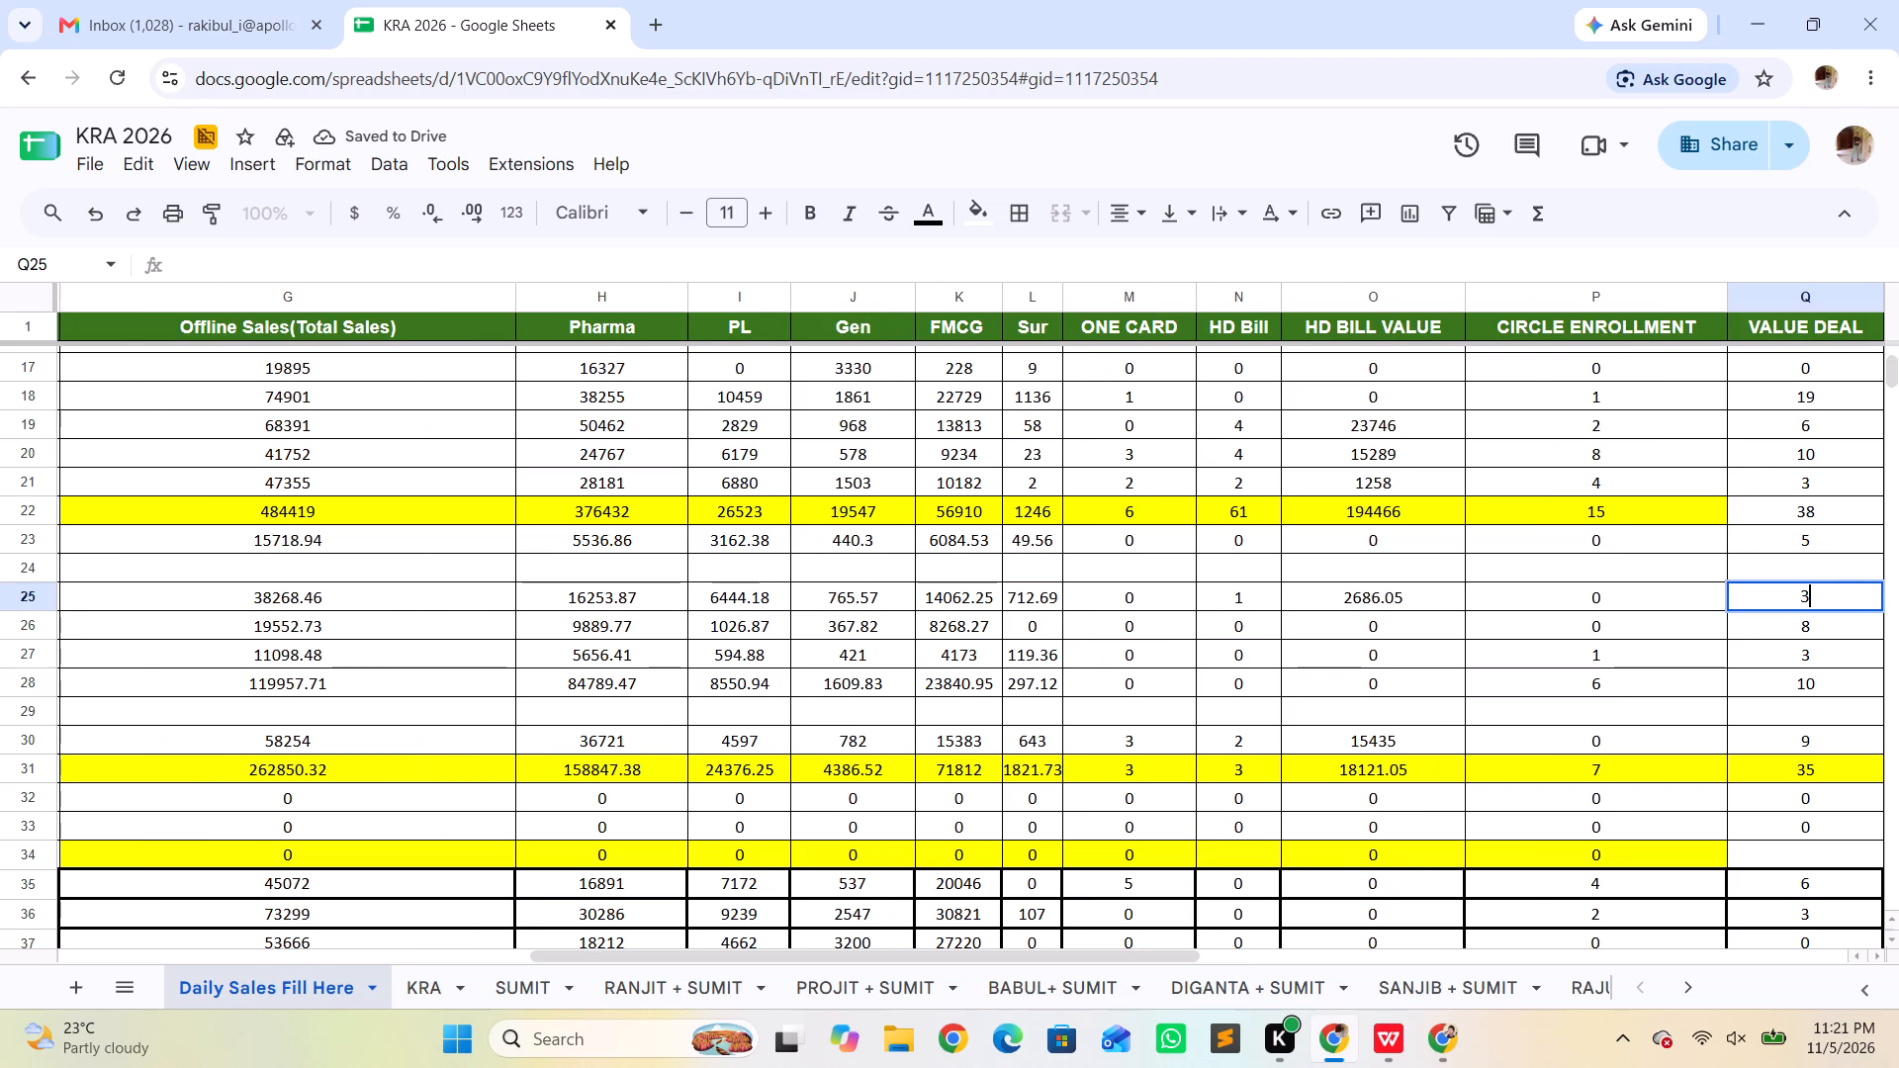
pyautogui.press('Right')
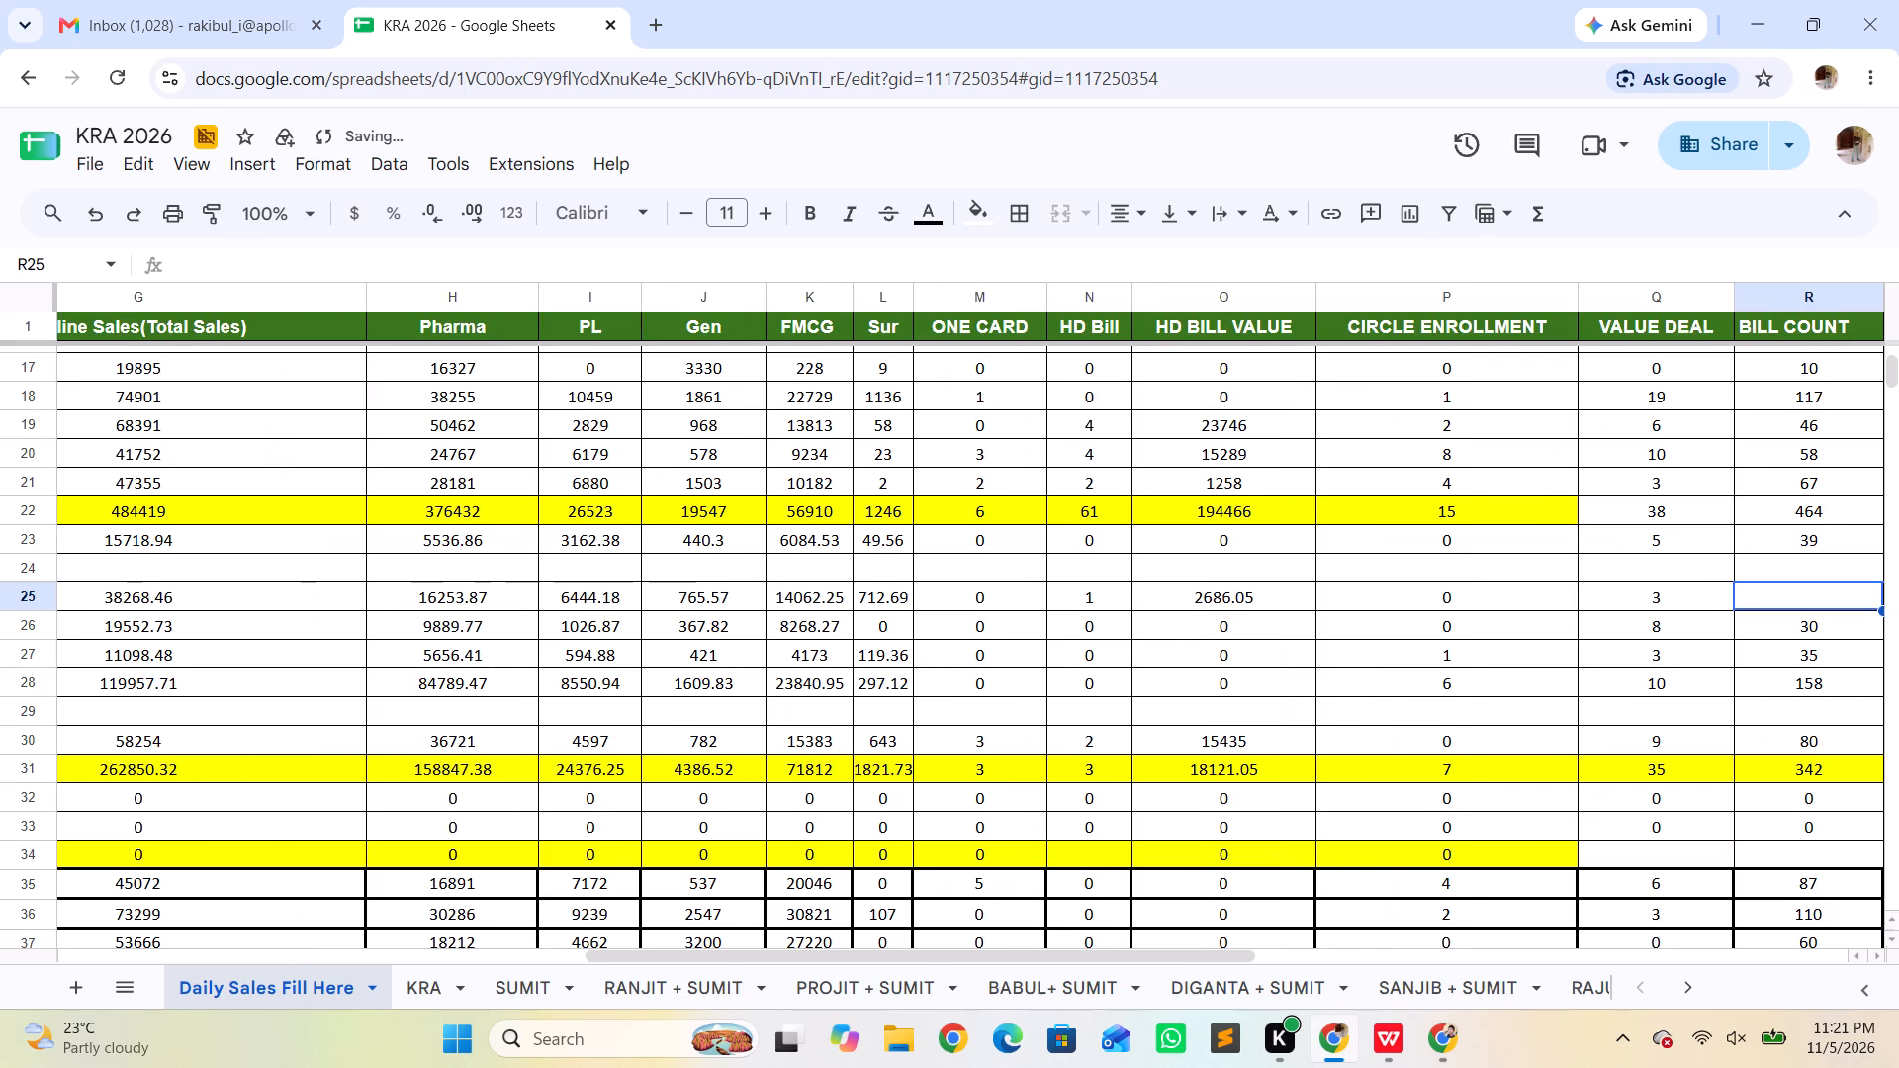
pyautogui.write('37')
pyautogui.press('Right')
pyautogui.press('Right')
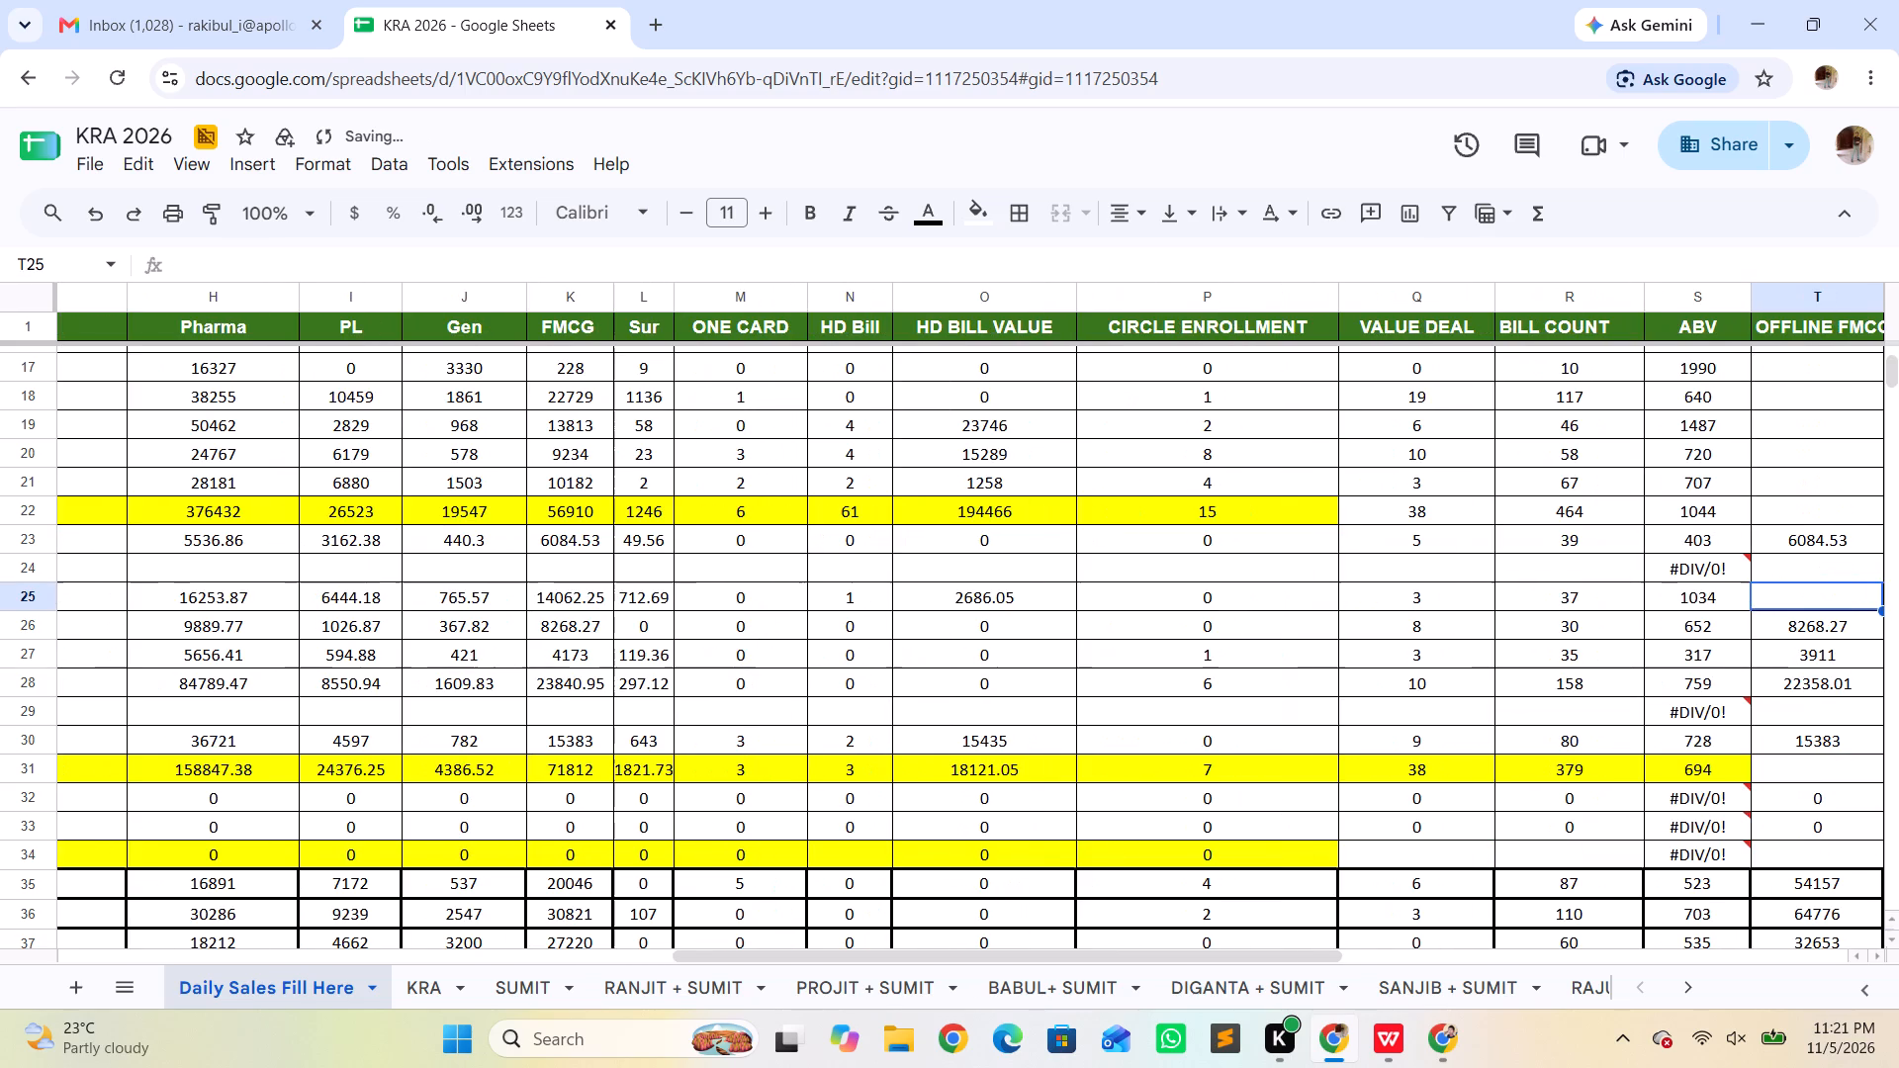
# Complete the LOKHRA CHARIALI store's row with 13910.25 as offline FMCG and 152 as online FMCG.
pyautogui.write('13910.25')
pyautogui.press('Right')
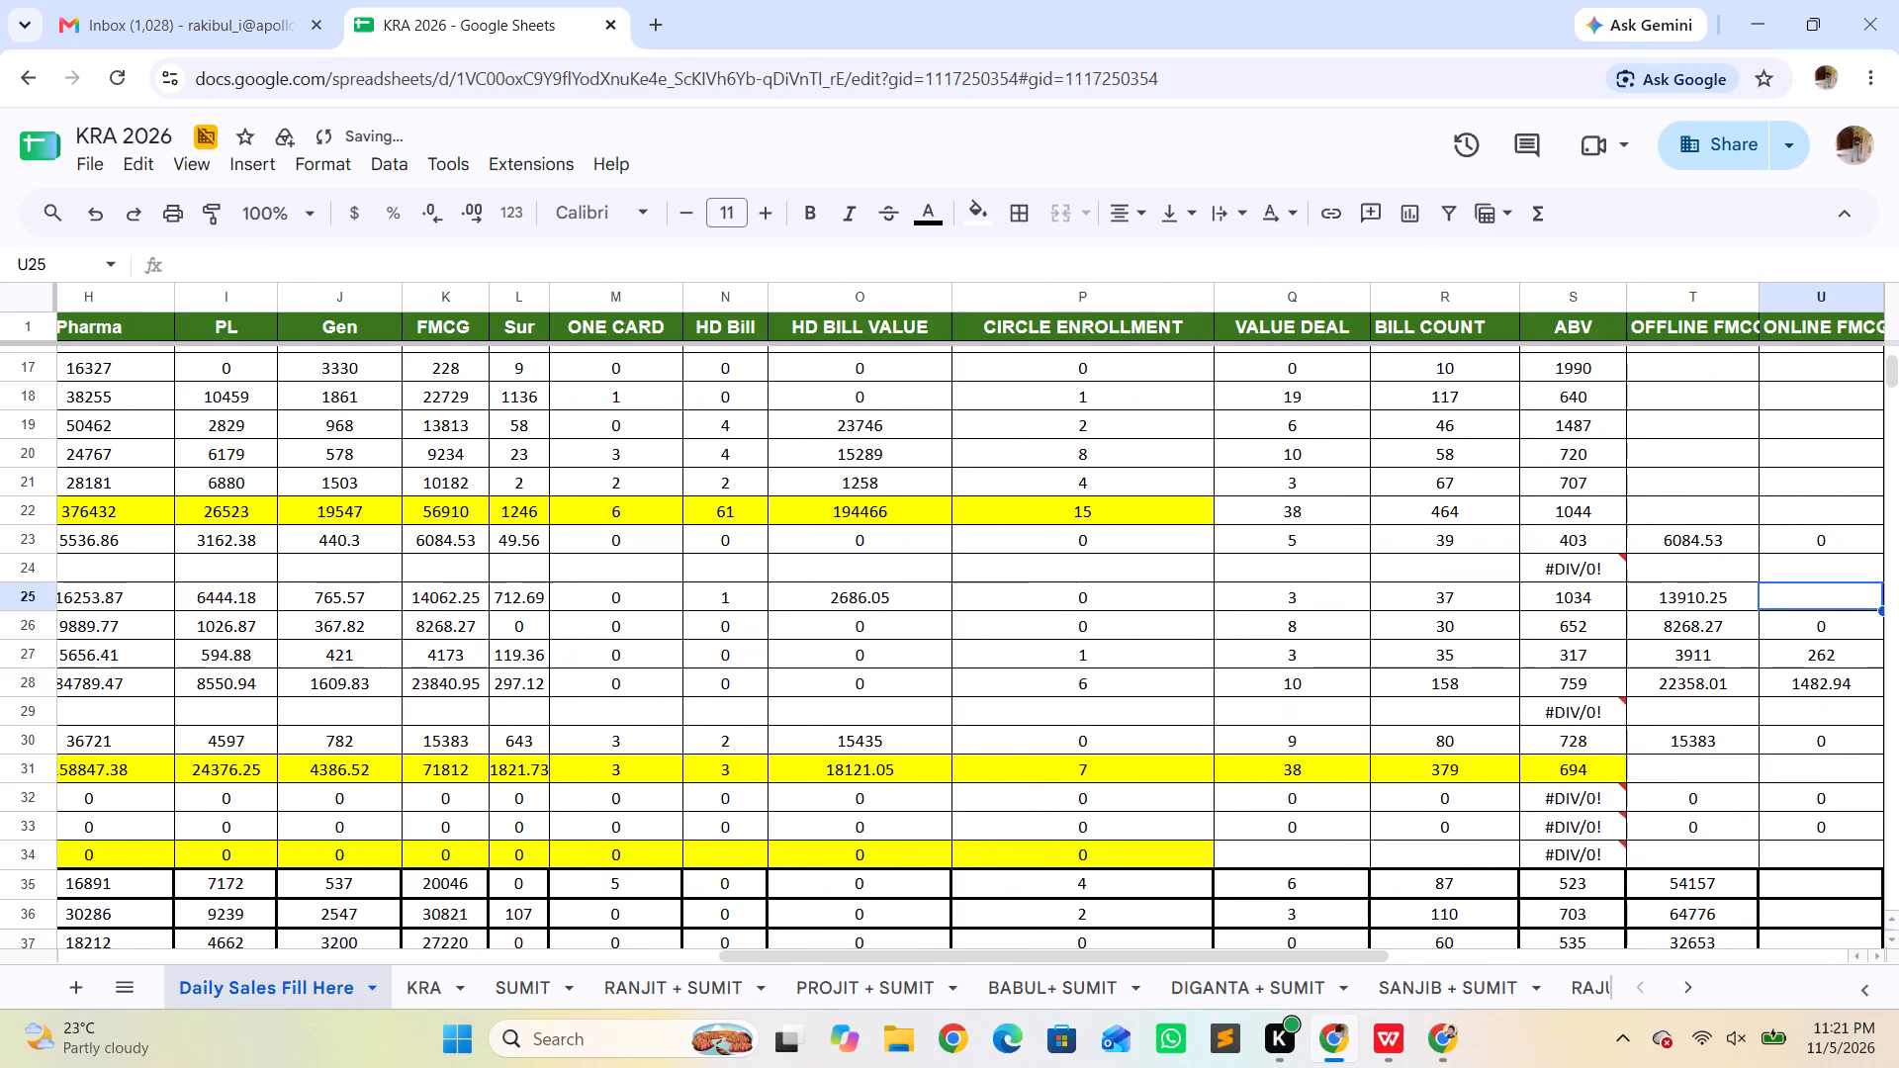
pyautogui.write('152')
pyautogui.press('Right')
# Go back along the LOKHRA CHARIALI row to its store name, checking the row's entries and the stores still without figures.
pyautogui.press('Left')
pyautogui.press('Left')
pyautogui.press('Left')
pyautogui.press('Left')
pyautogui.press('Left')
pyautogui.press('Left')
pyautogui.press('Left')
pyautogui.press('Left')
pyautogui.press('Left')
pyautogui.press('Left')
pyautogui.press('Left')
pyautogui.press('Left')
pyautogui.press('Left')
pyautogui.press('Left')
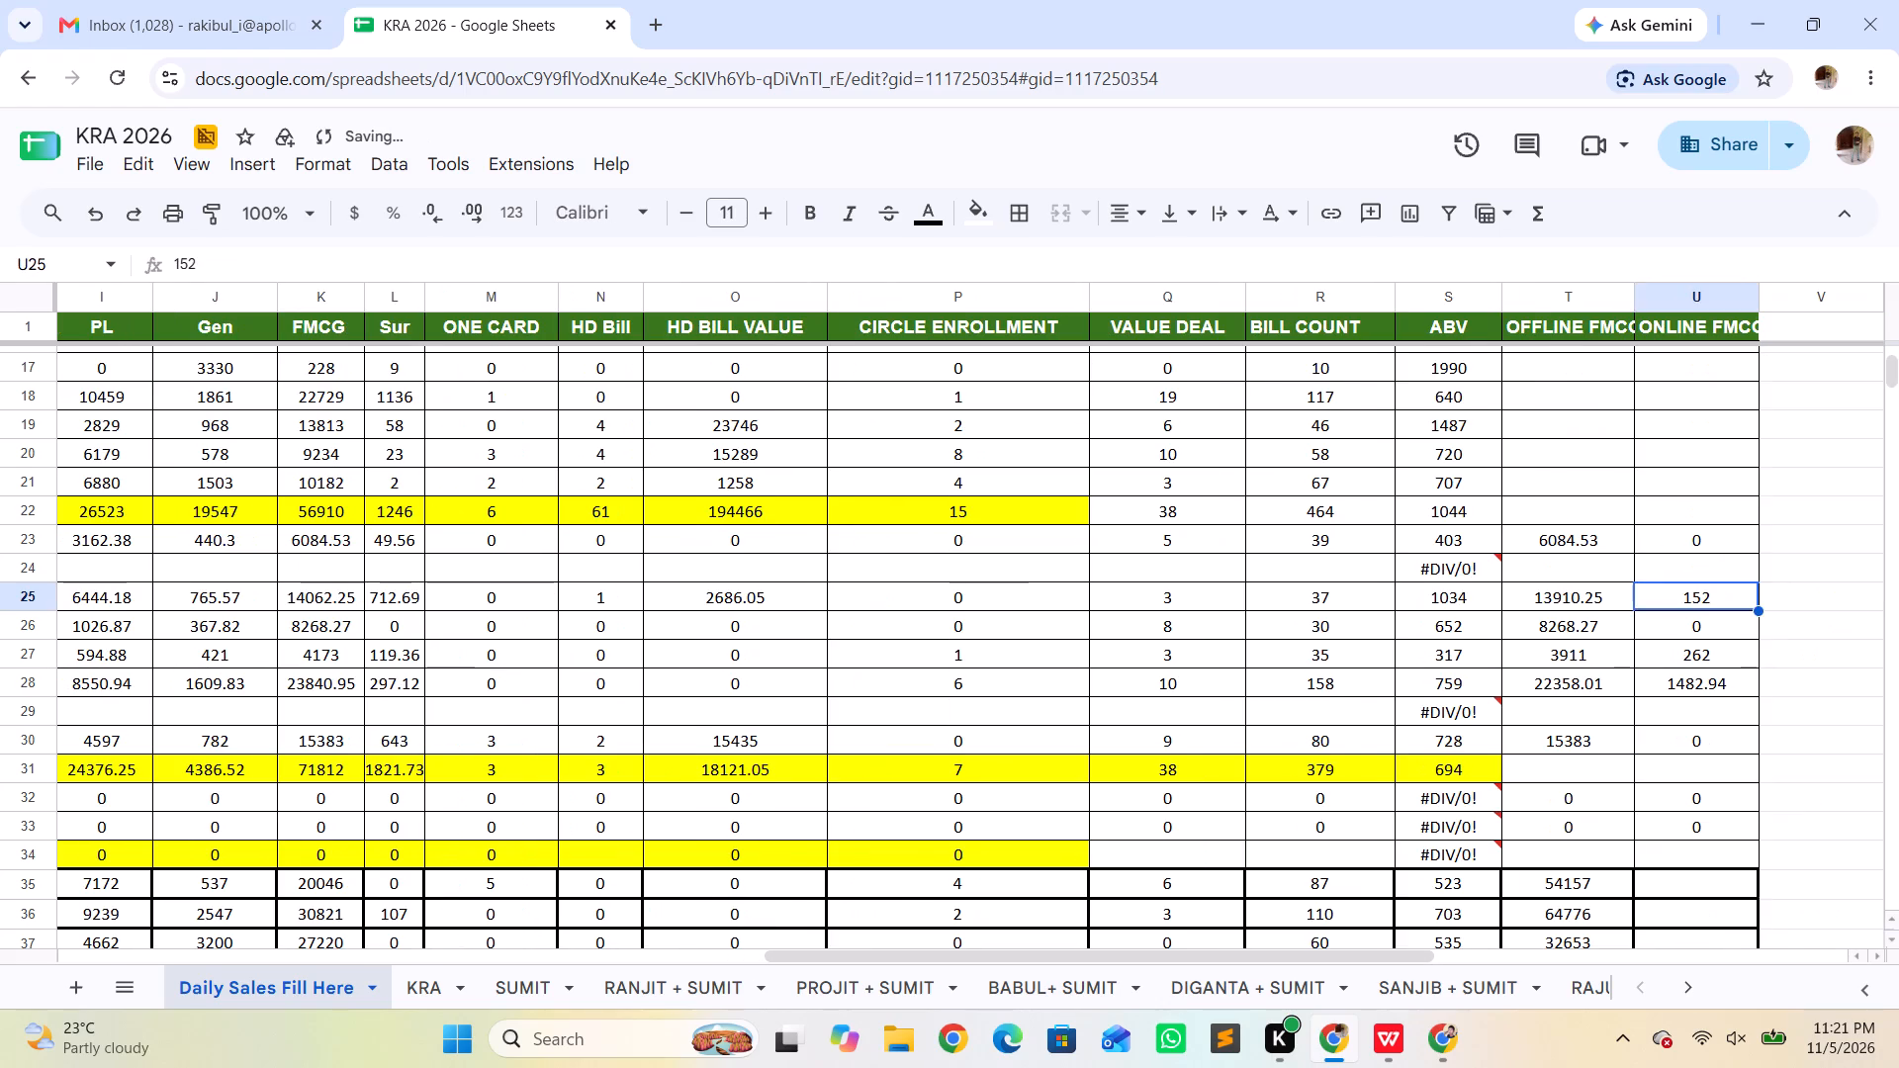
pyautogui.press('Left')
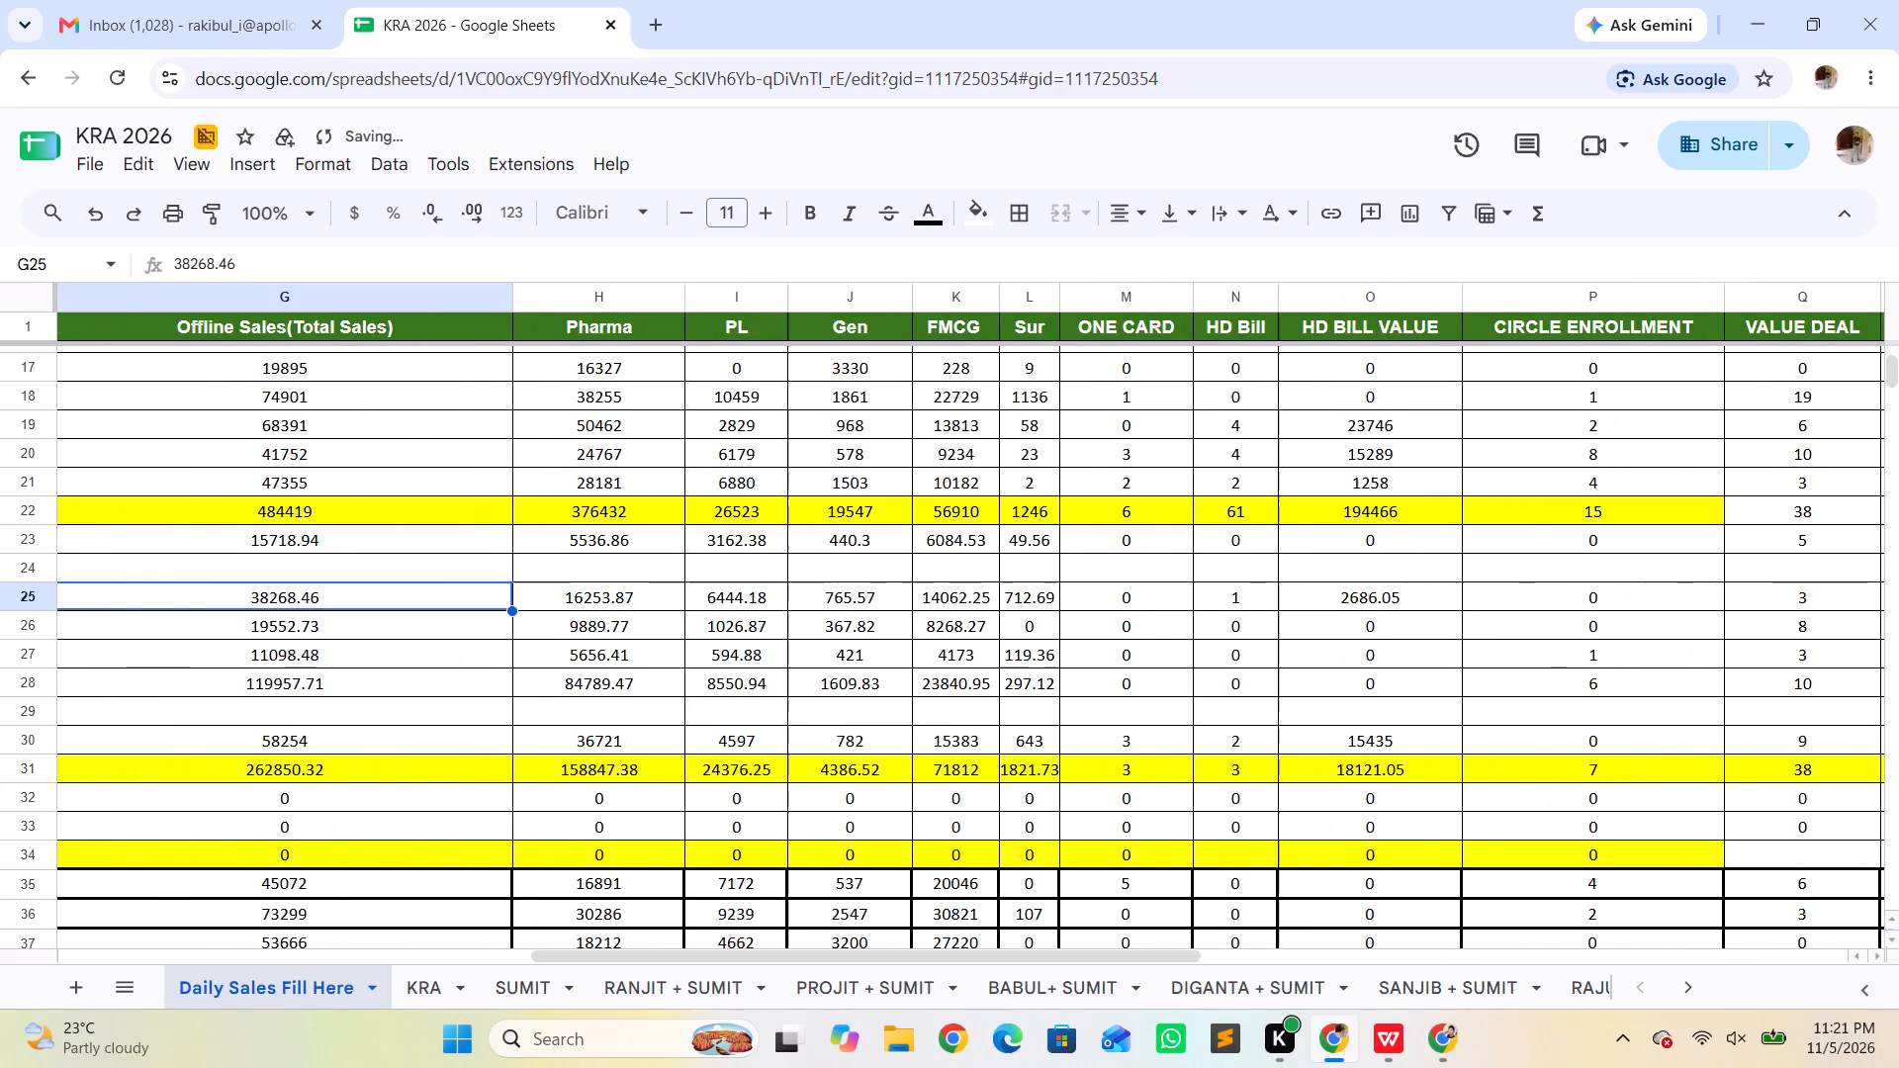
pyautogui.press('Left')
pyautogui.press('Left')
pyautogui.press('Left')
pyautogui.press('Left')
pyautogui.press('Left')
pyautogui.press('Left')
pyautogui.press('Left')
pyautogui.press('Right')
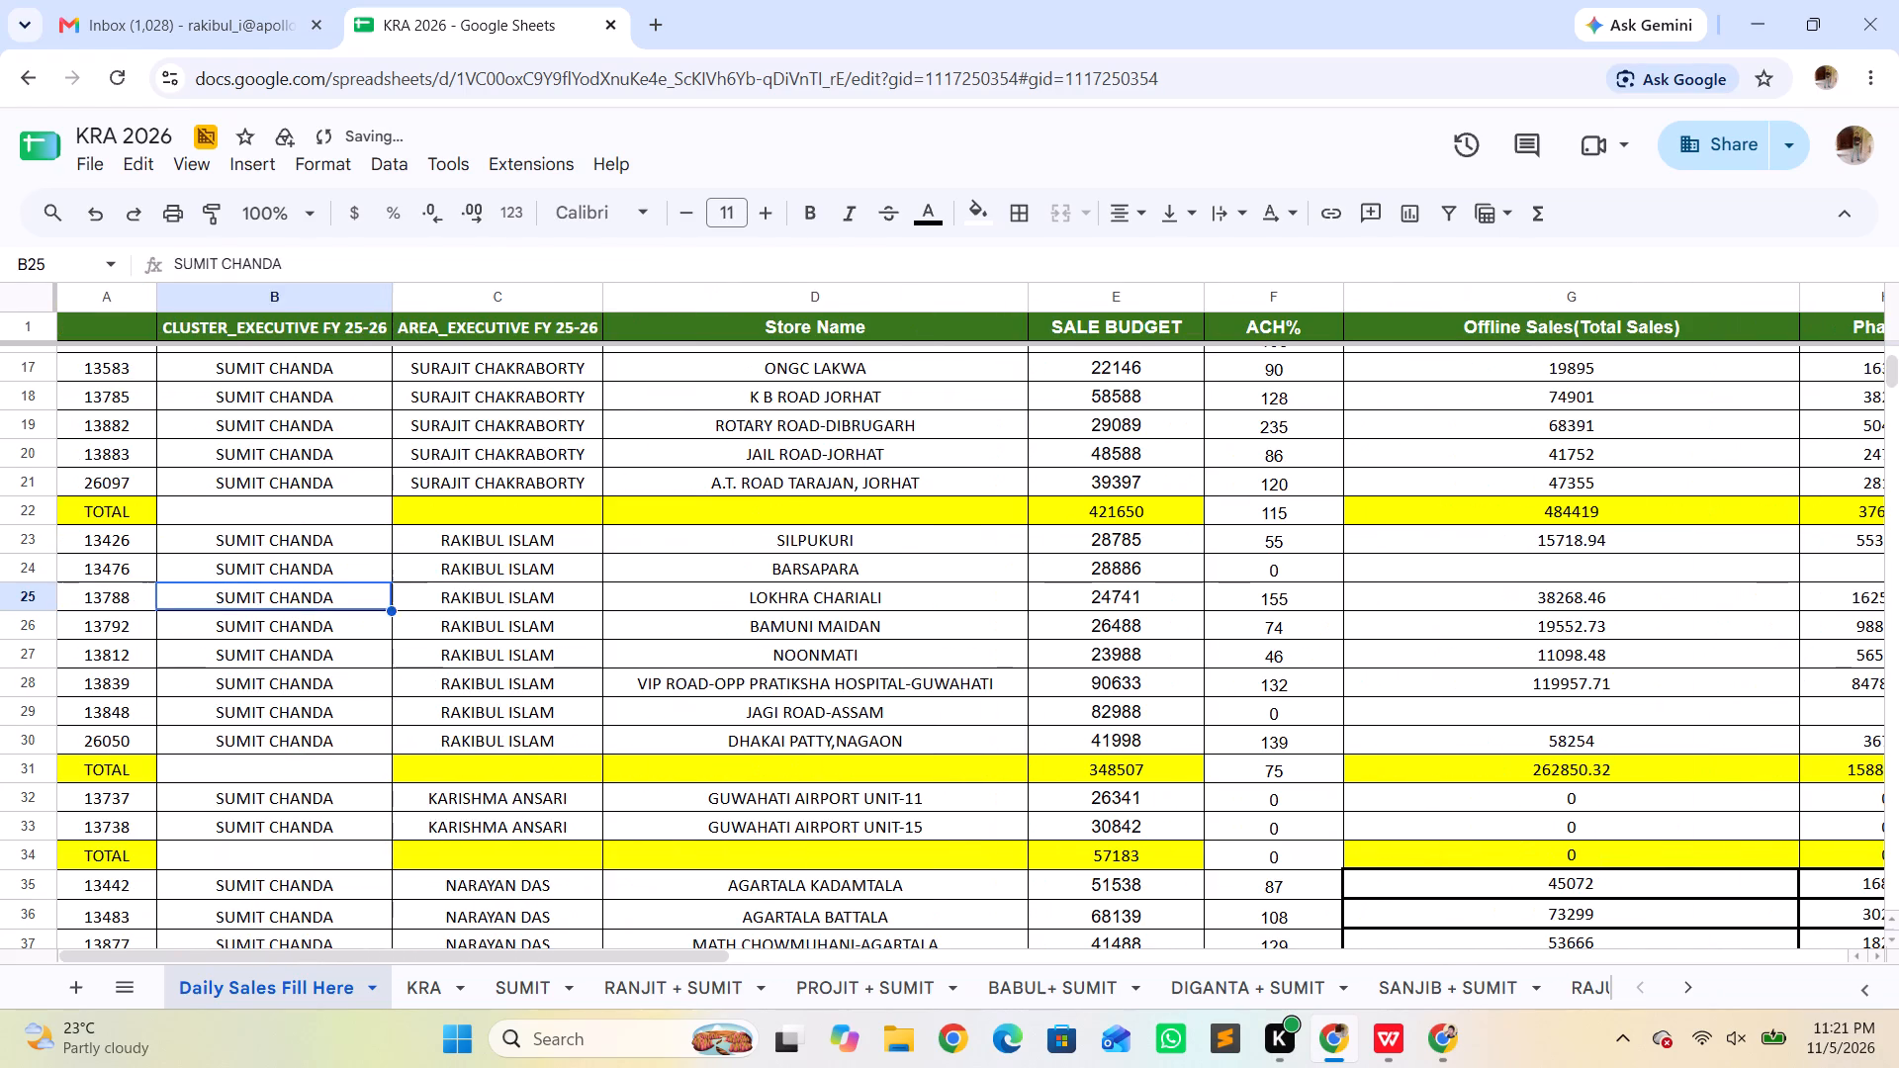
pyautogui.press('Right')
pyautogui.press('Right')
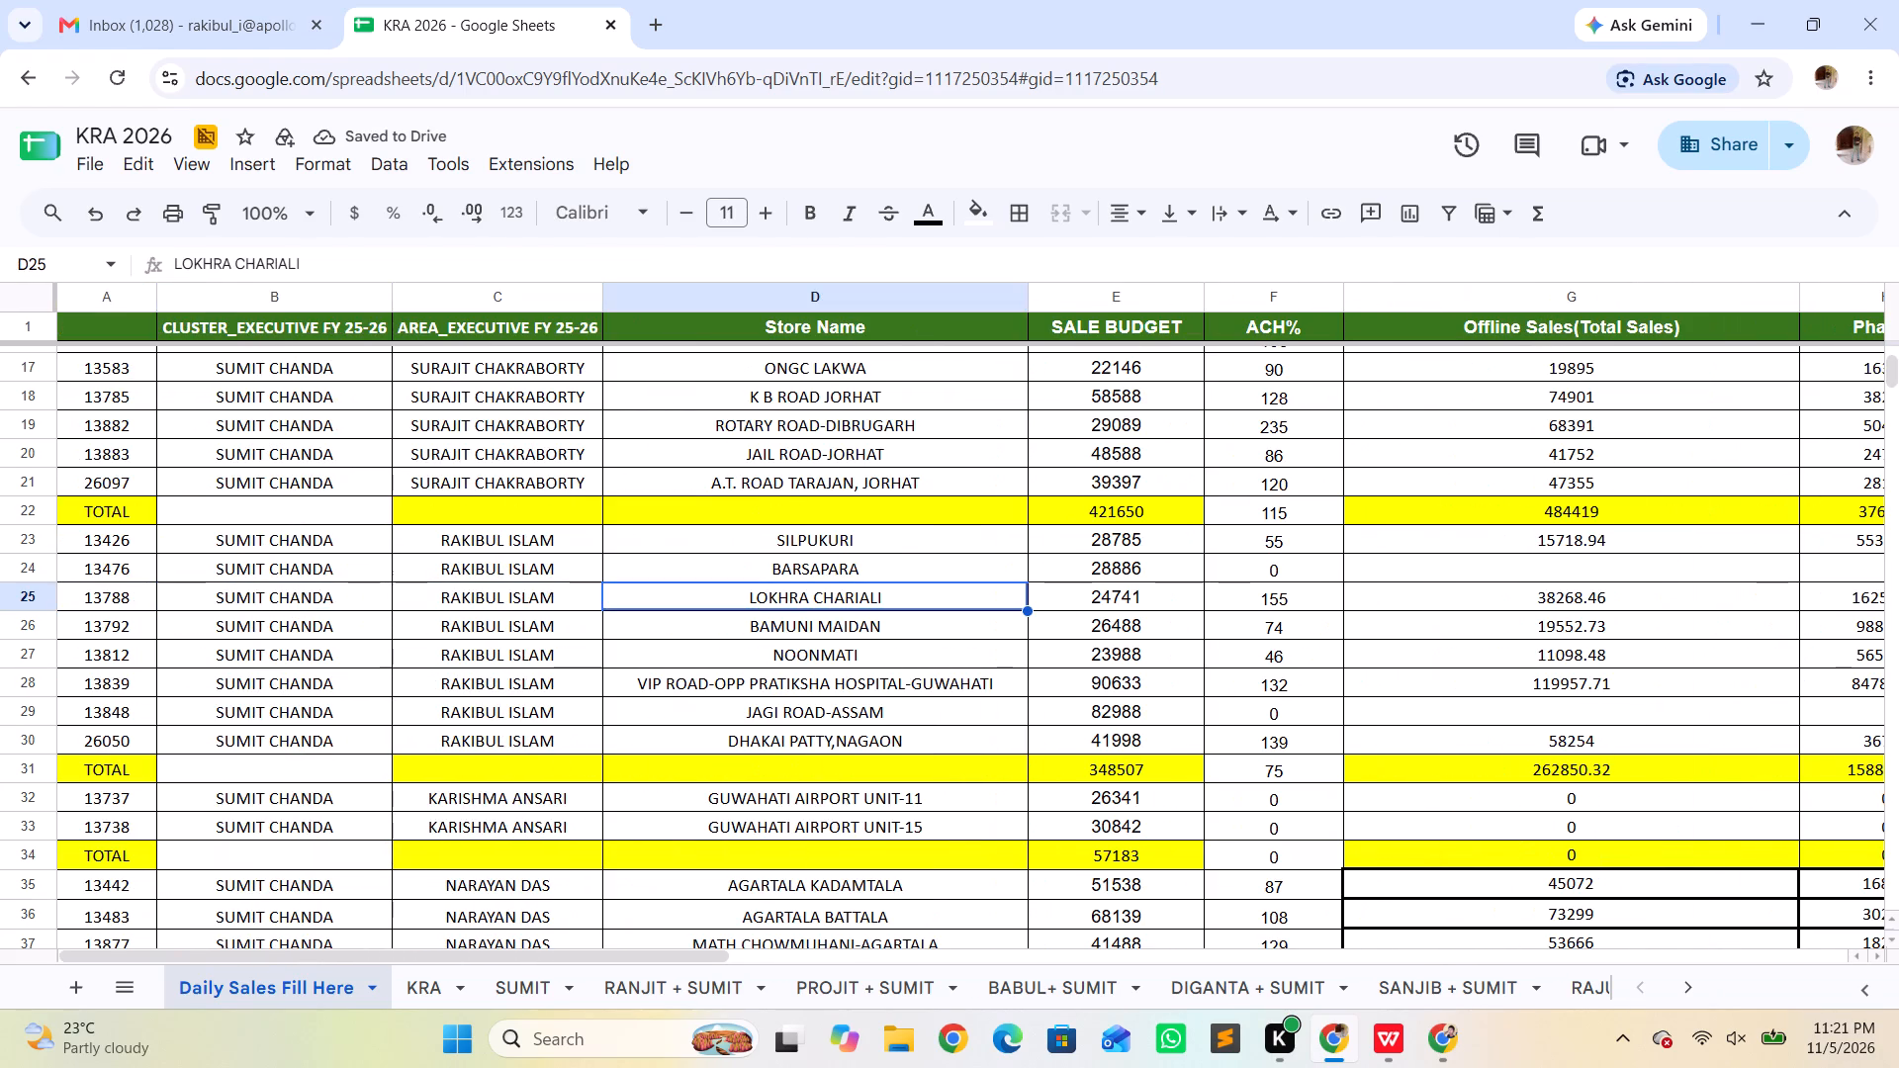
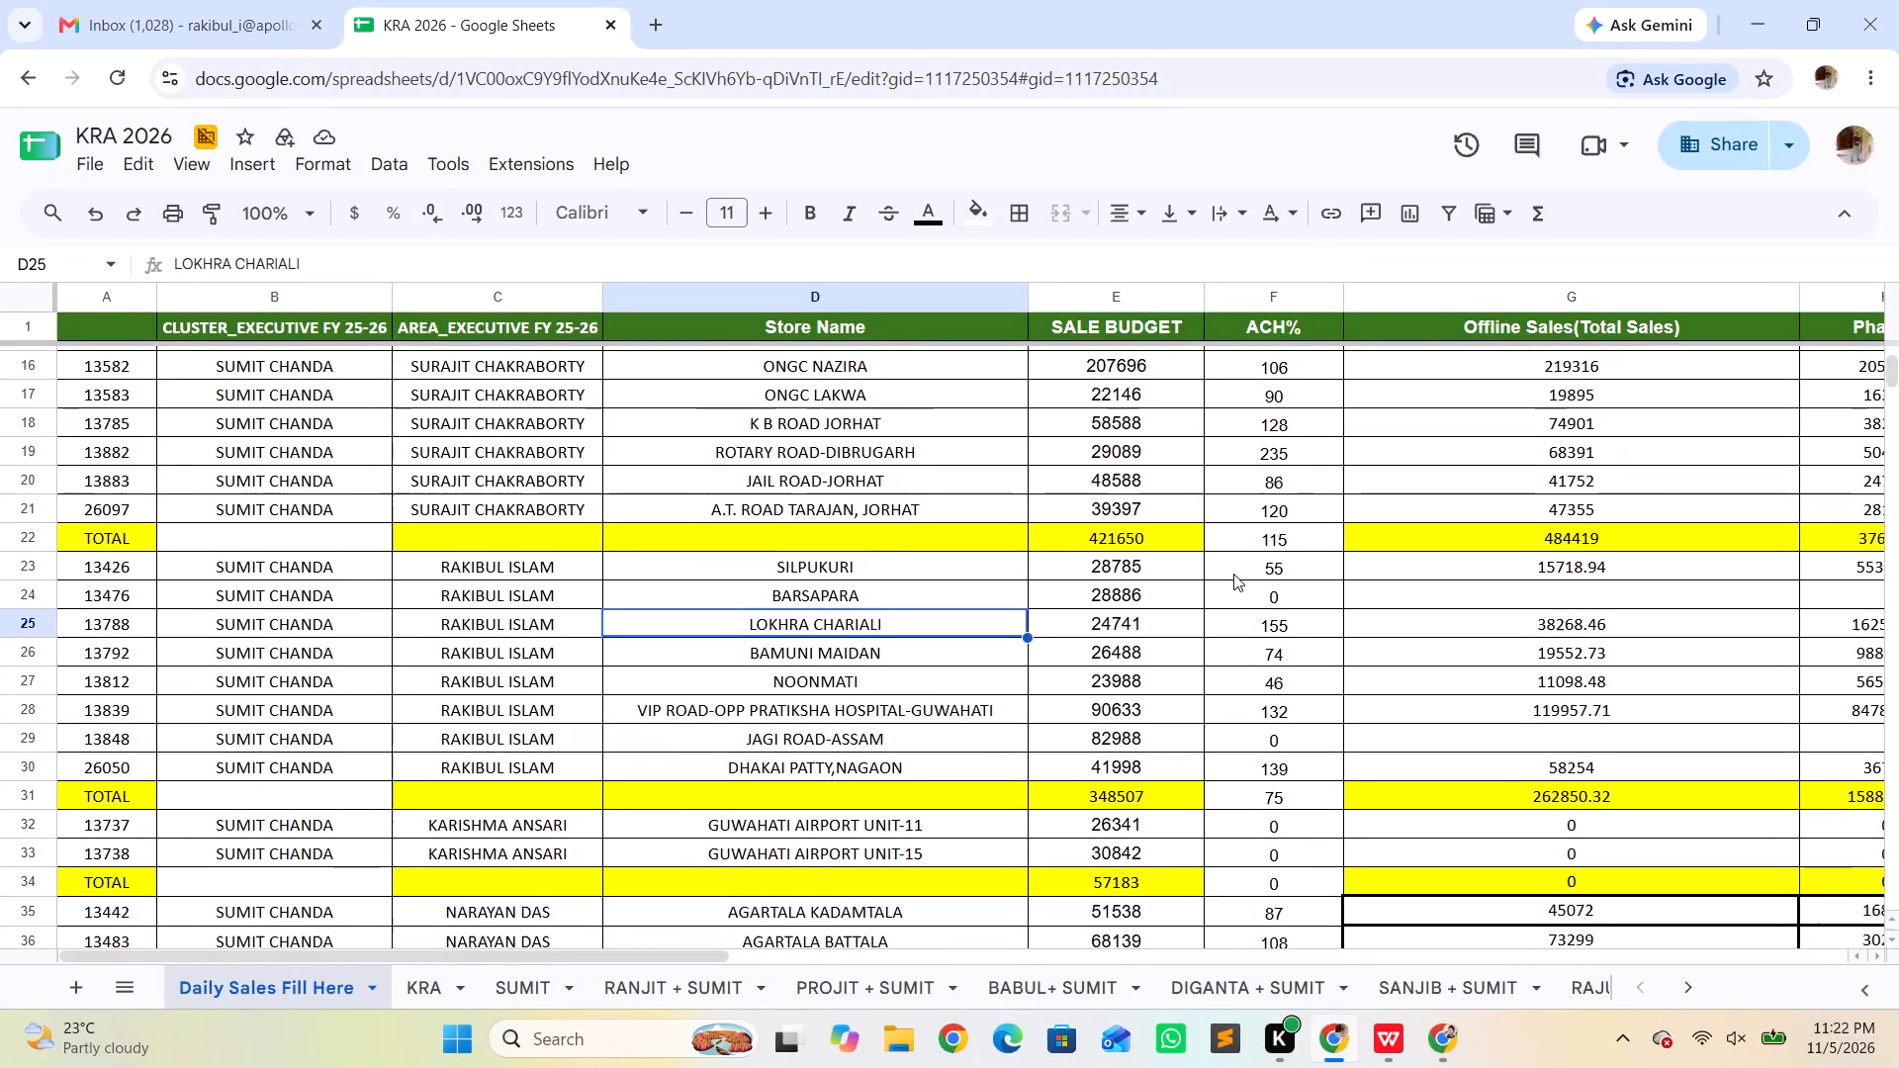
# Look over the stores' sale budgets, ACH% and offline sales across the area executives in the Daily Sales sheet.
pyautogui.scroll(5, 1233, 574)
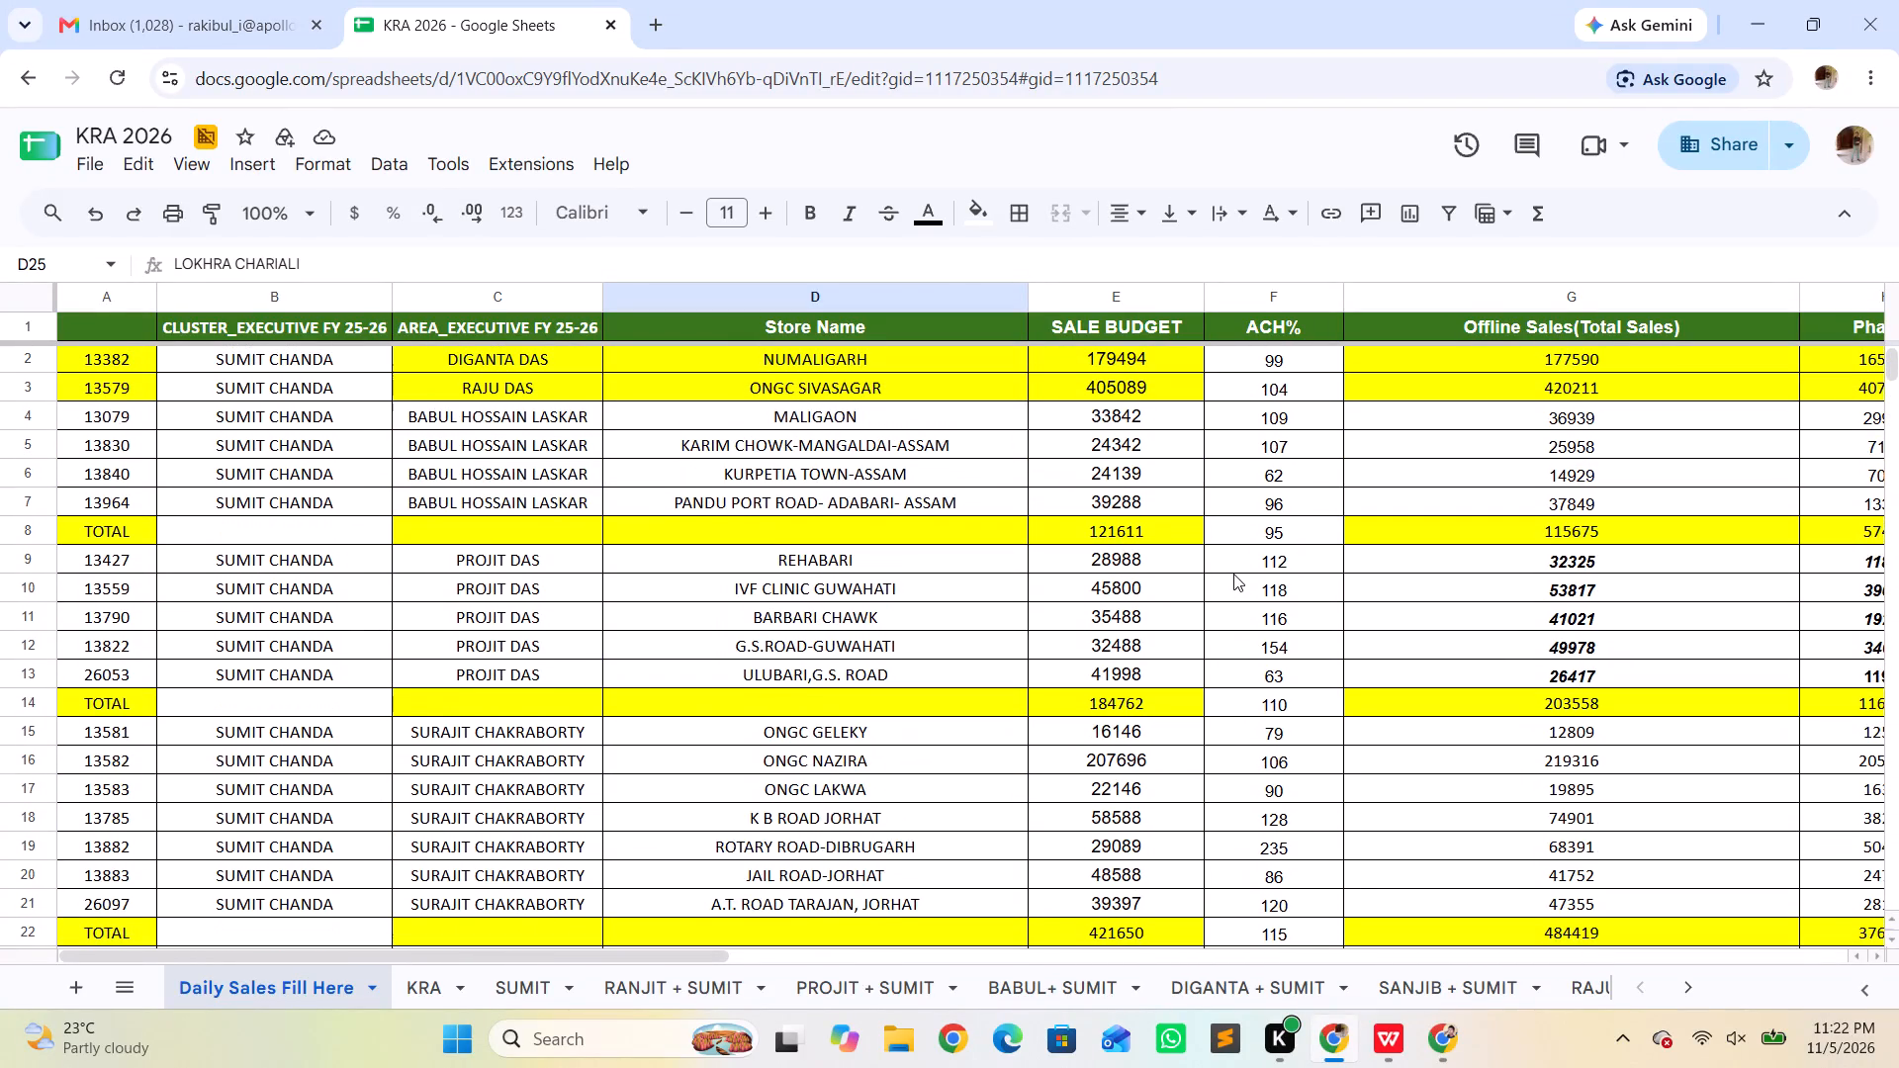
pyautogui.scroll(-1, 1233, 574)
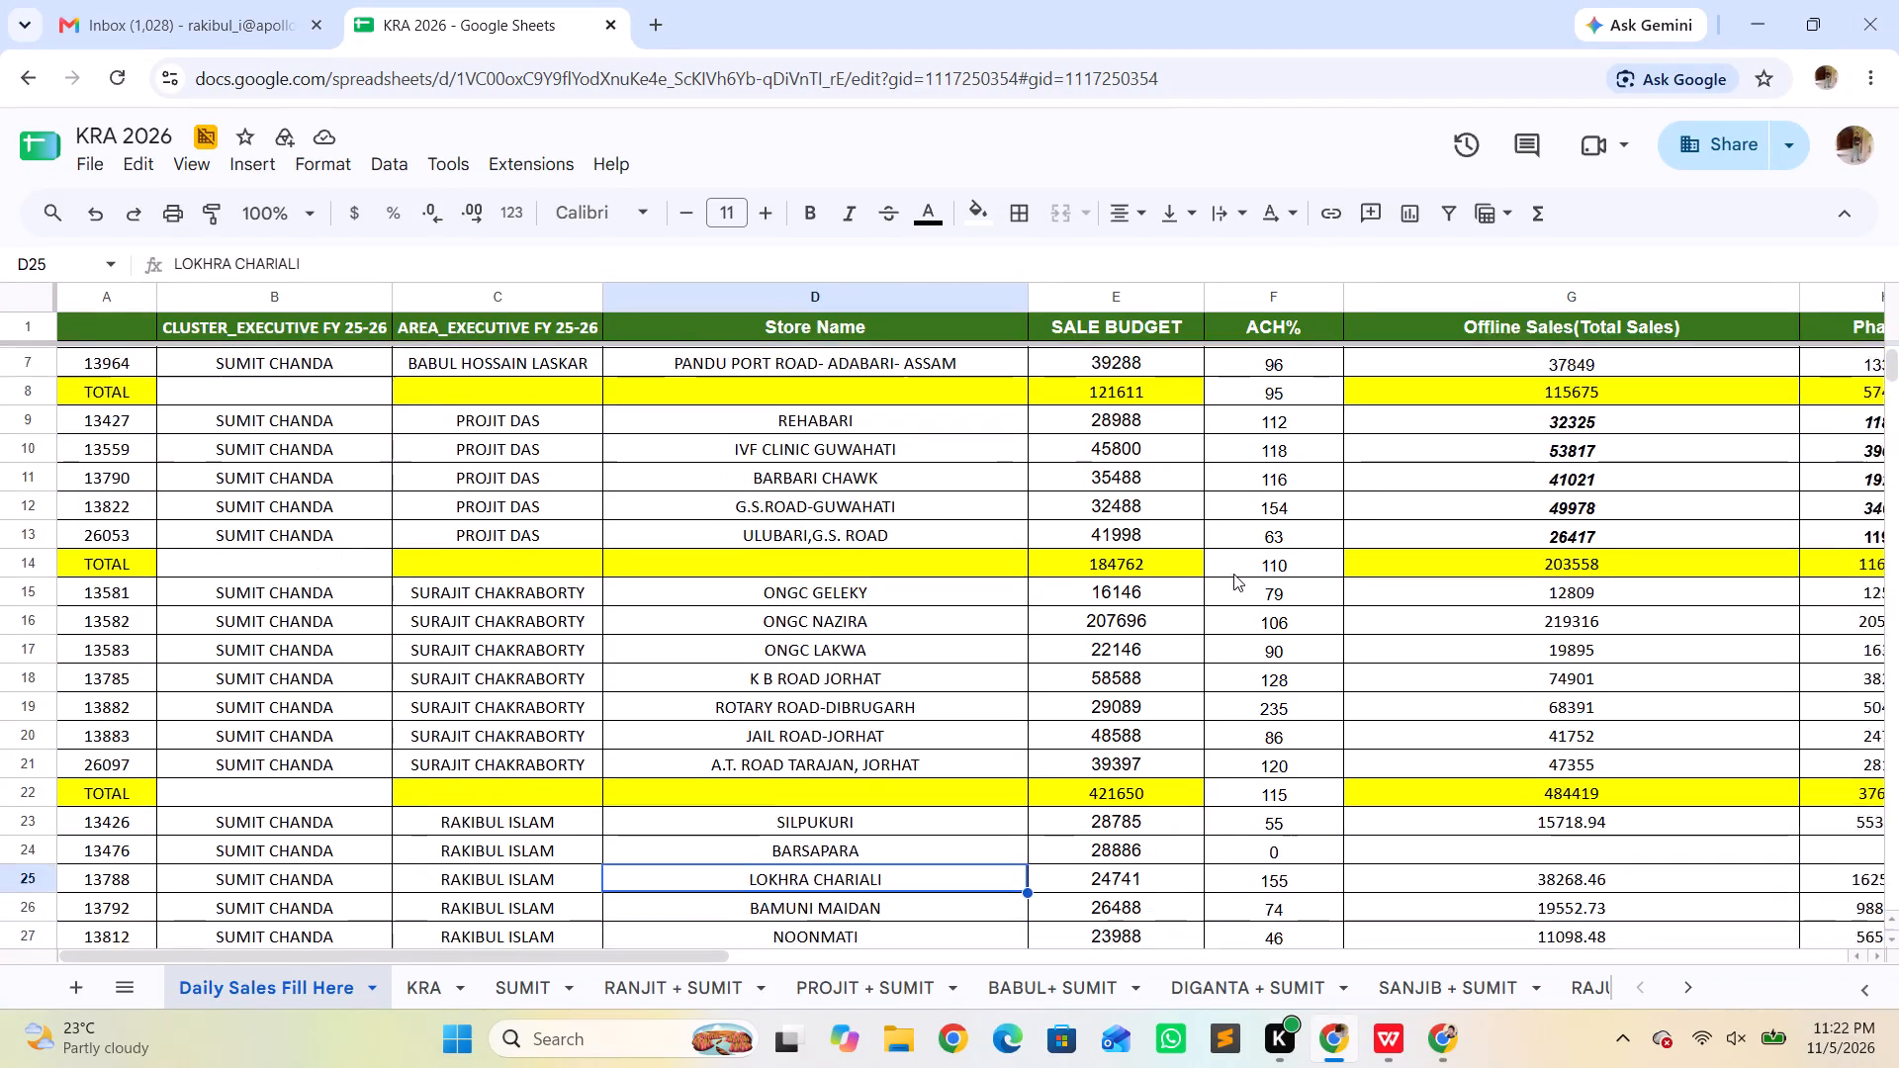
pyautogui.scroll(-3, 1233, 574)
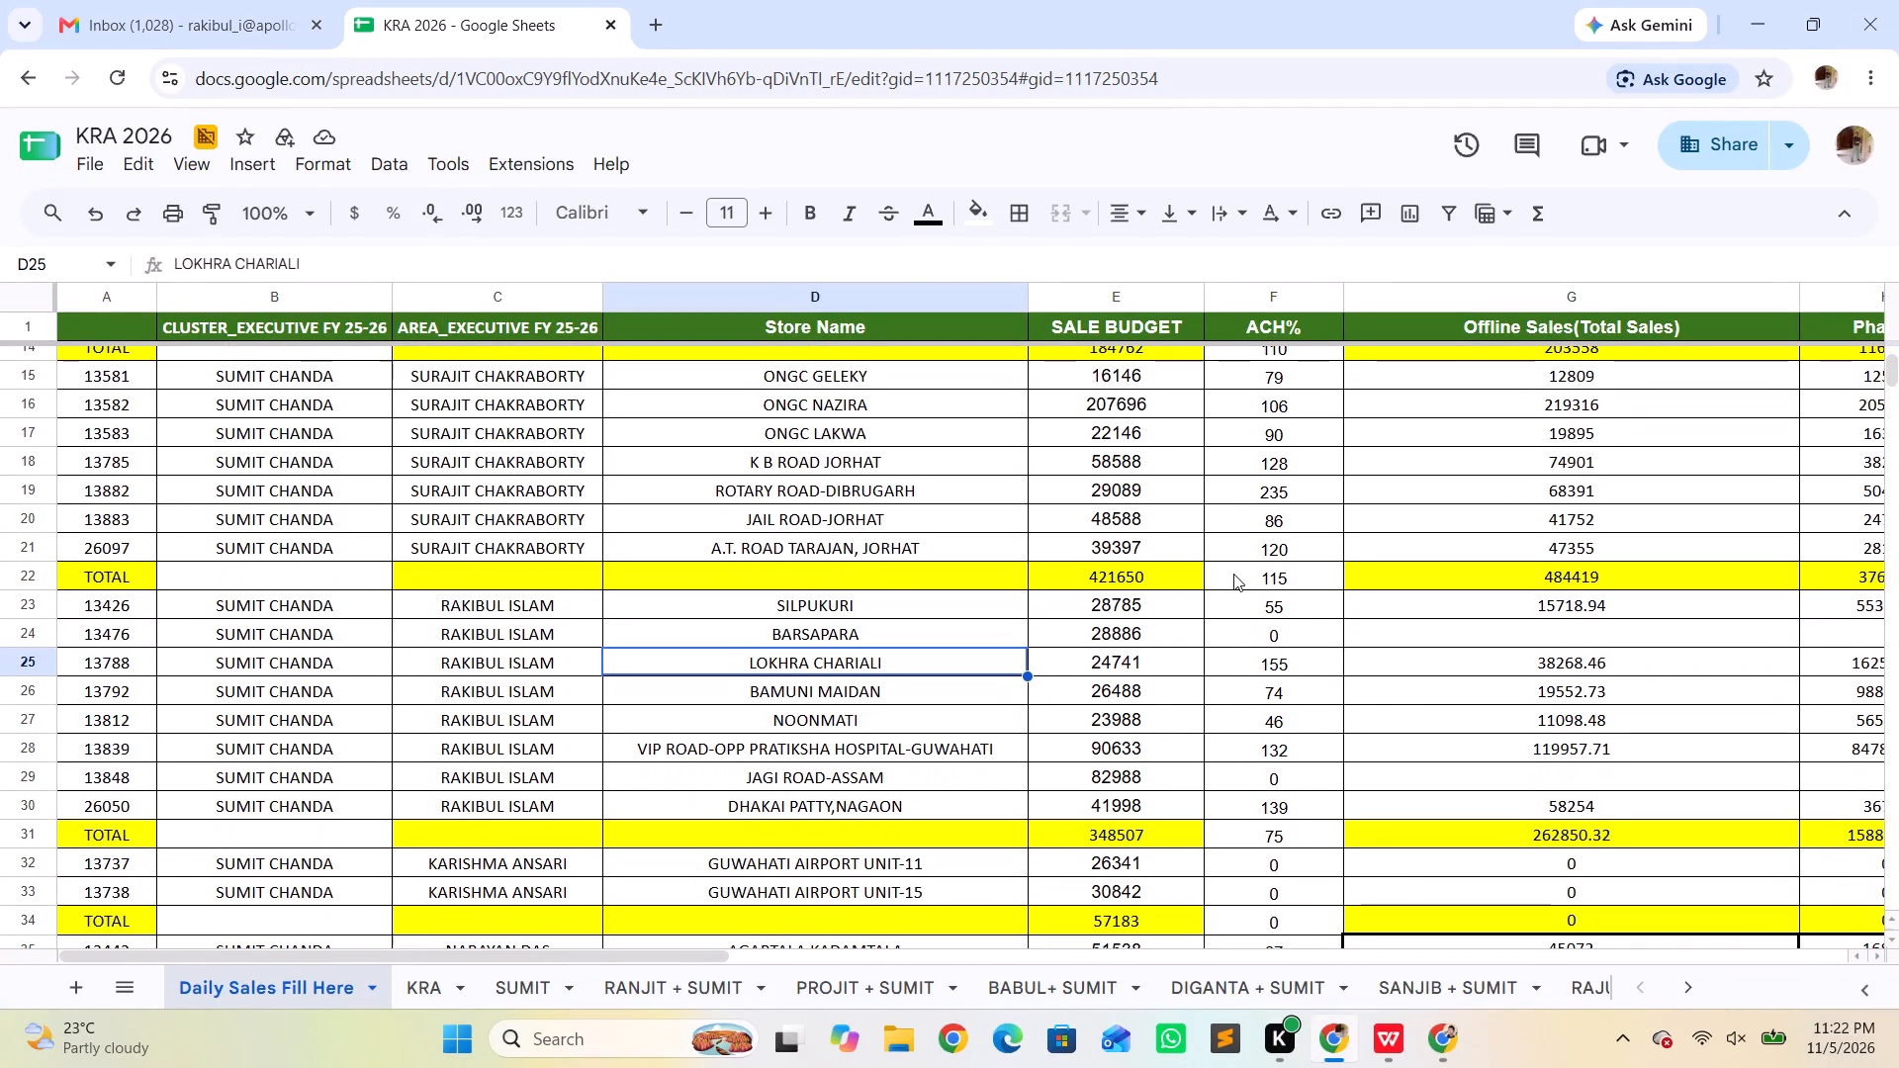
pyautogui.scroll(-1, 1233, 574)
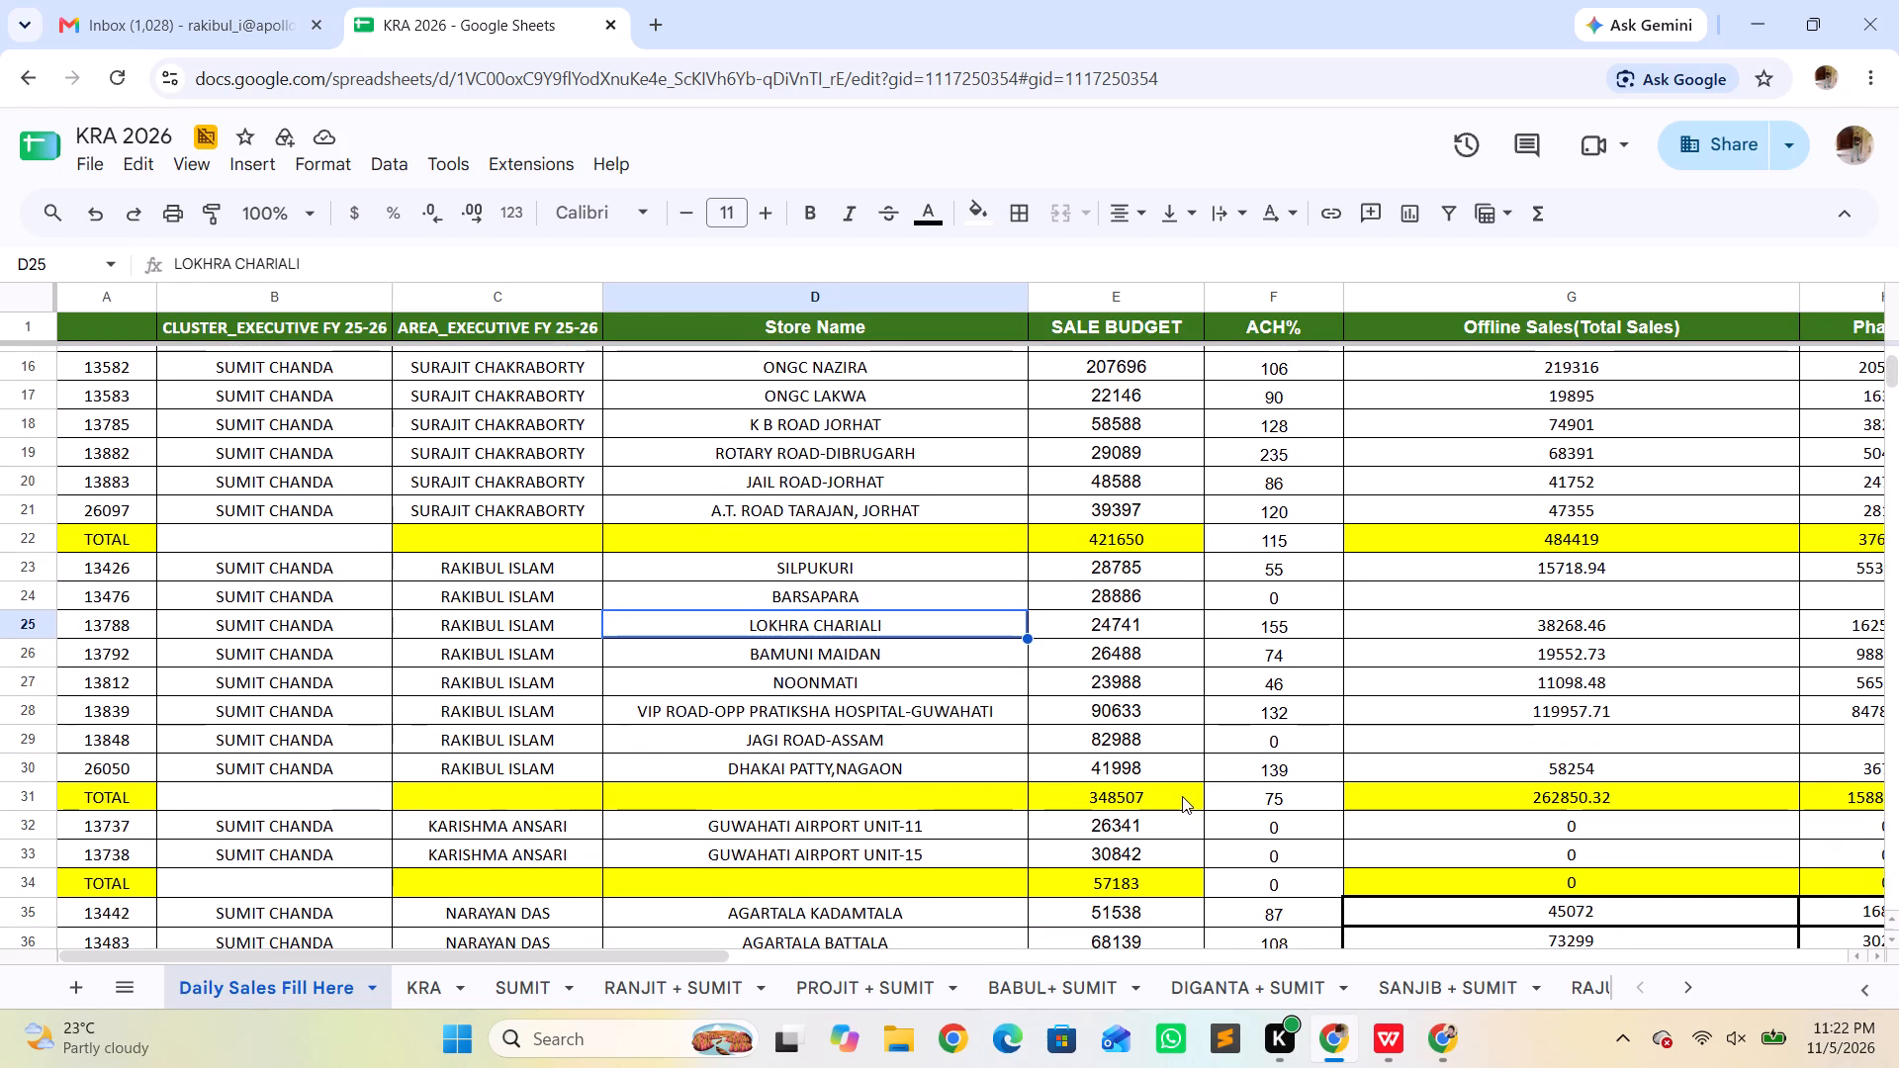
pyautogui.scroll(3, 1186, 799)
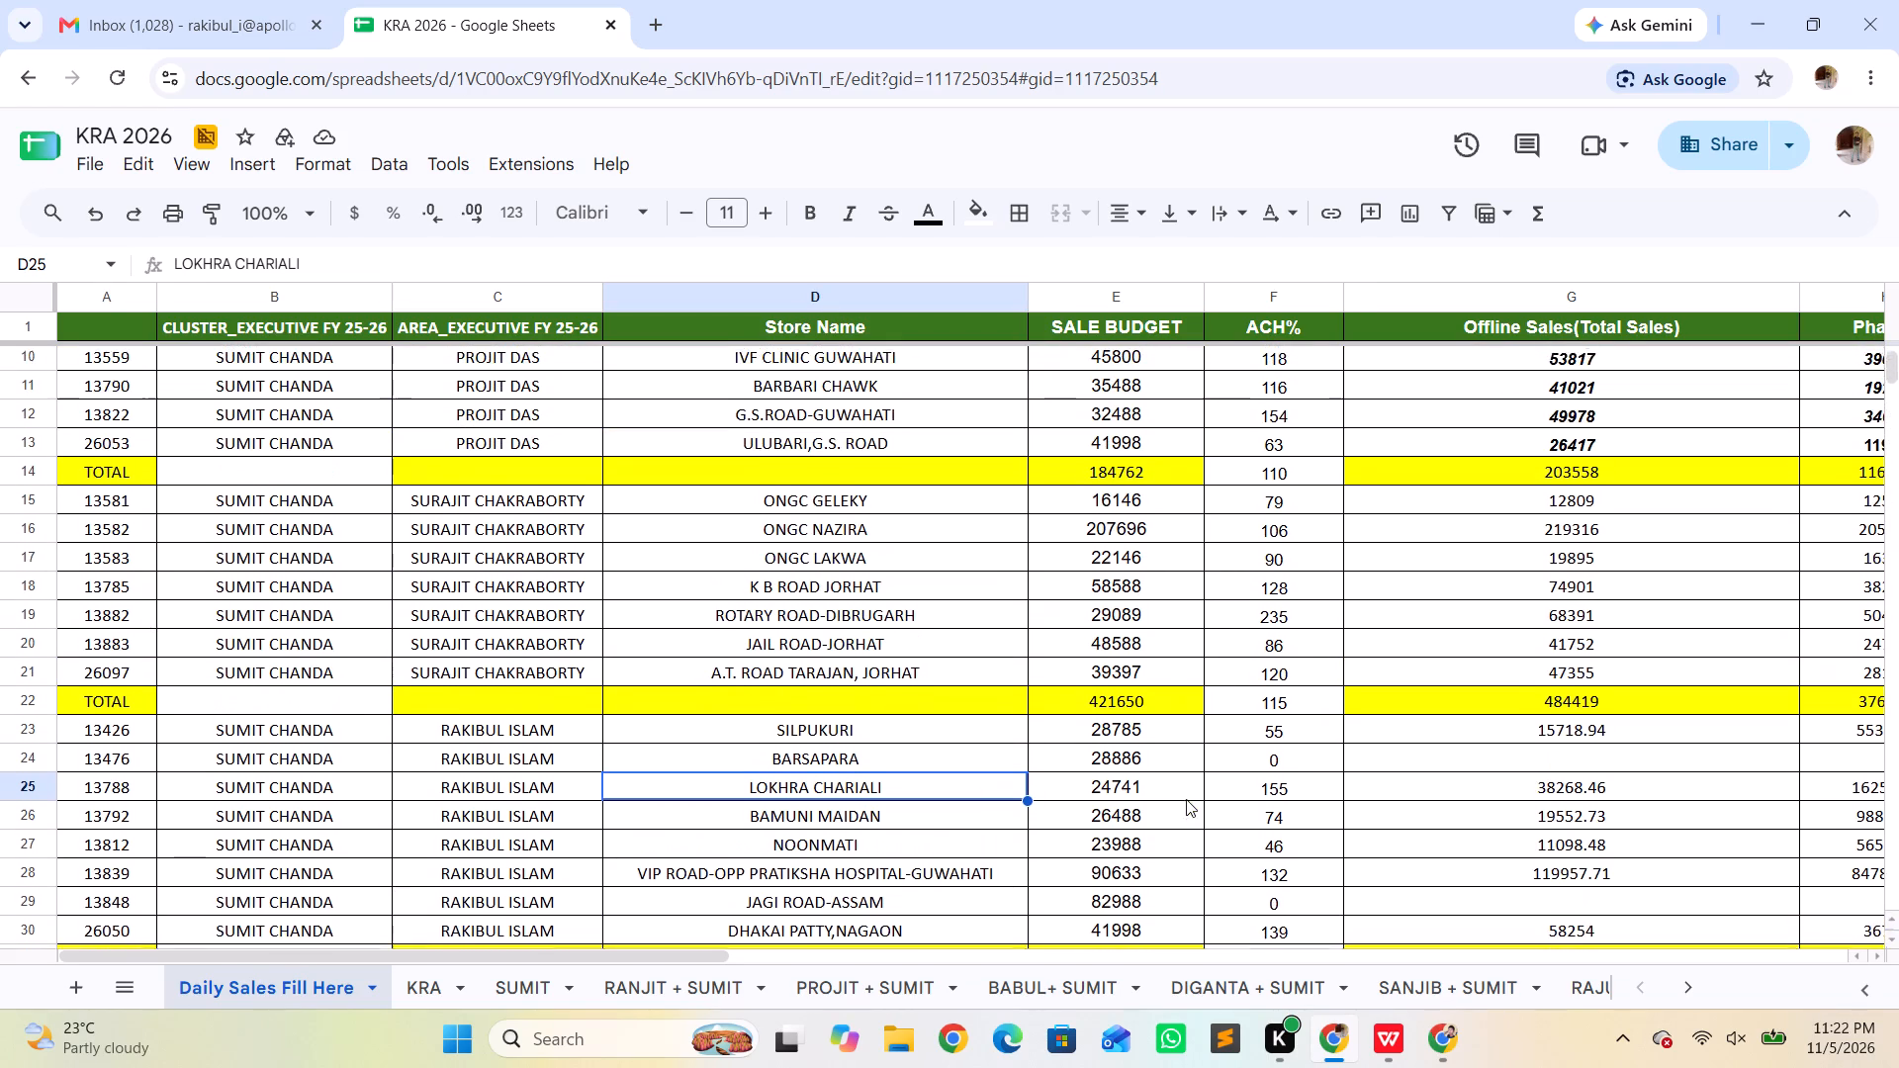
pyautogui.scroll(3, 1186, 799)
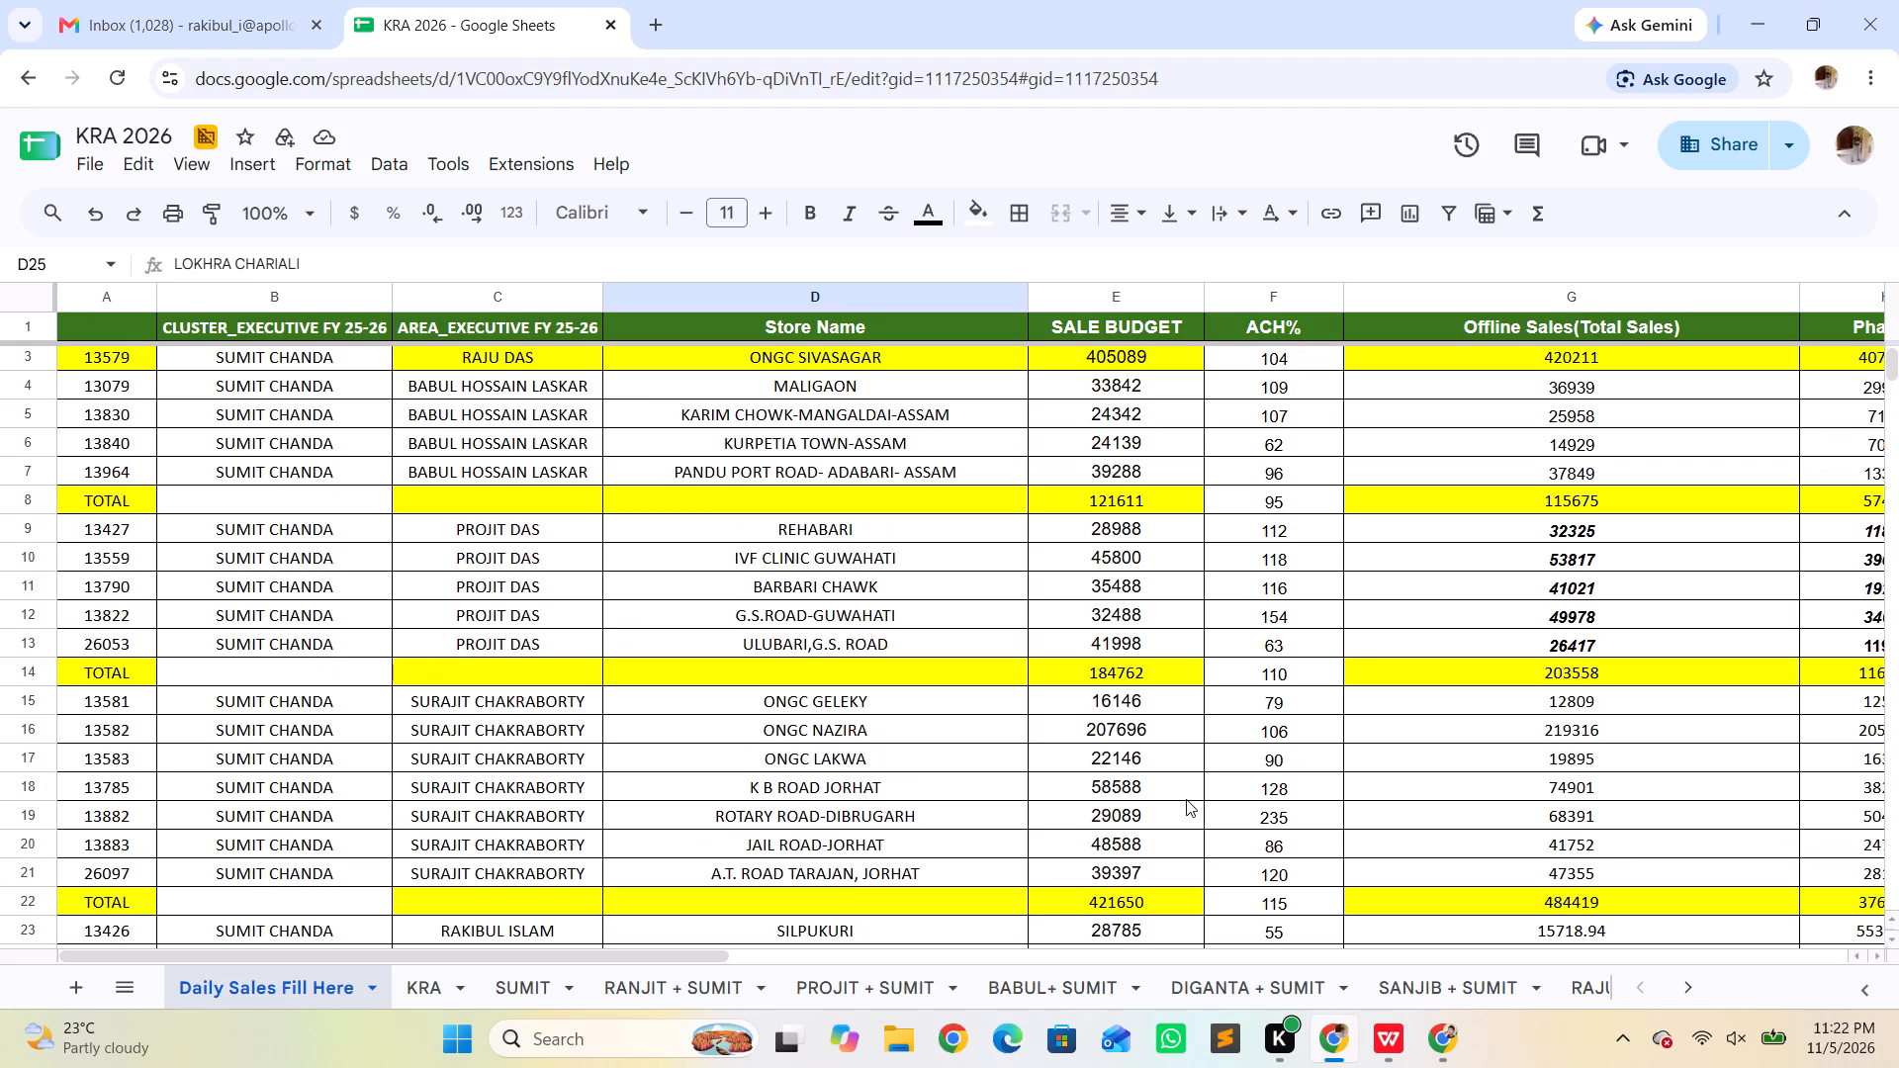
pyautogui.scroll(-1, 1028, 729)
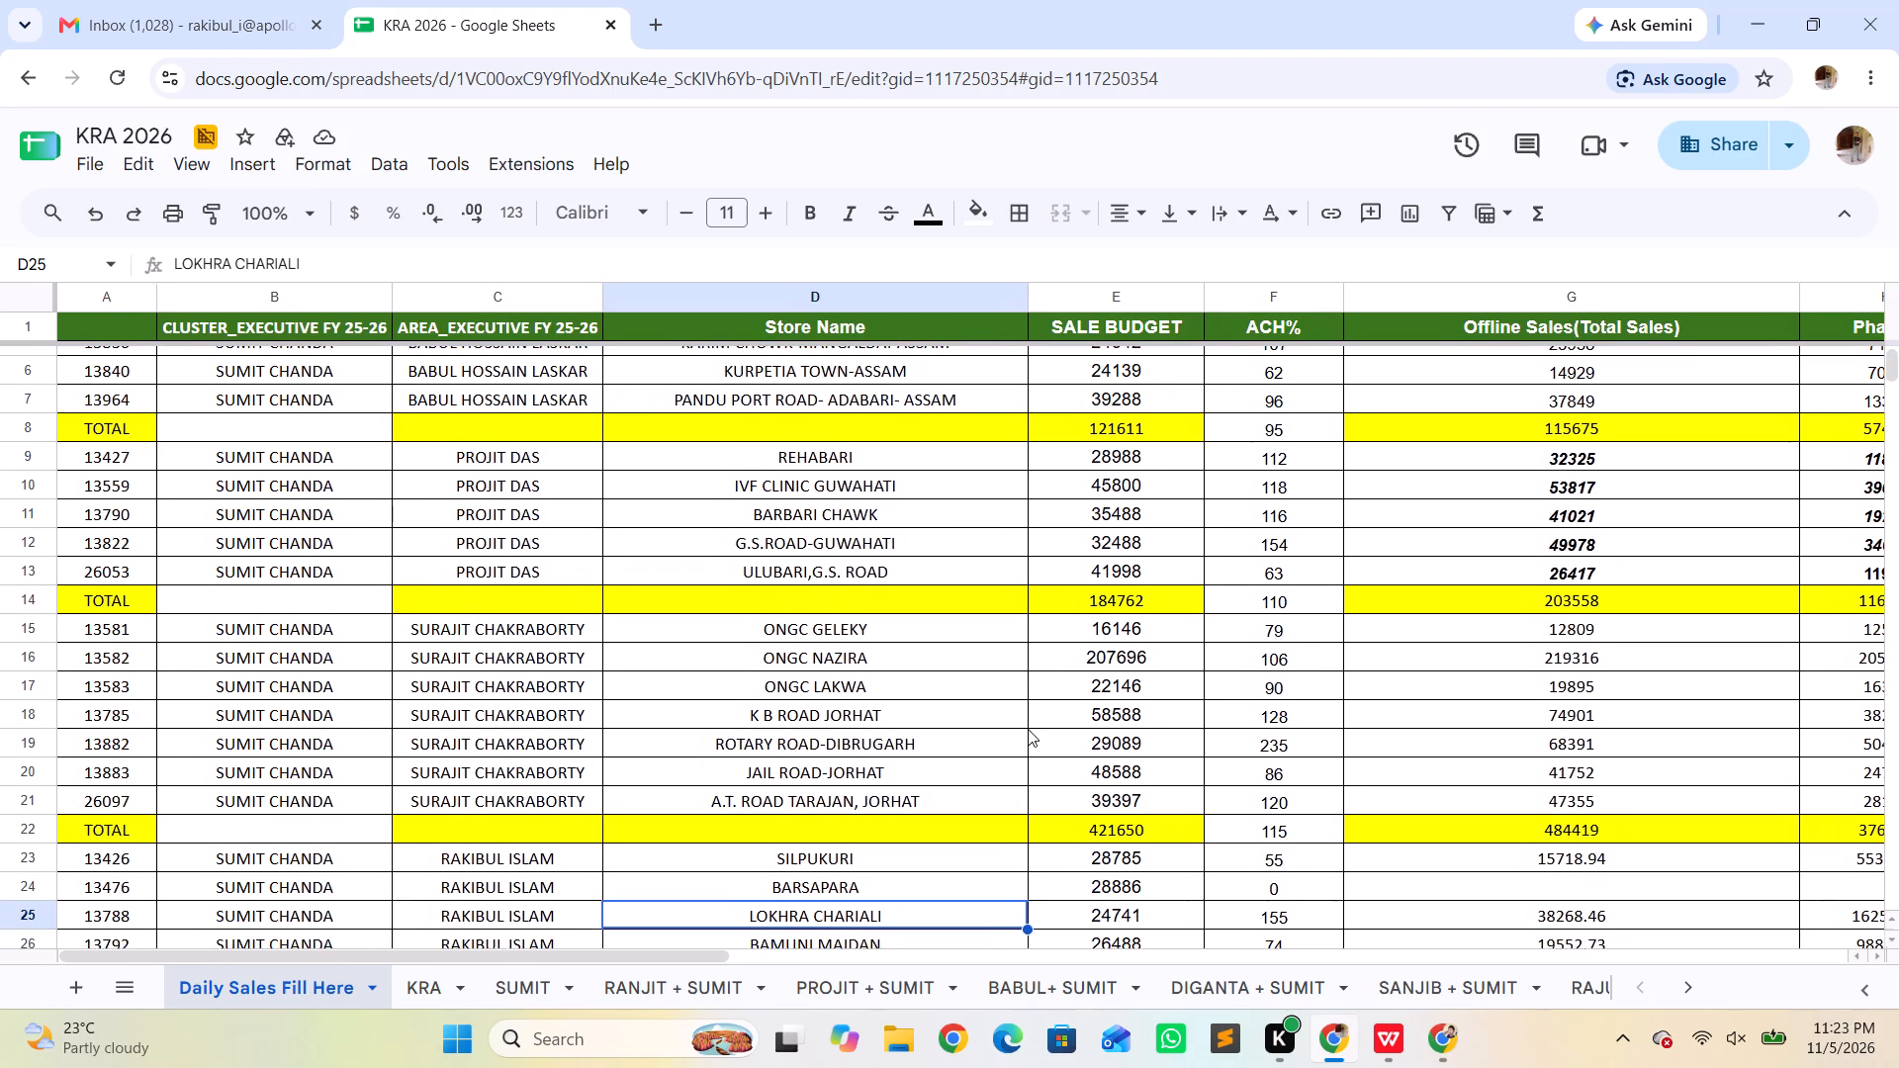
pyautogui.scroll(-1, 1028, 729)
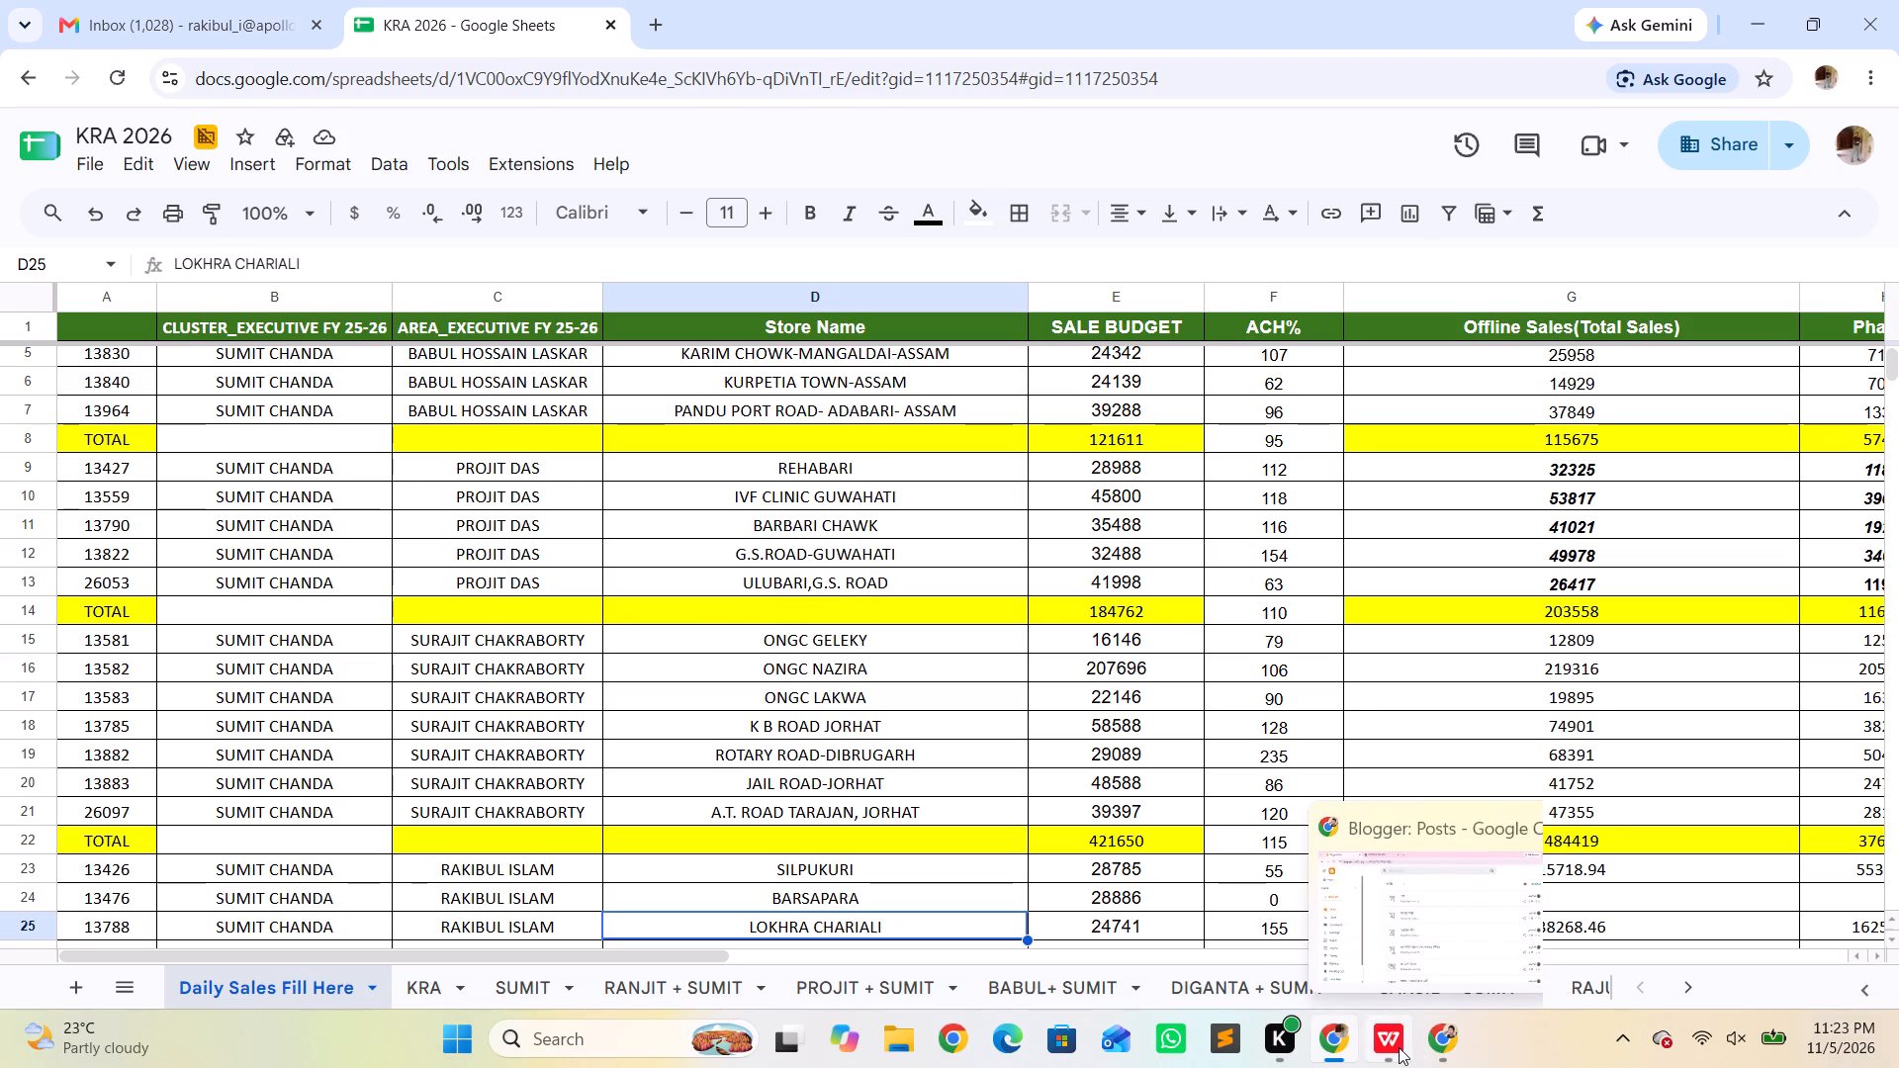
# Switch to the GEN report workbook in WPS Office, copy the eight stores' Gen values from Sheet2's last budget table, and return to Sheet1.
pyautogui.click(1399, 1047)
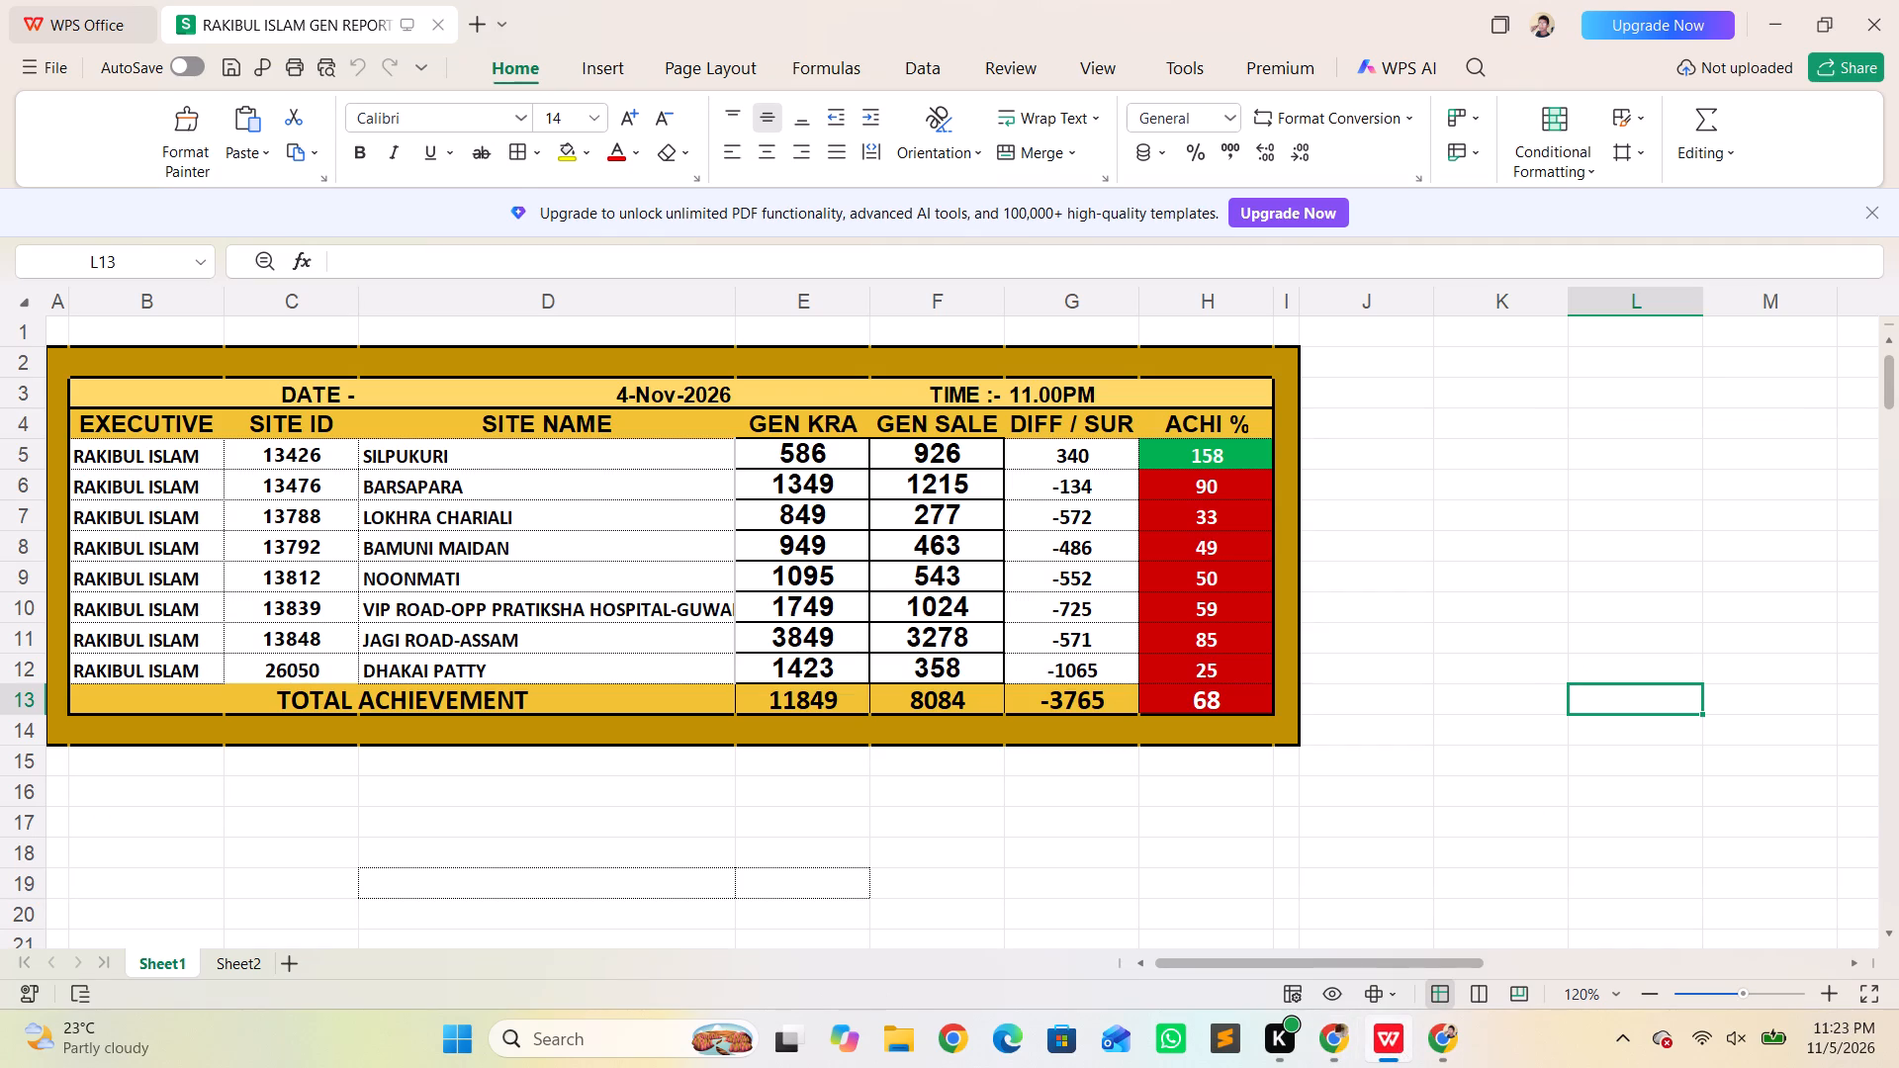
pyautogui.click(251, 963)
pyautogui.scroll(-3, 801, 787)
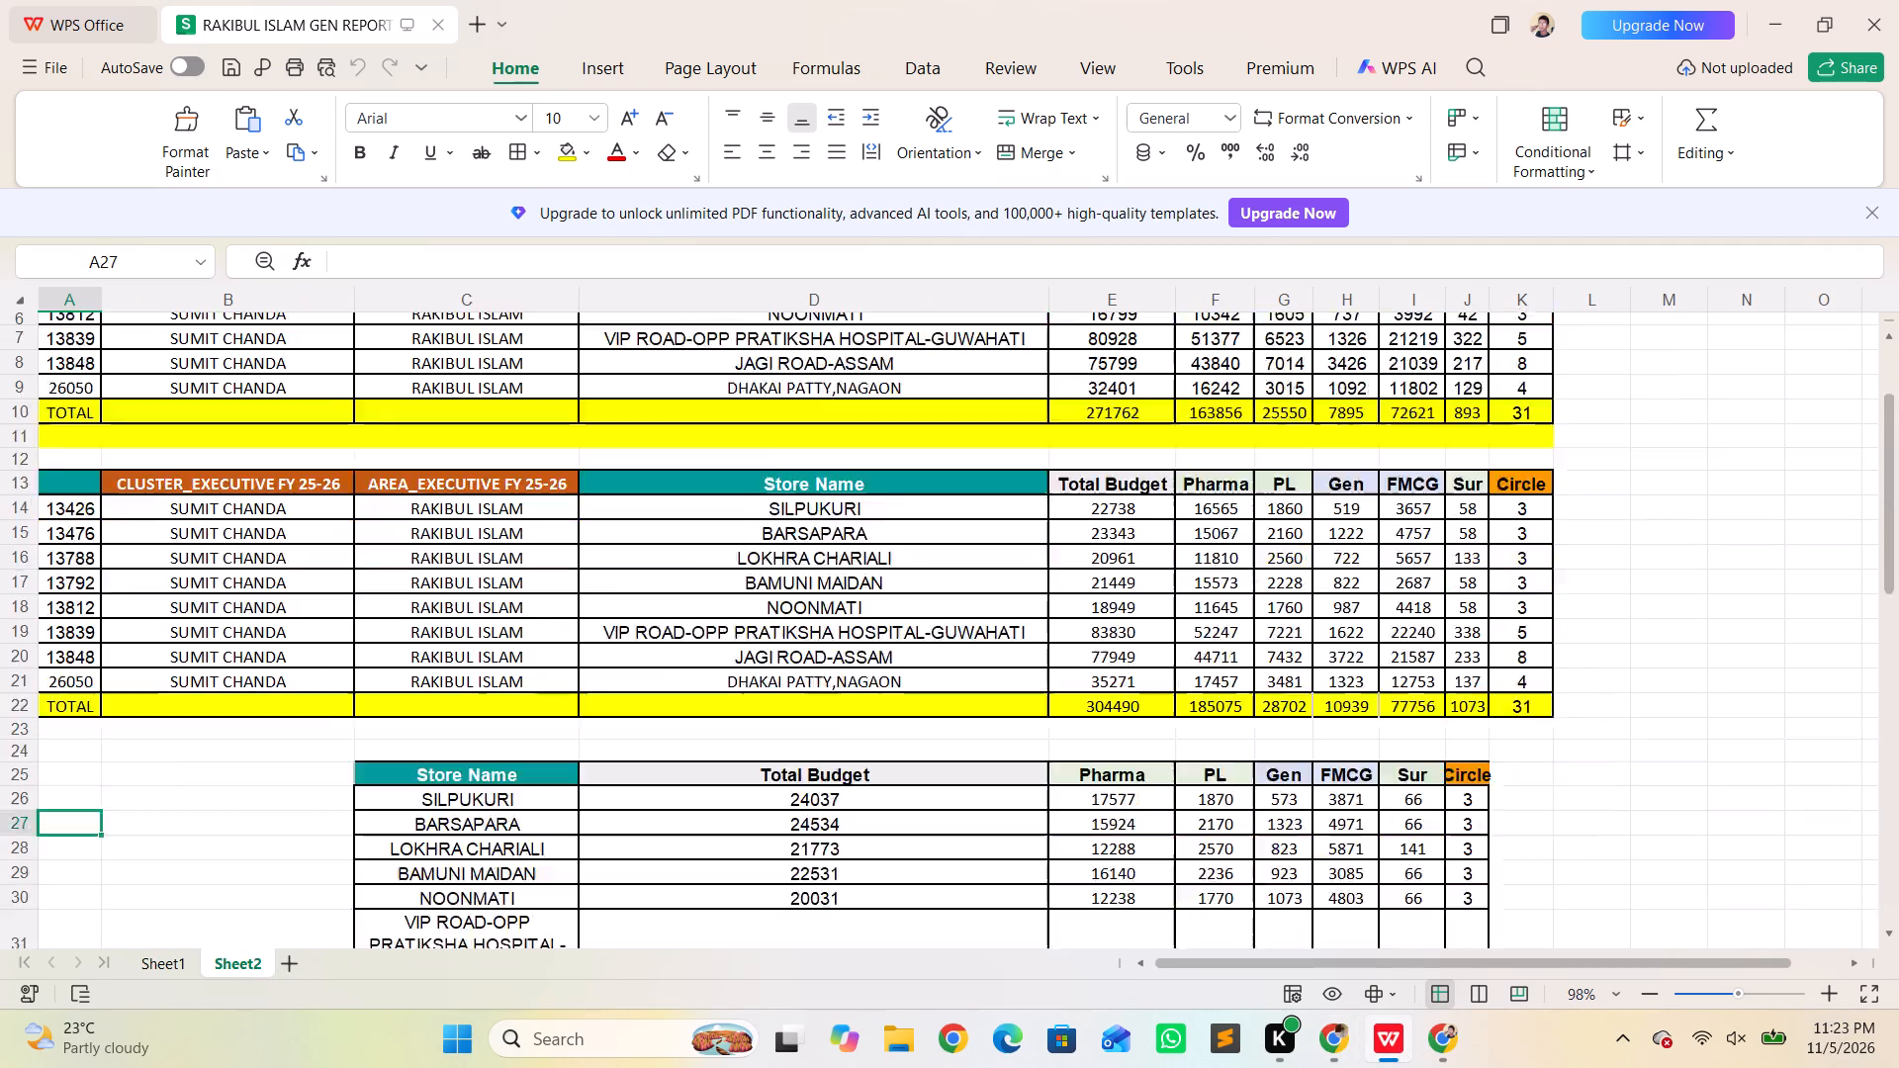
pyautogui.scroll(-12, 801, 787)
pyautogui.scroll(1, 801, 787)
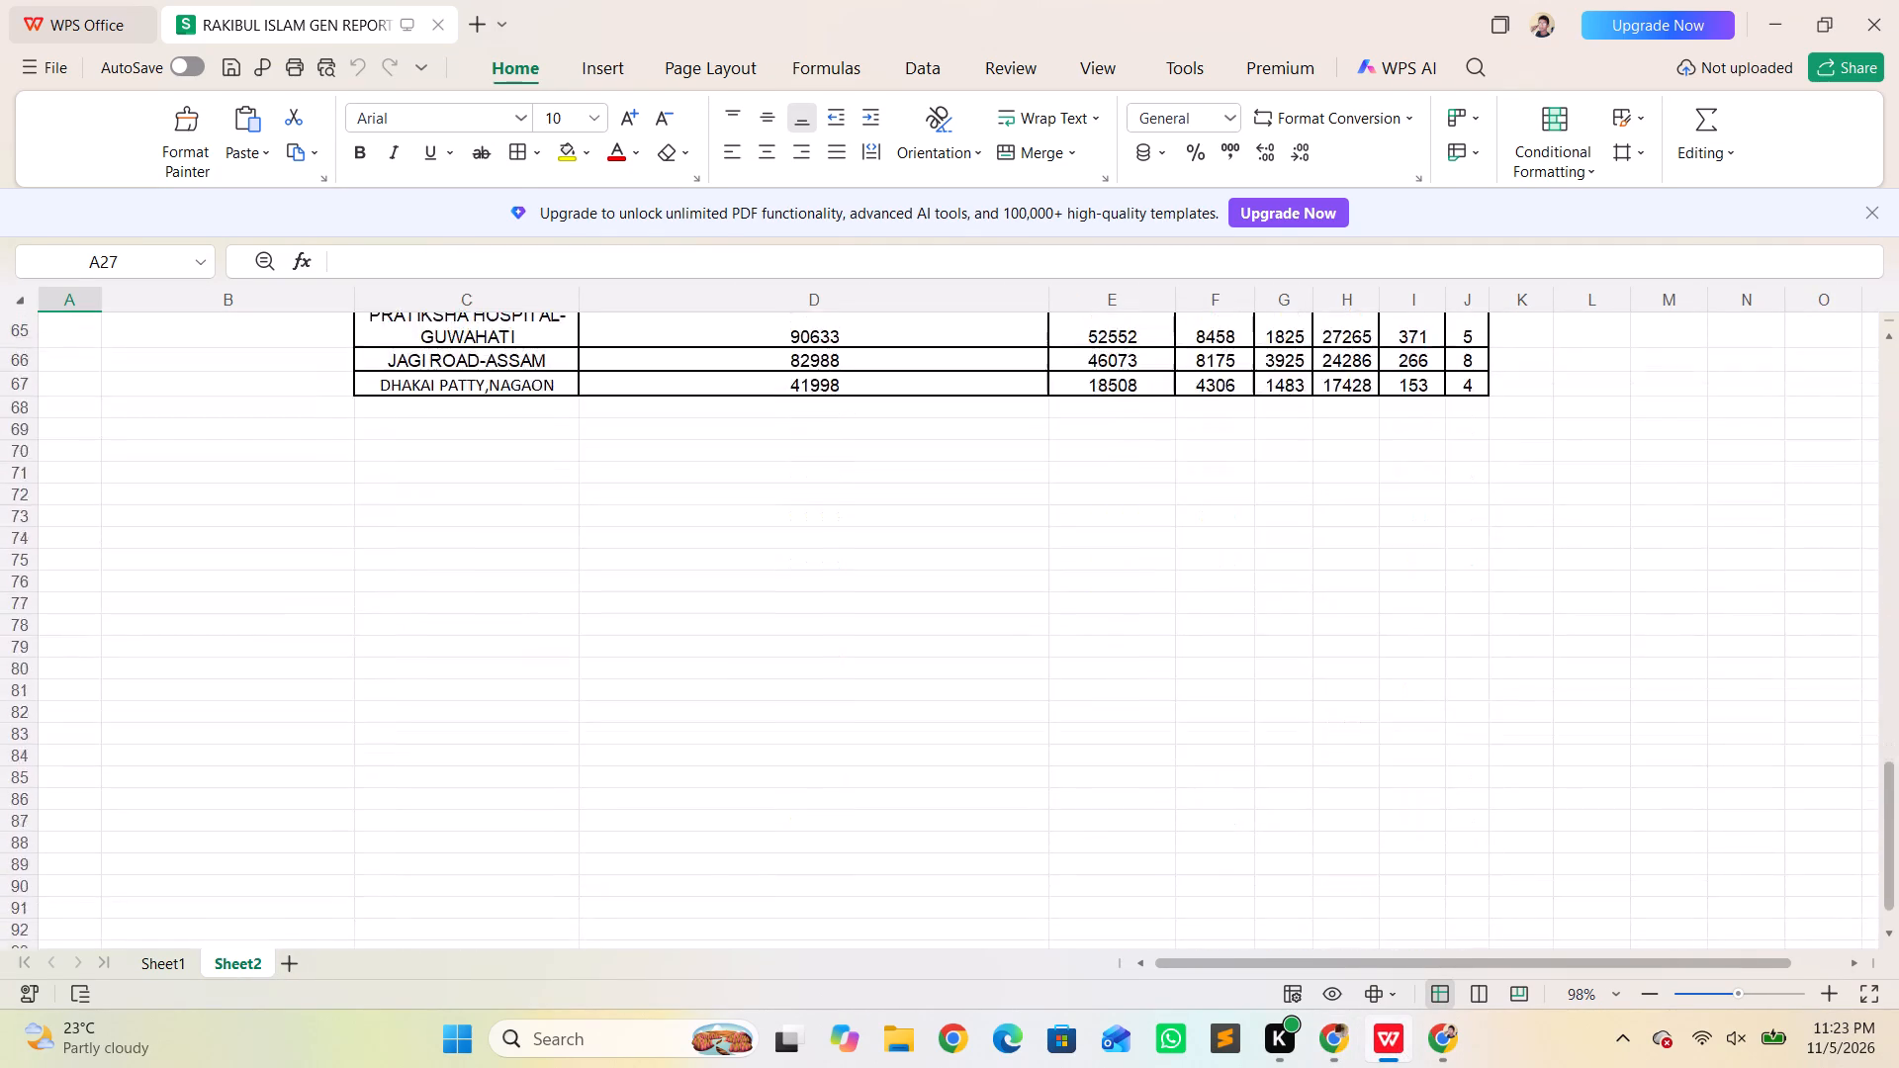
pyautogui.scroll(4, 801, 787)
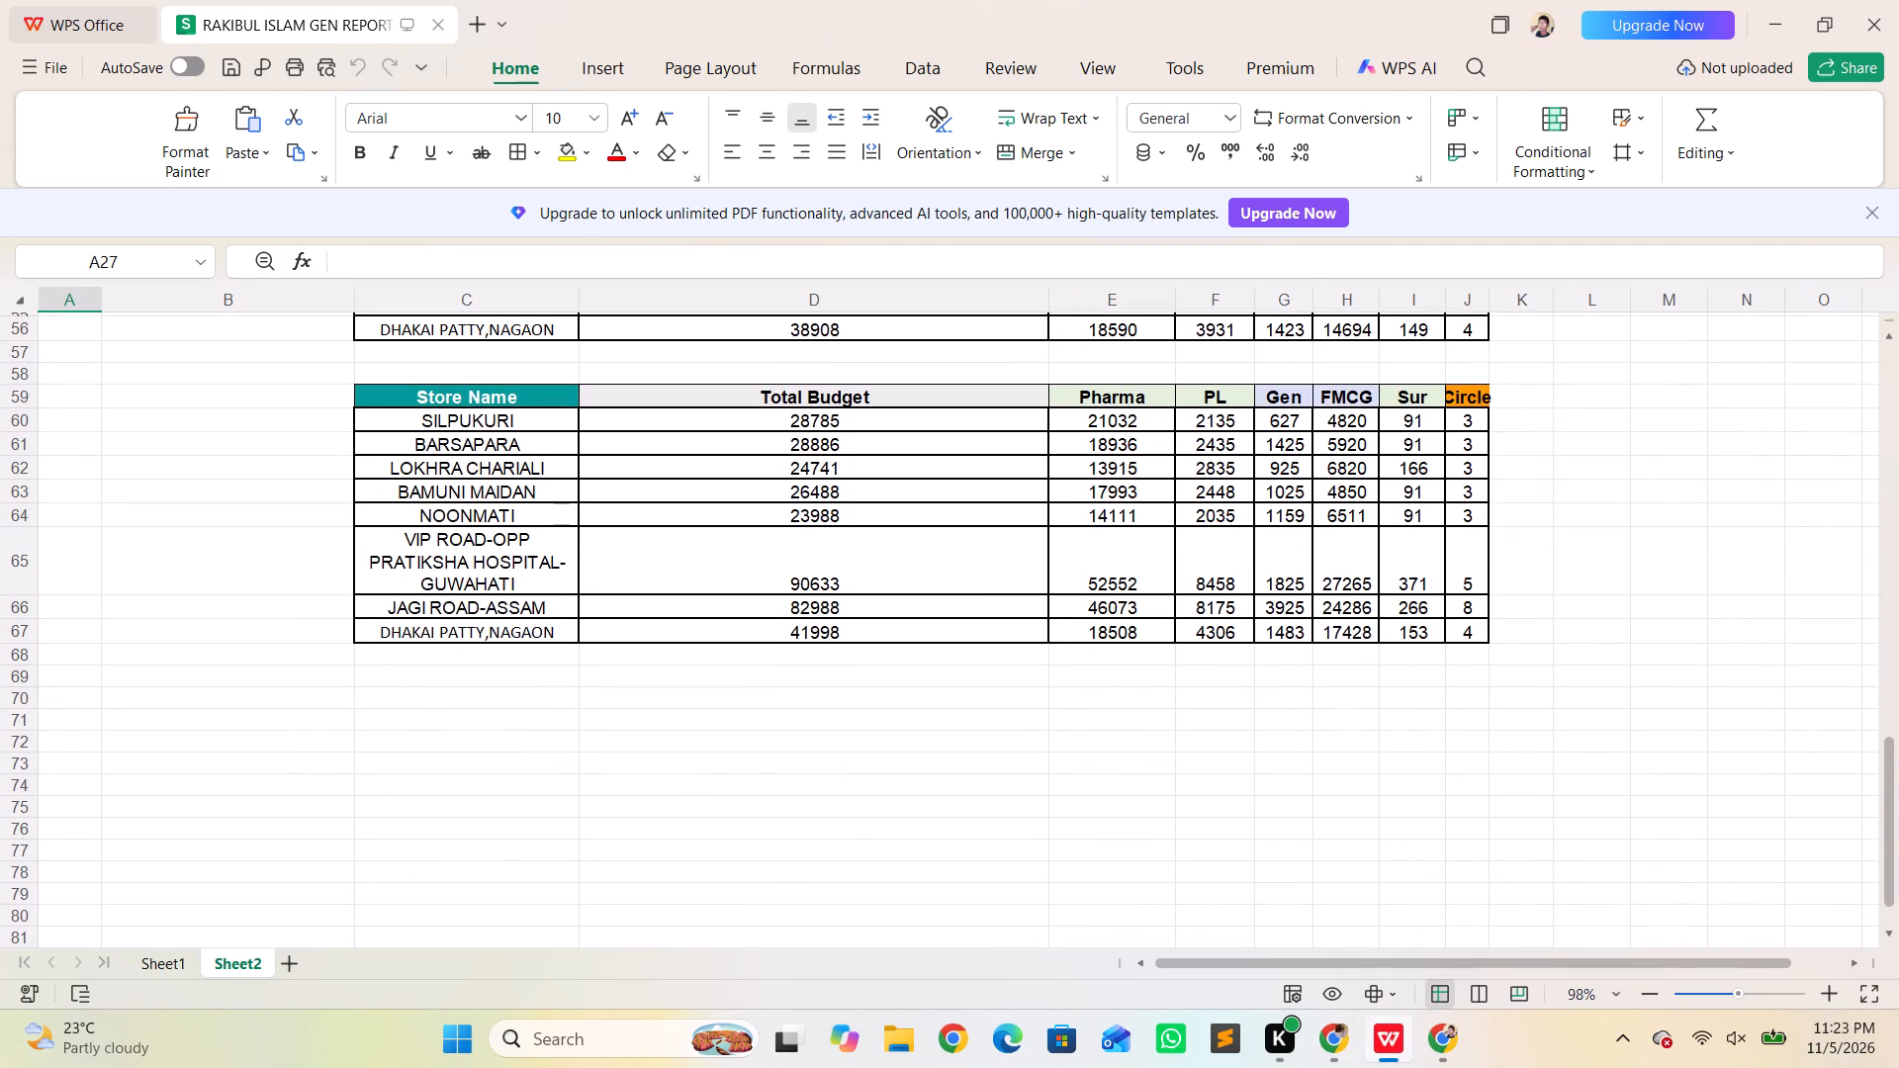
pyautogui.click(1280, 425)
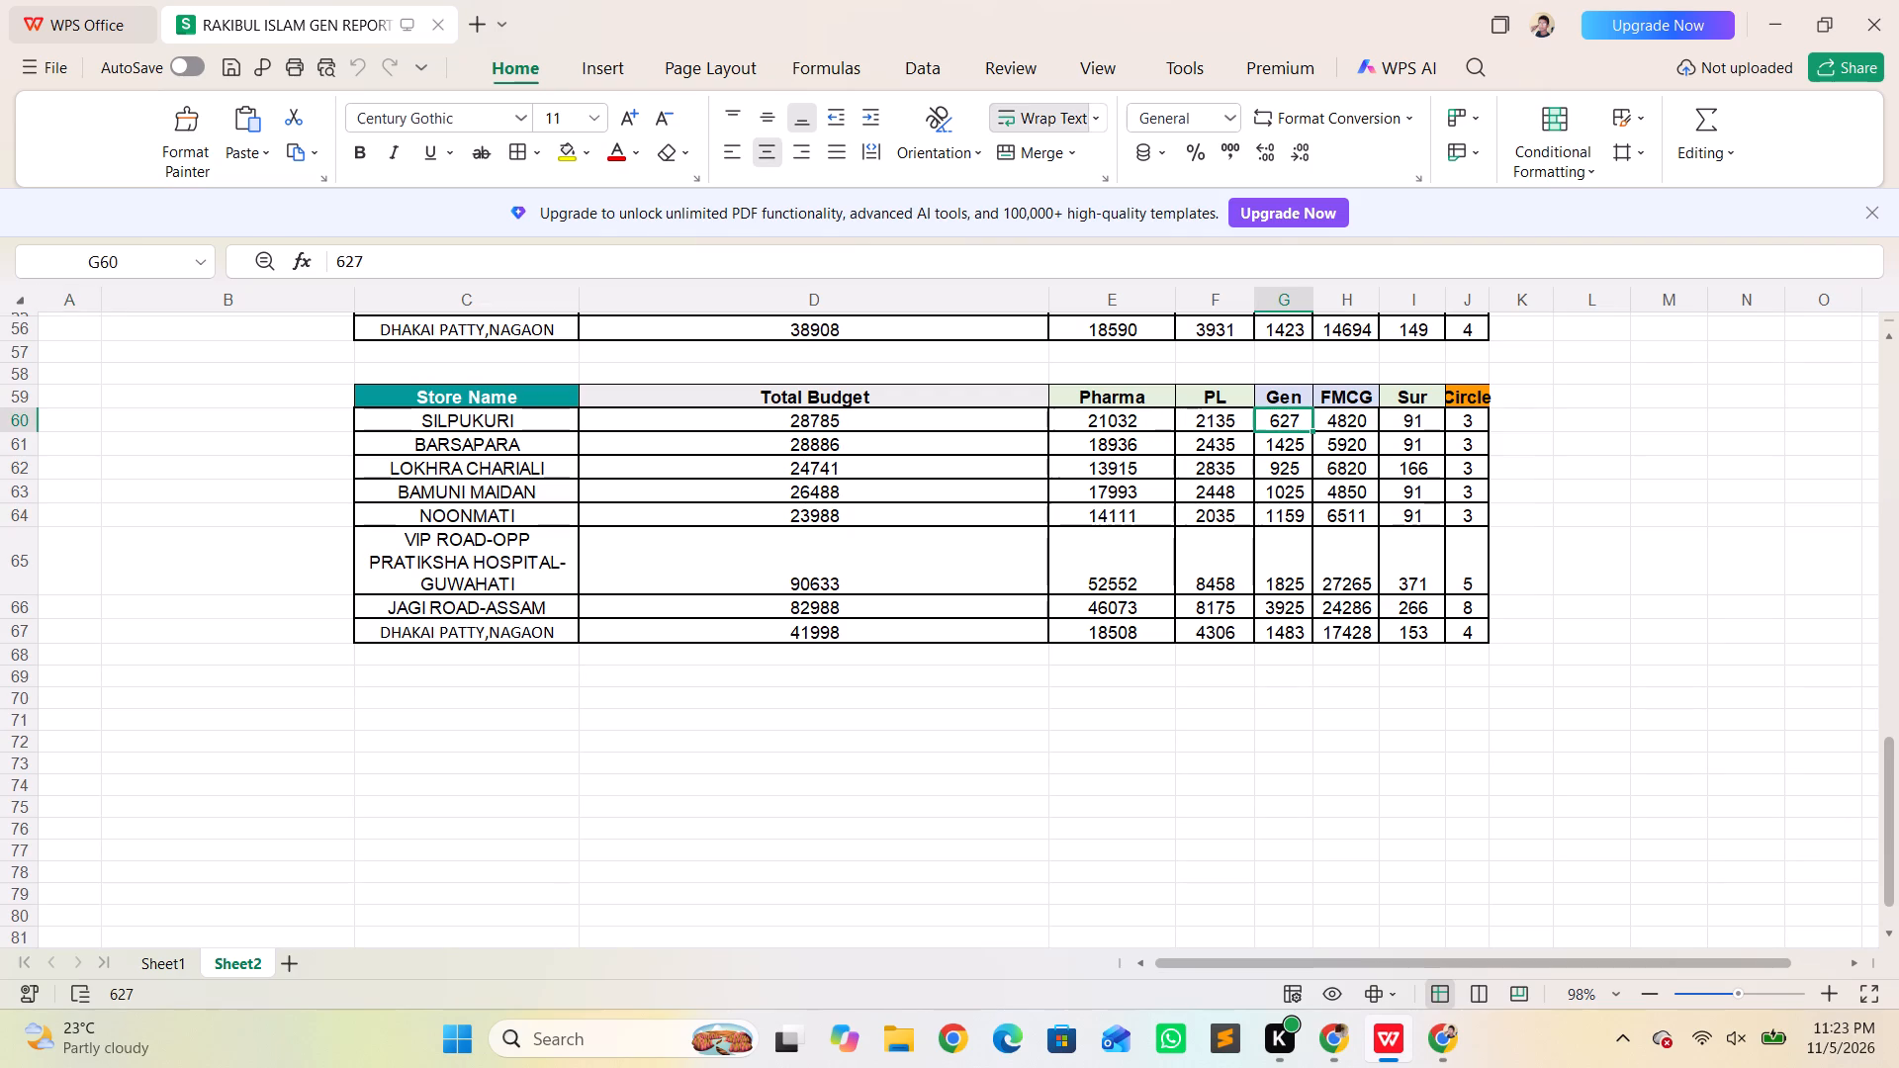
pyautogui.hotkey('shift', 'Down')
pyautogui.hotkey('shift', 'Down')
pyautogui.hotkey('shift', 'Down')
pyautogui.hotkey('shift', 'Down')
pyautogui.hotkey('shift', 'Down')
pyautogui.hotkey('shift', 'Down')
pyautogui.hotkey('shift', 'Down')
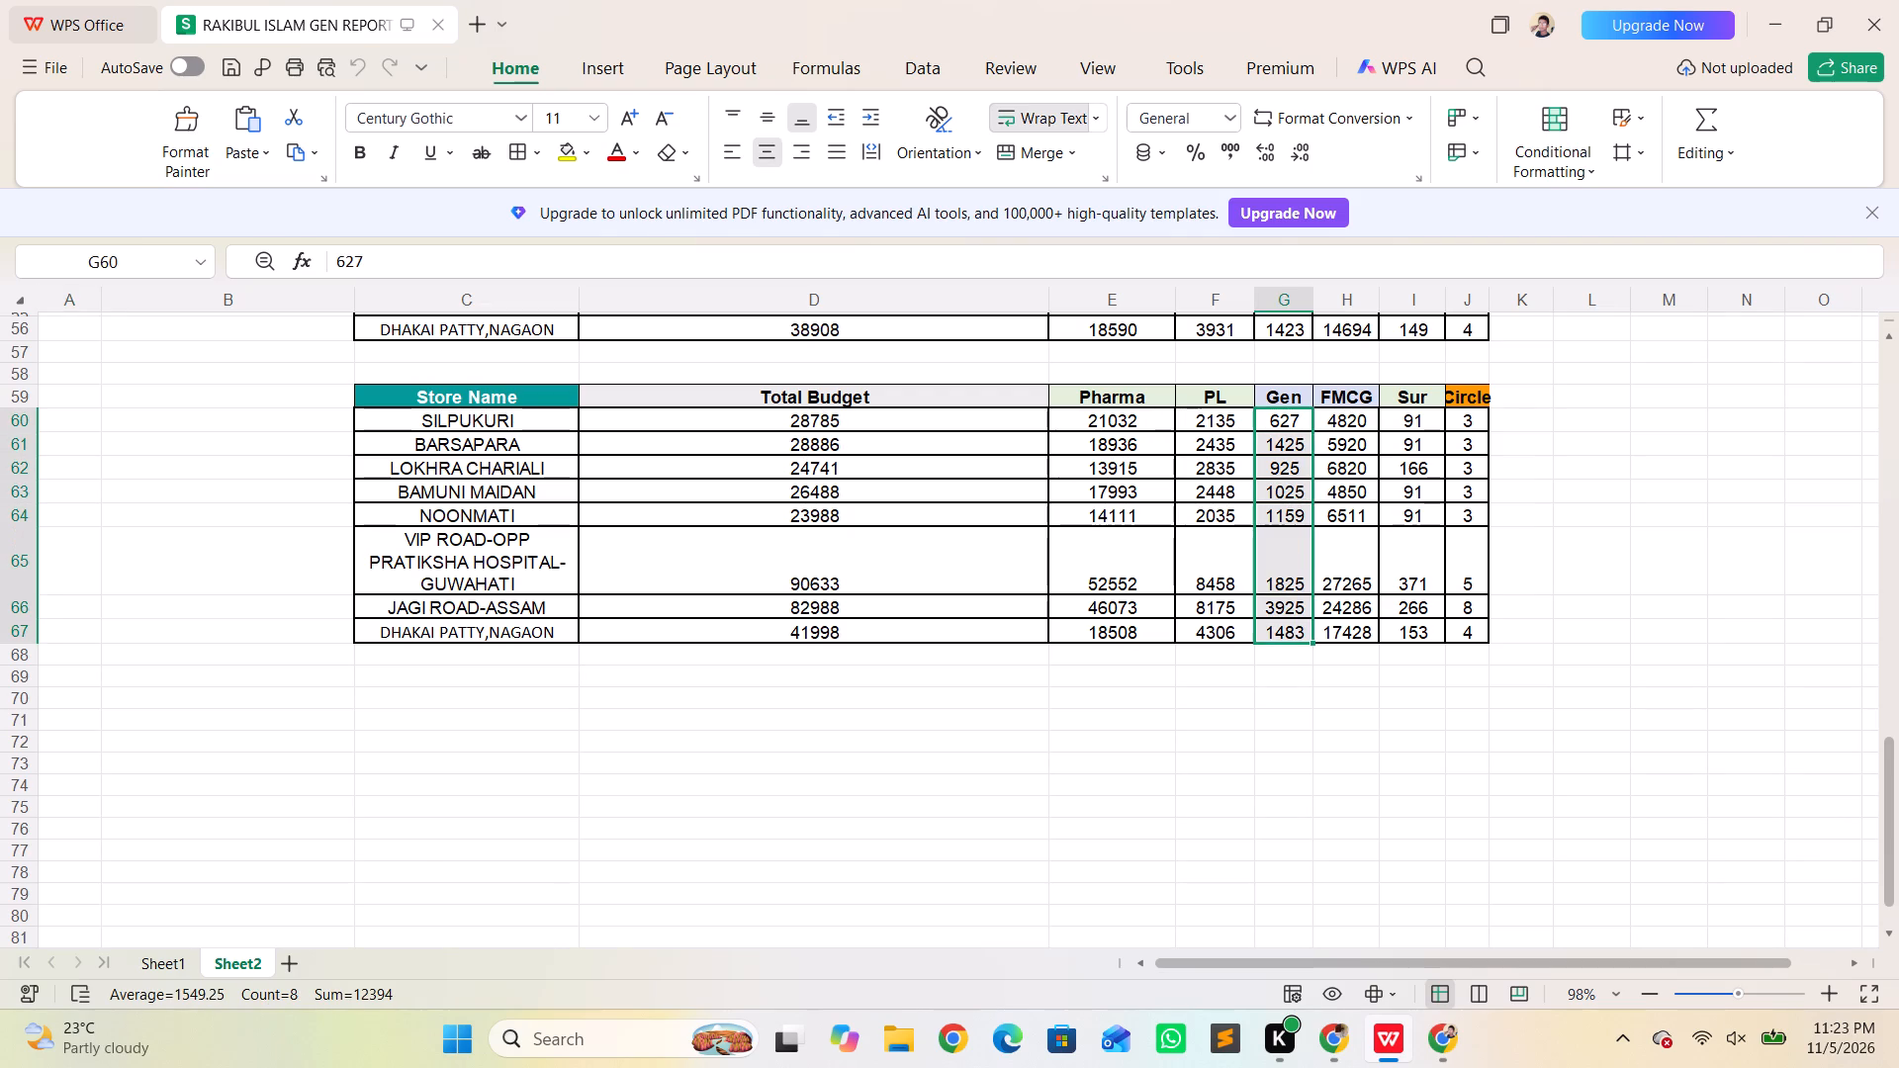
pyautogui.hotkey('ctrl', 'c')
pyautogui.click(163, 971)
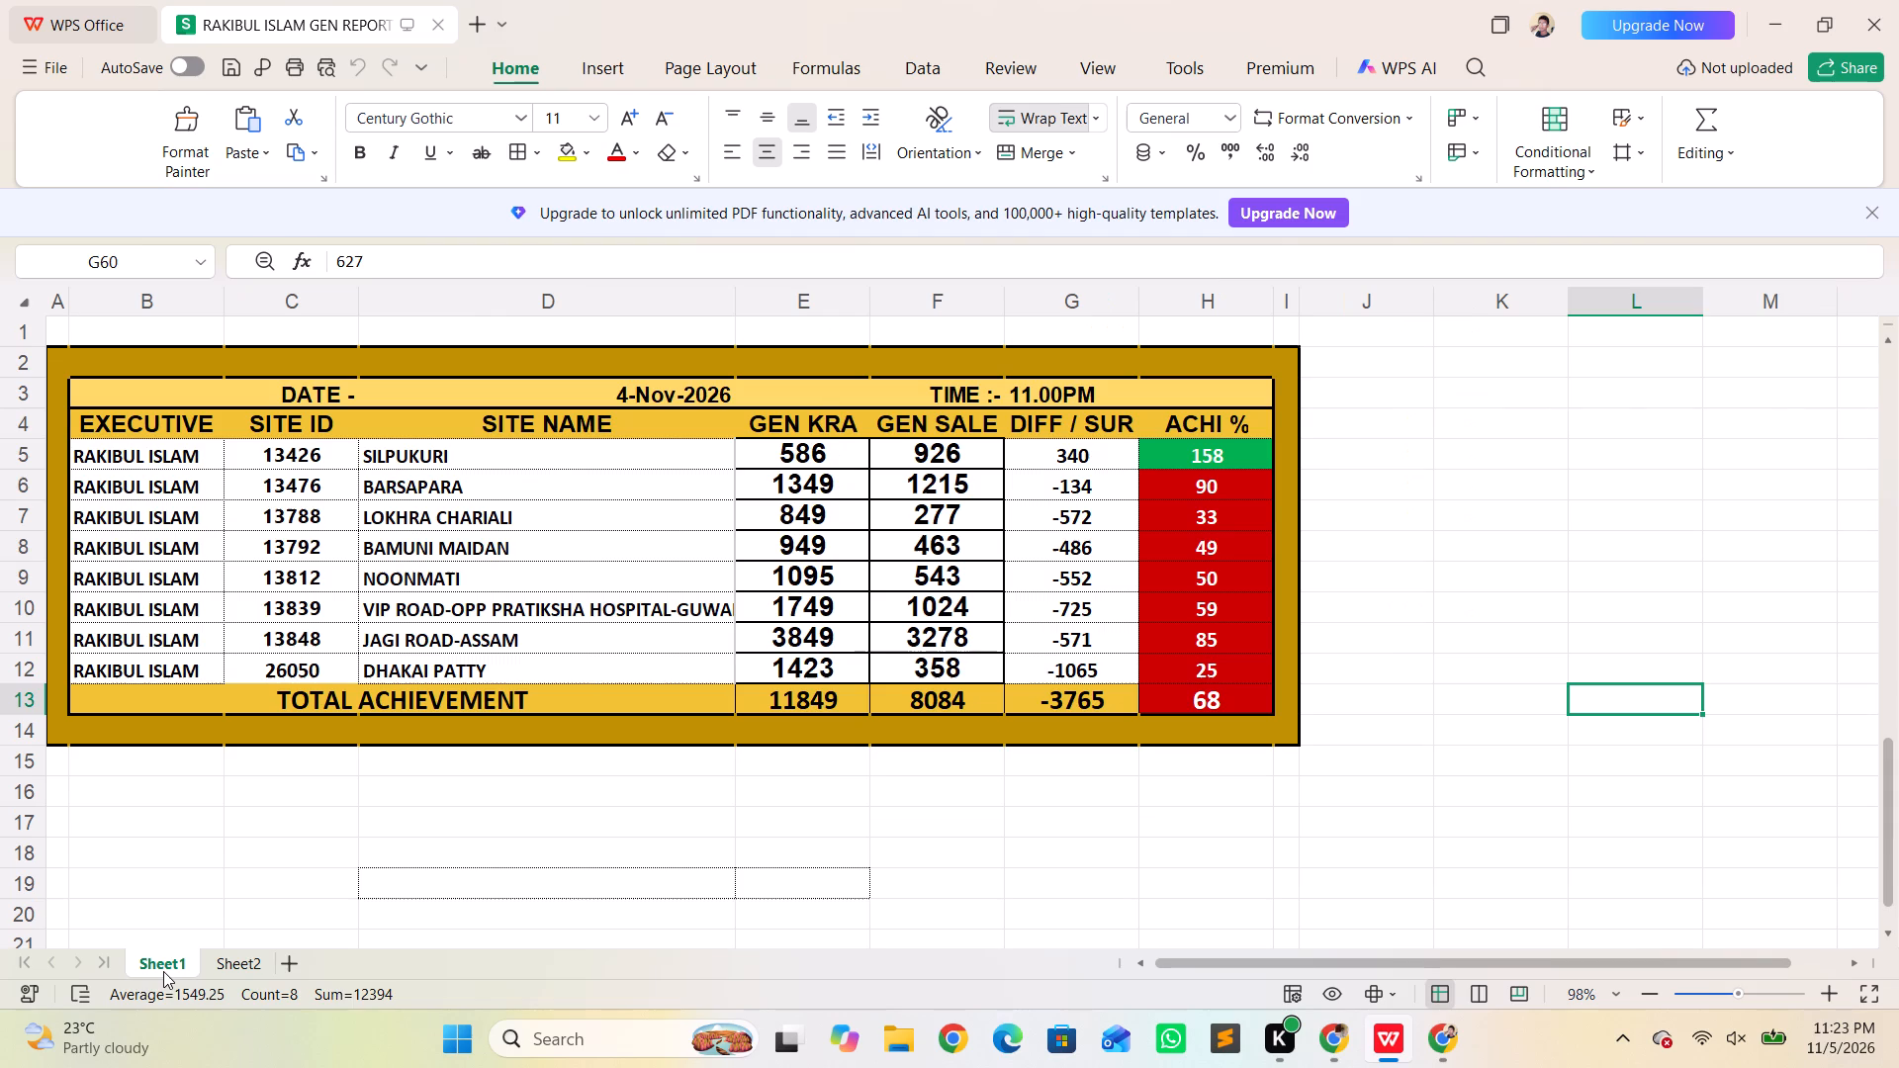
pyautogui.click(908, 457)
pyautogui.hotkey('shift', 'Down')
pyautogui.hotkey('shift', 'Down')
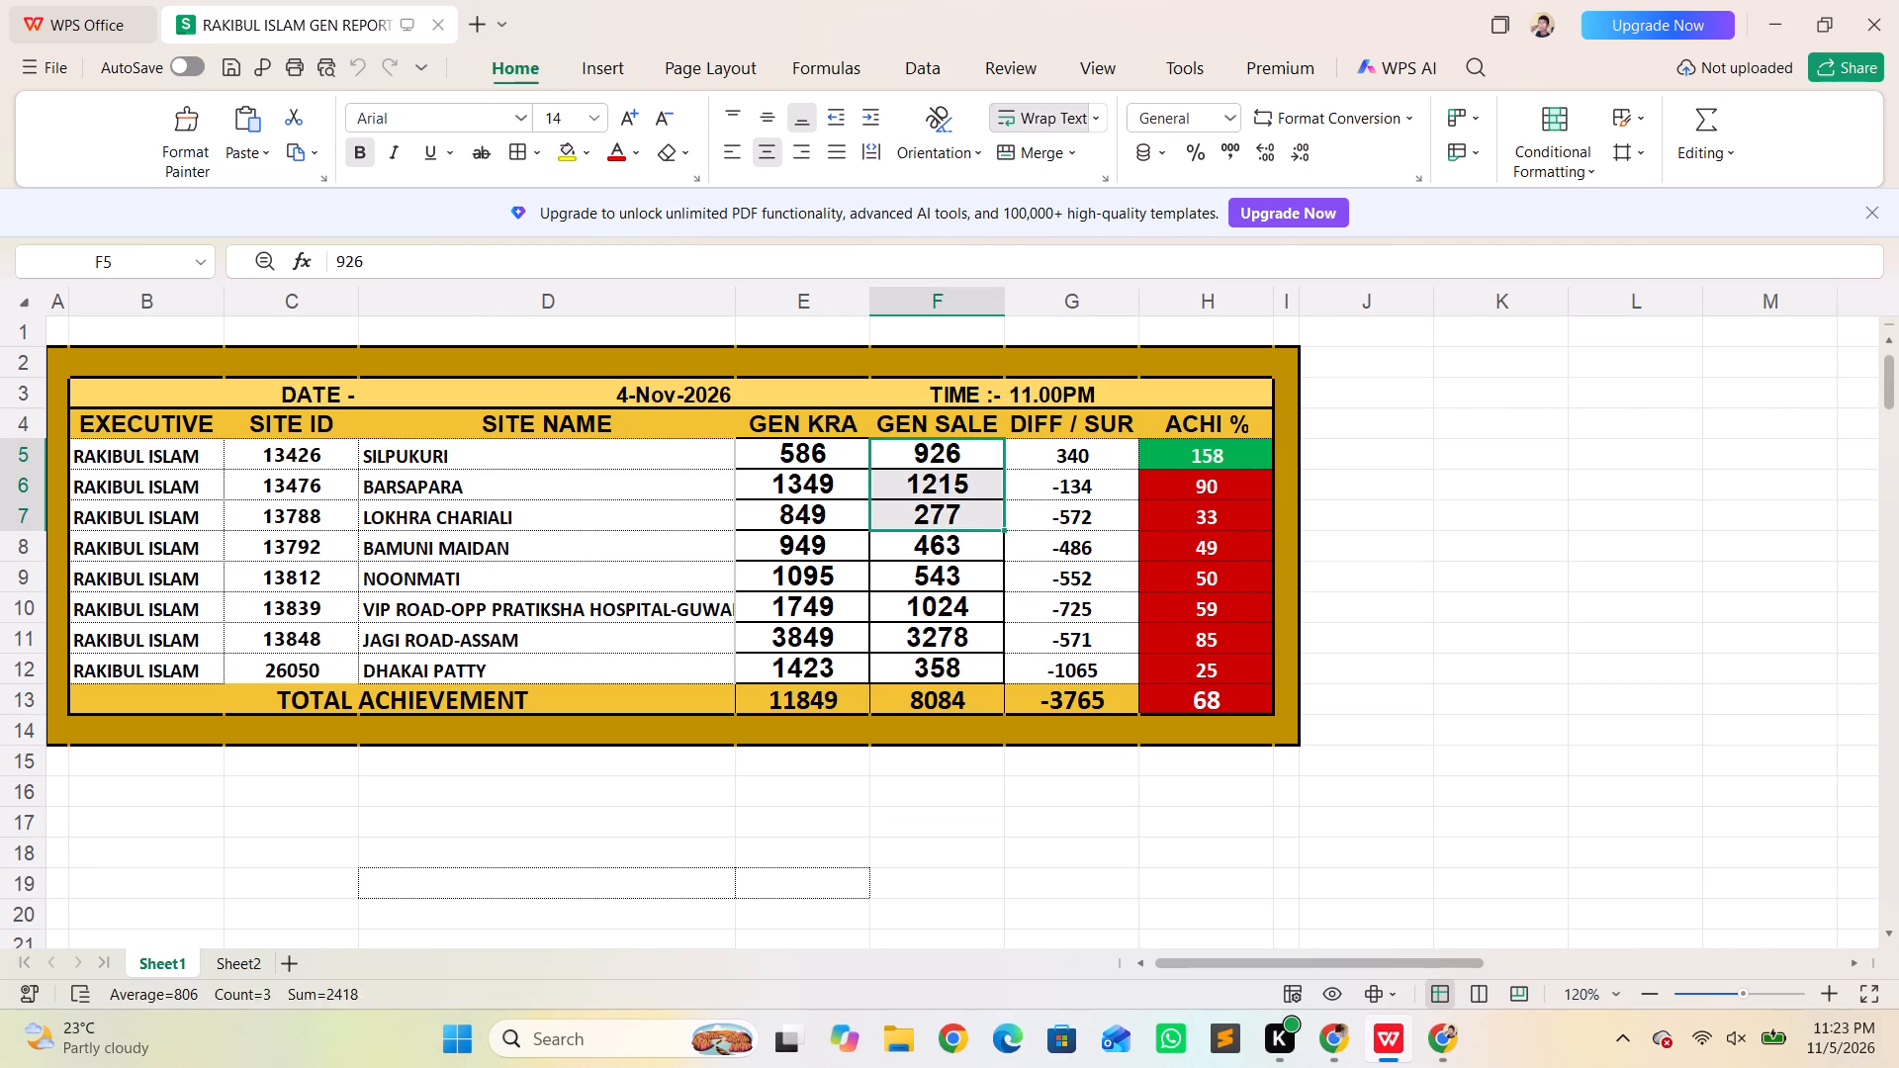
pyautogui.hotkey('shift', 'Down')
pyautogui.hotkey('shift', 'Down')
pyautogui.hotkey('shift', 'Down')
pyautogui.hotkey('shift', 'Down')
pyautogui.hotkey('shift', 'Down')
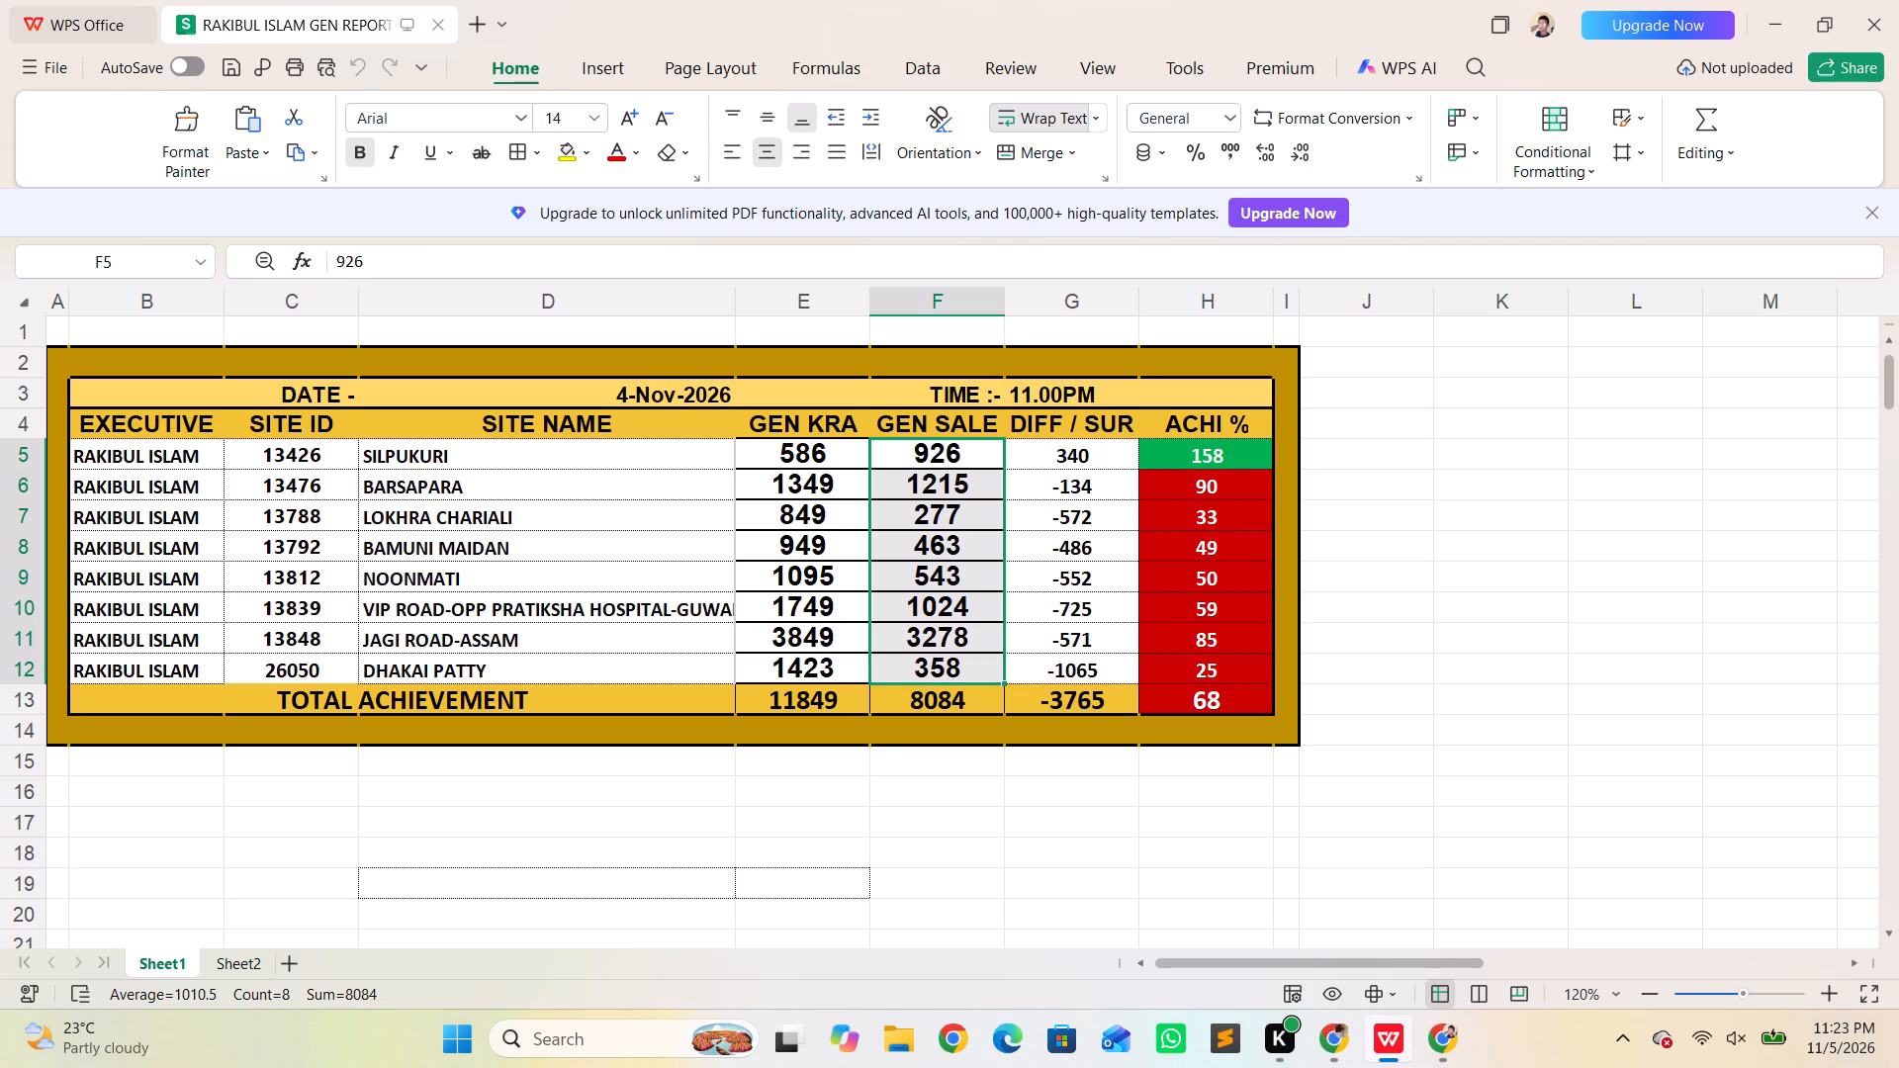
# Paste the copied Gen values over the GEN KRA figures for the eight stores, SILPUKURI through DHAKAI PATTY.
pyautogui.click(790, 452)
pyautogui.hotkey('shift', 'Down')
pyautogui.hotkey('shift', 'Down')
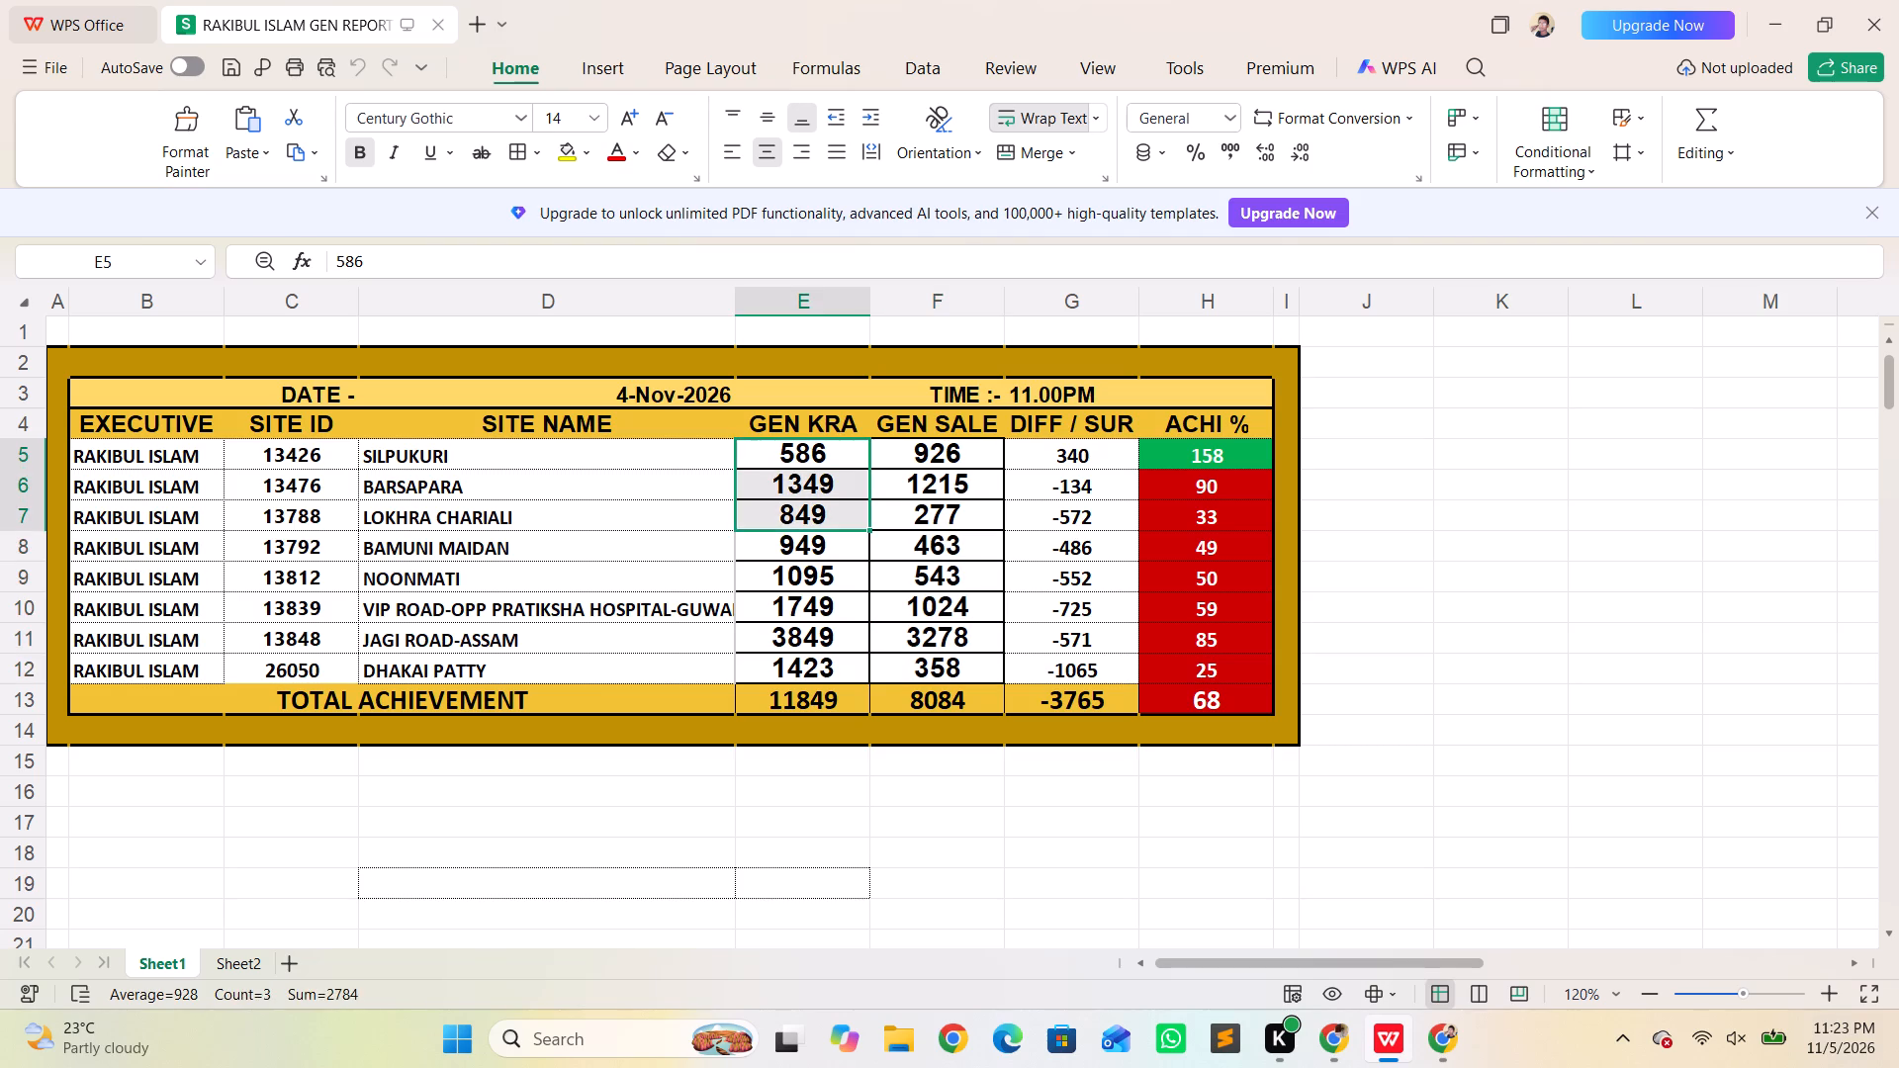
pyautogui.hotkey('shift', 'Down')
pyautogui.hotkey('shift', 'Down')
pyautogui.hotkey('shift', 'Down')
pyautogui.hotkey('shift', 'Down')
pyautogui.hotkey('shift', 'Down')
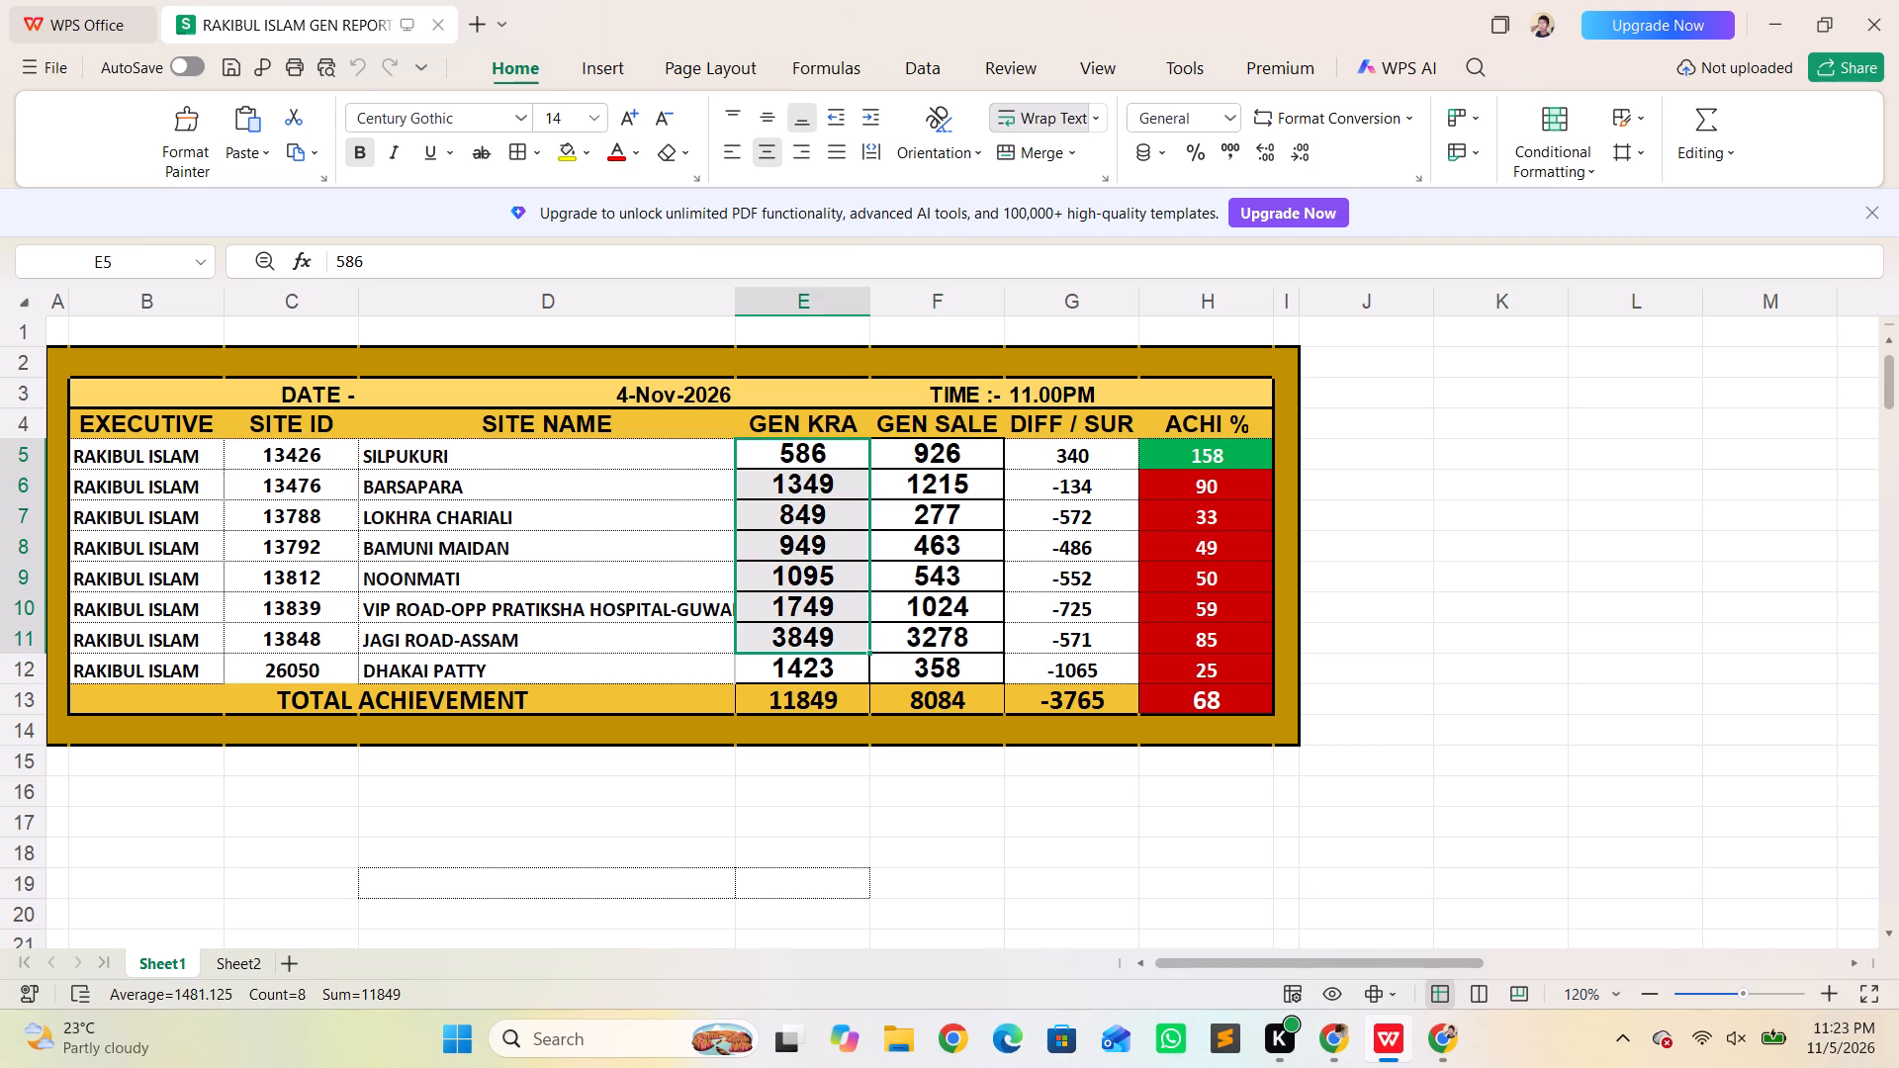
pyautogui.hotkey('ctrl', 'v')
pyautogui.click(913, 836)
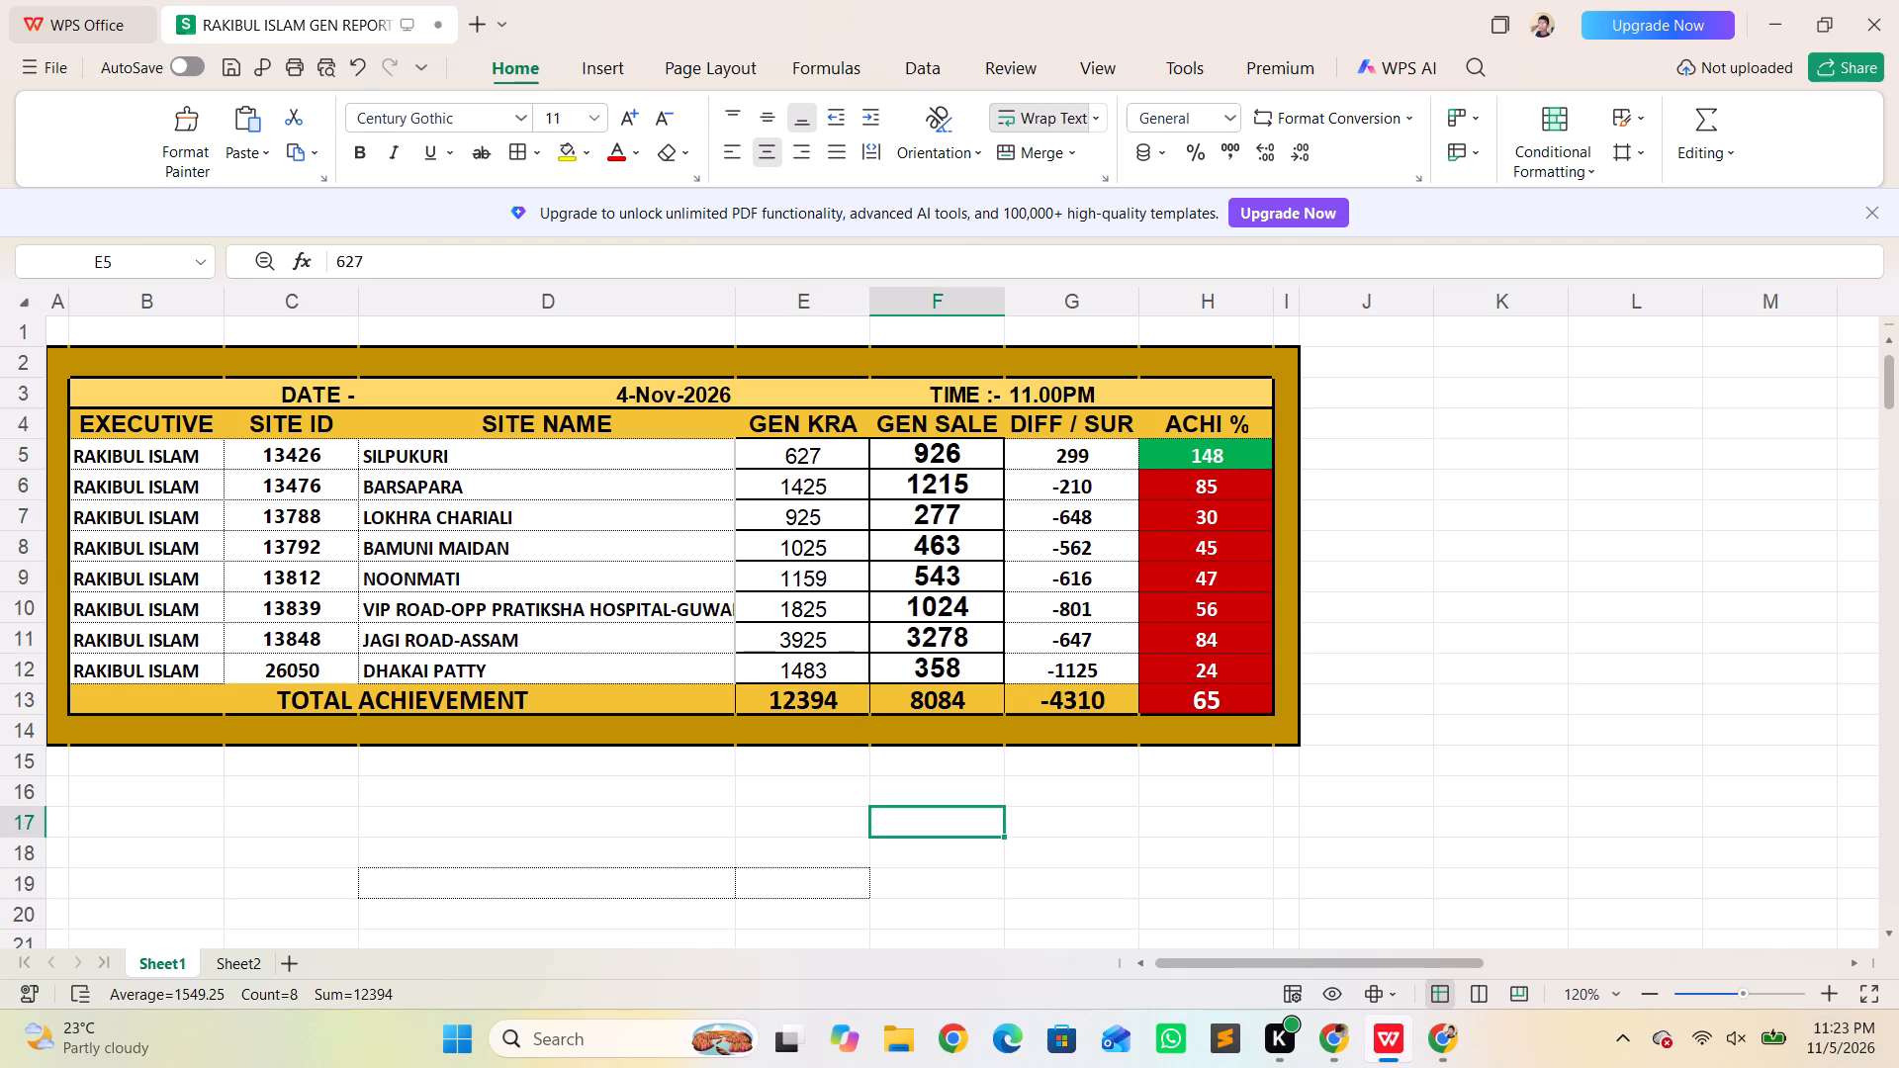
# Make the eight stores' GEN KRA figures bold and set their font size to 14.
pyautogui.click(795, 452)
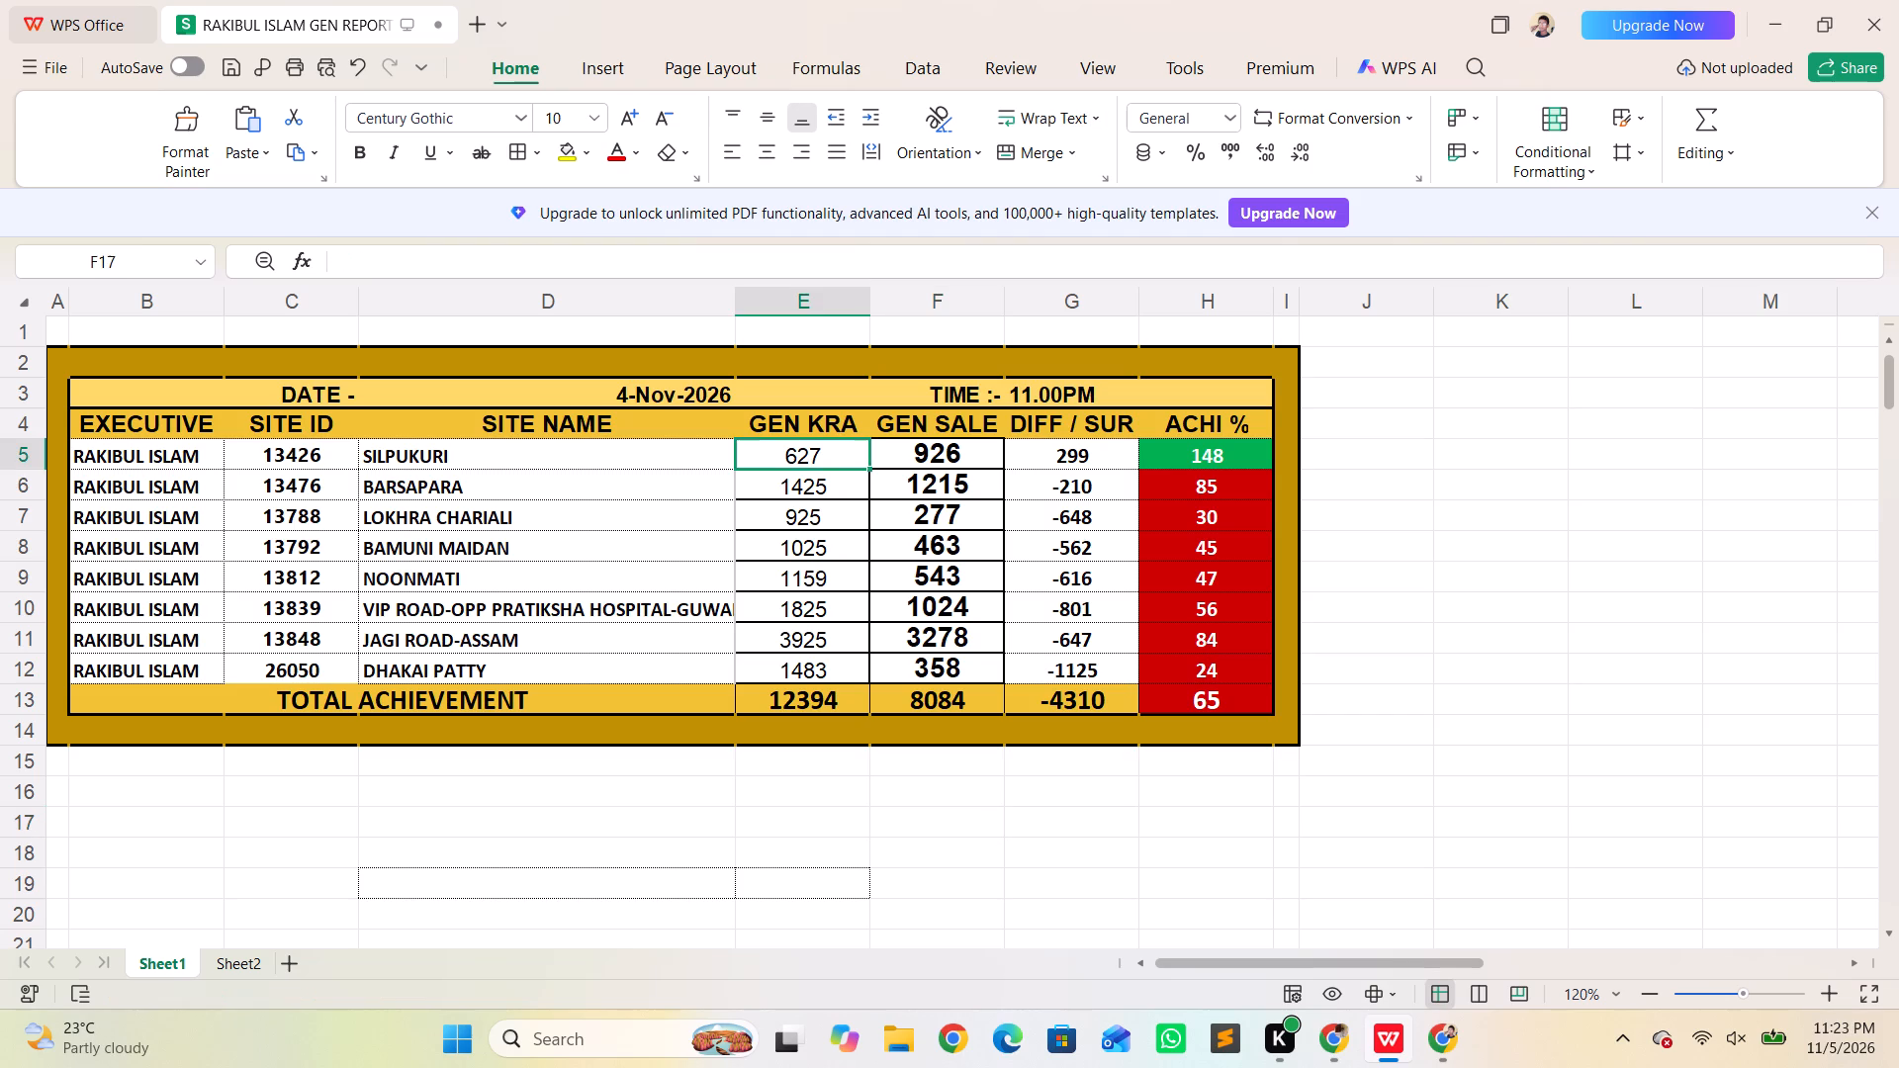
pyautogui.hotkey('shift', 'Down')
pyautogui.hotkey('shift', 'Down')
pyautogui.hotkey('shift', 'Down')
pyautogui.hotkey('shift', 'Down')
pyautogui.hotkey('shift', 'Down')
pyautogui.hotkey('shift', 'Down')
pyautogui.hotkey('shift', 'Down')
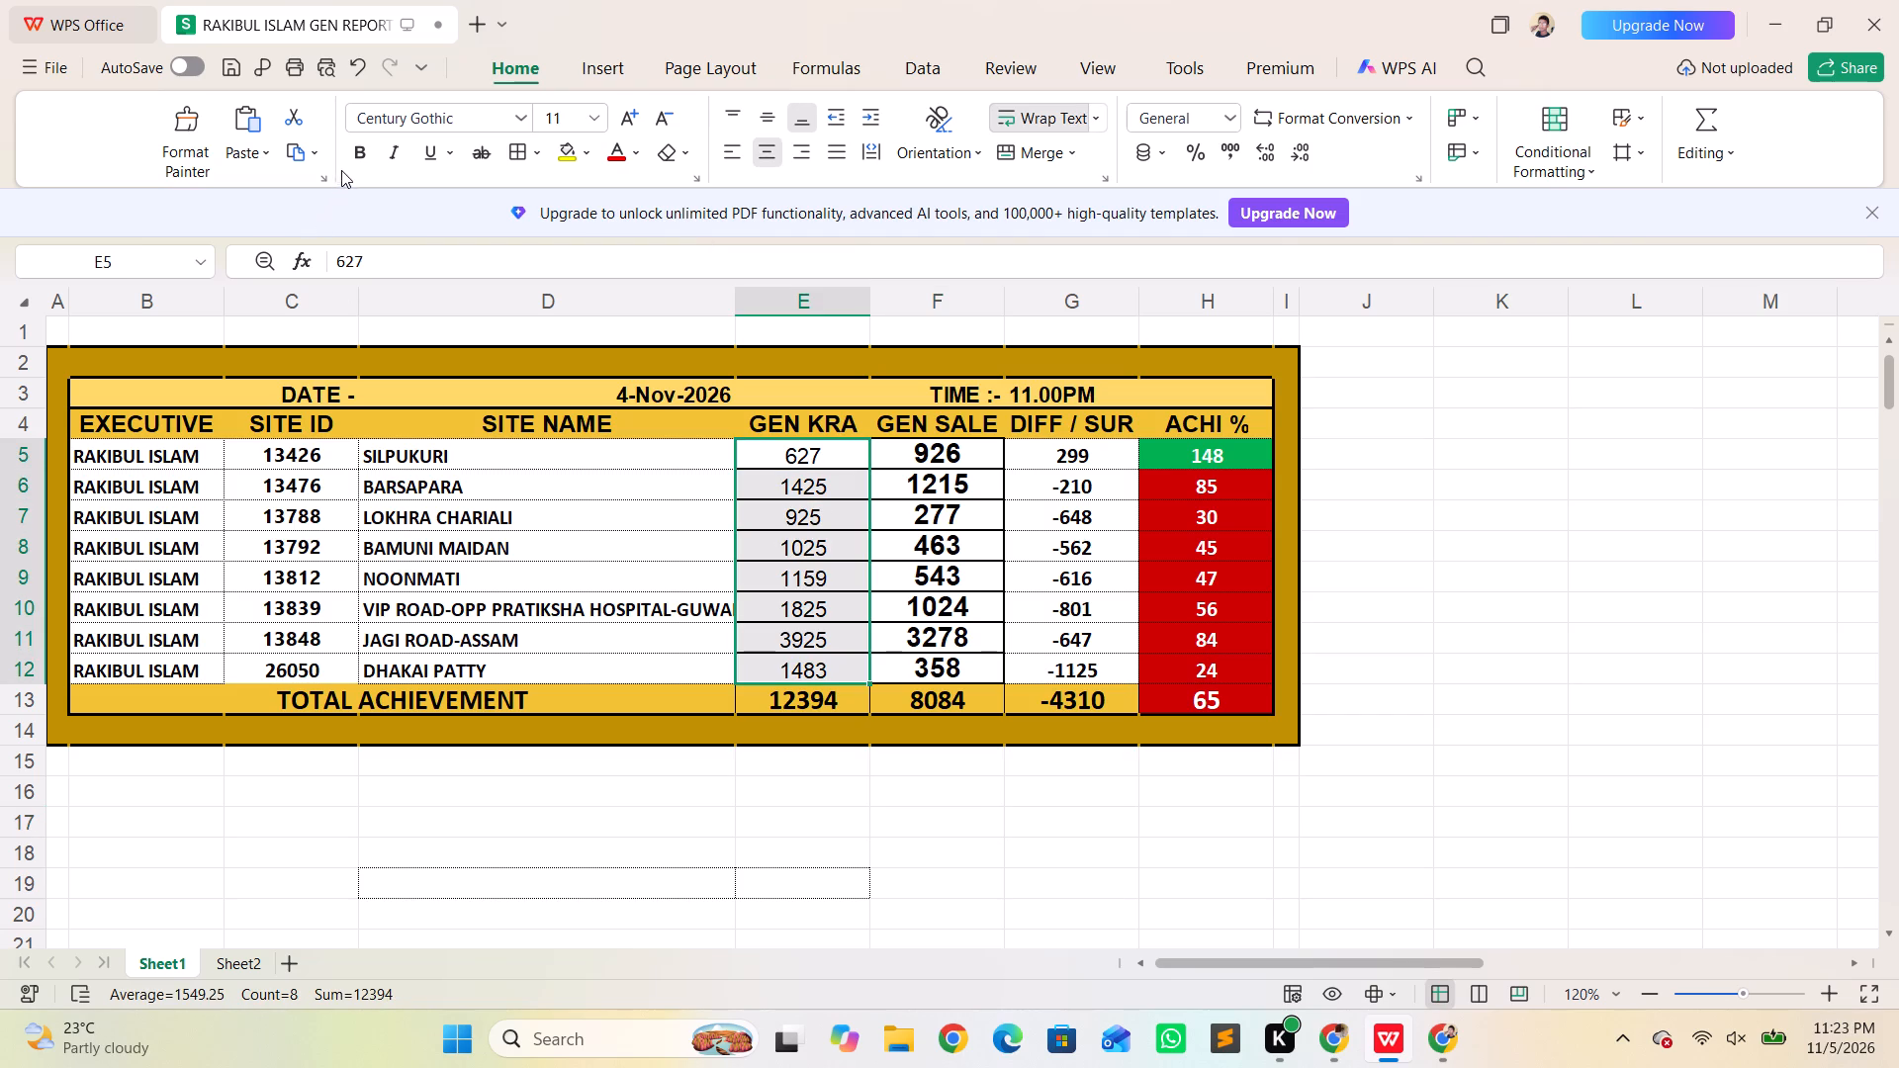
pyautogui.click(362, 151)
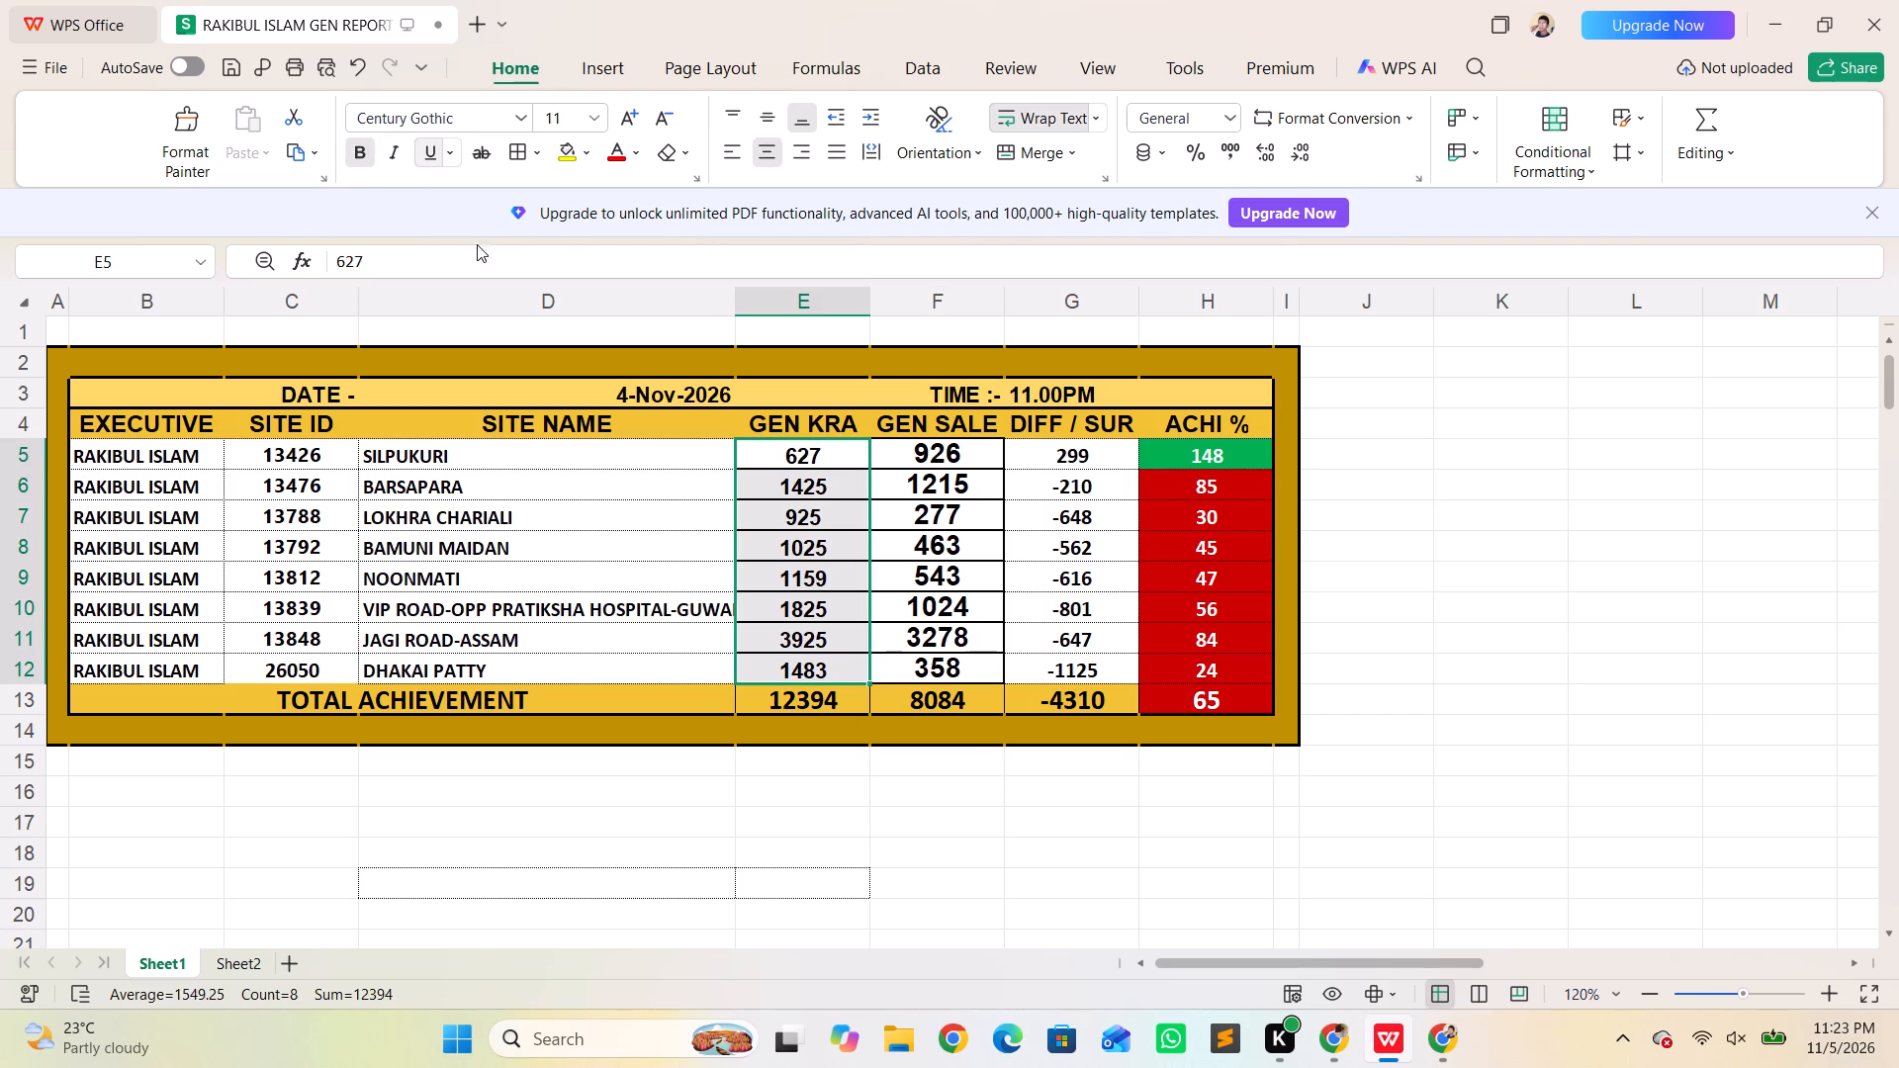
pyautogui.click(583, 115)
pyautogui.moveTo(594, 115); pyautogui.dragTo(562, 337)
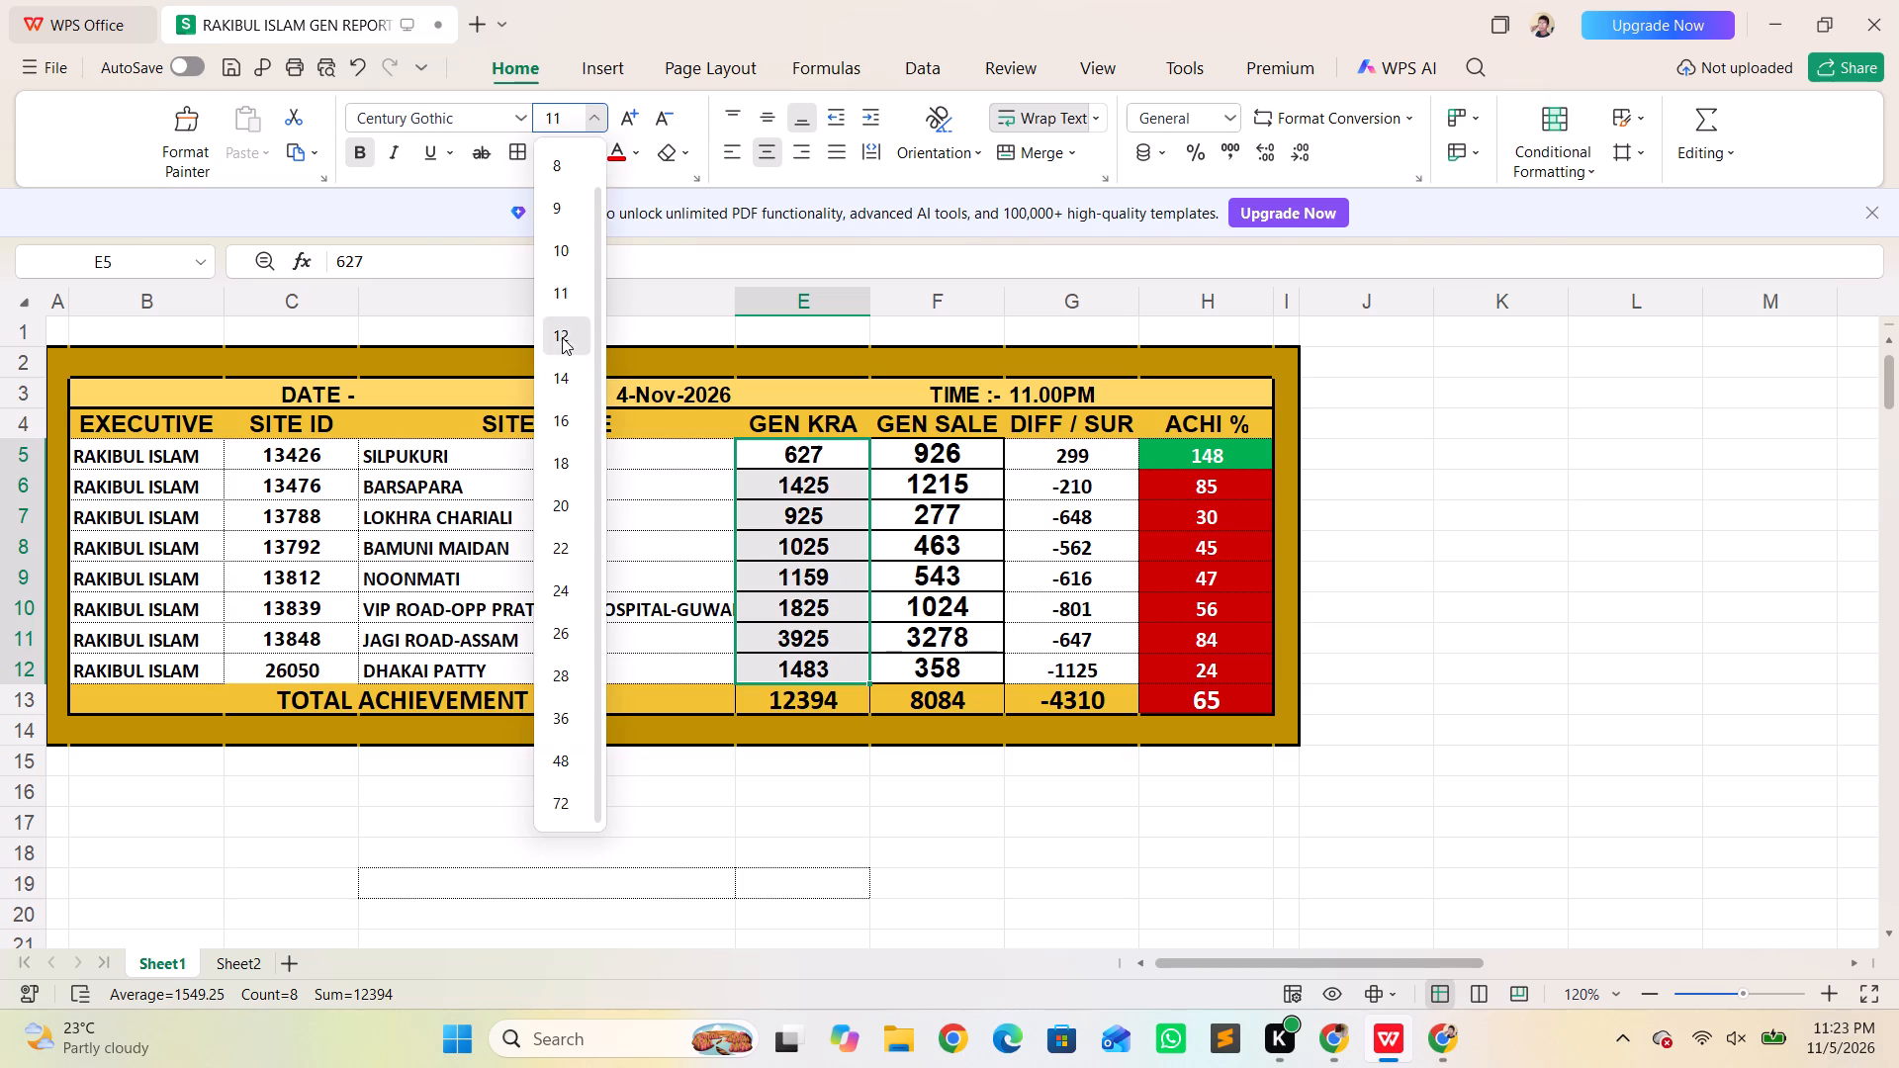
pyautogui.moveTo(562, 337); pyautogui.dragTo(560, 363)
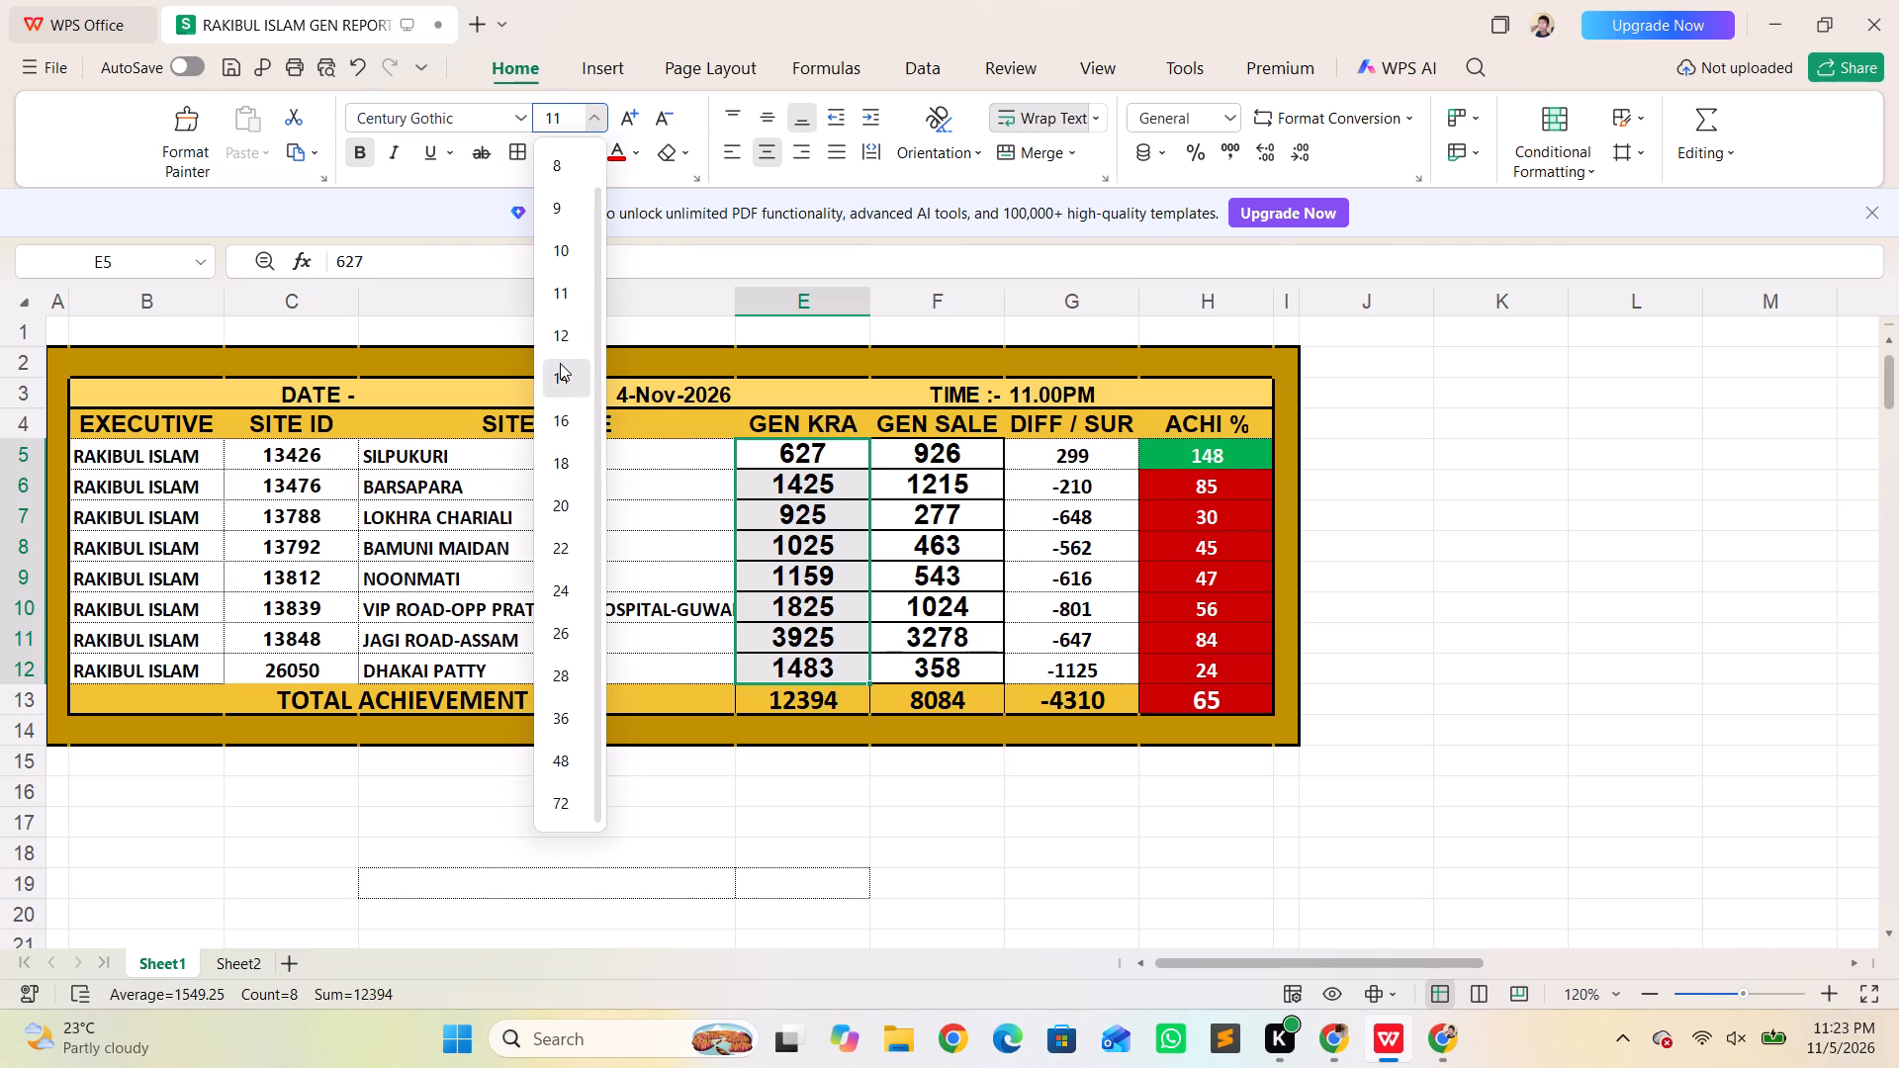
pyautogui.moveTo(560, 363); pyautogui.dragTo(551, 337)
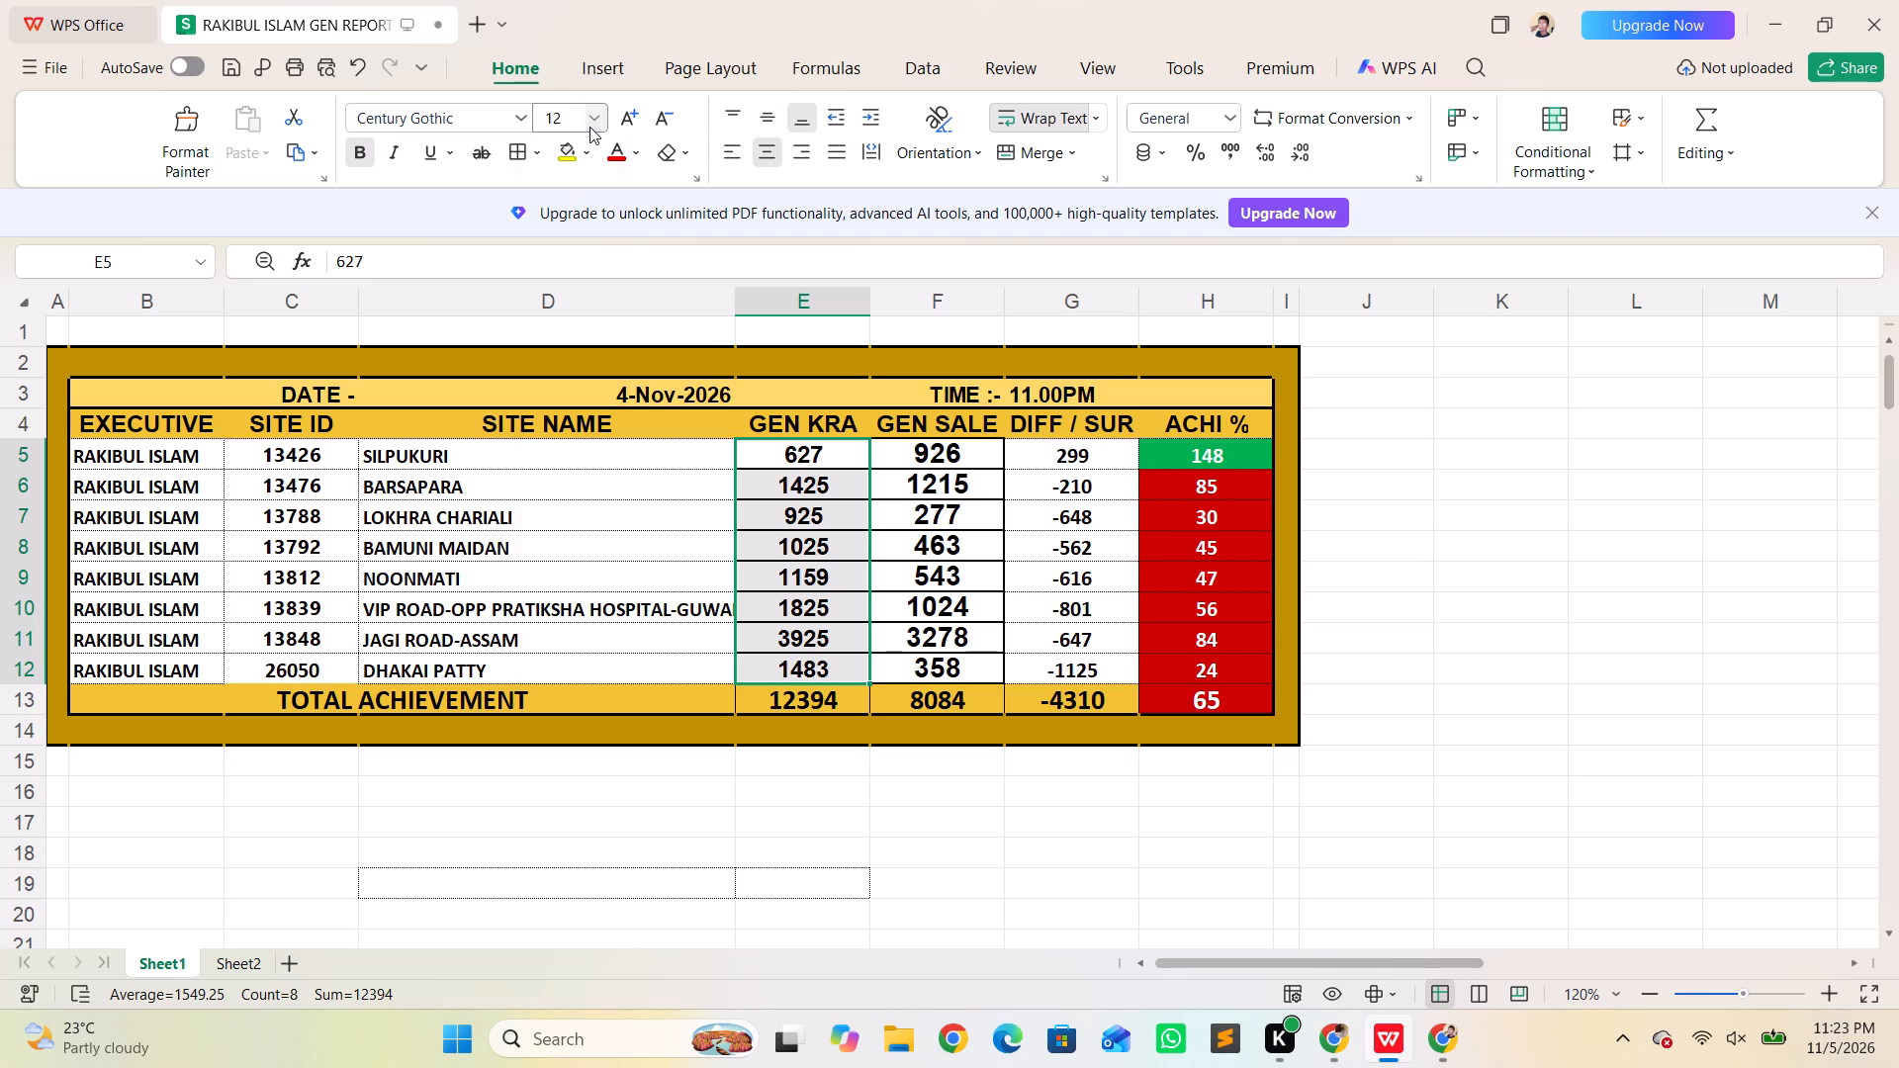
pyautogui.moveTo(589, 127); pyautogui.dragTo(555, 363)
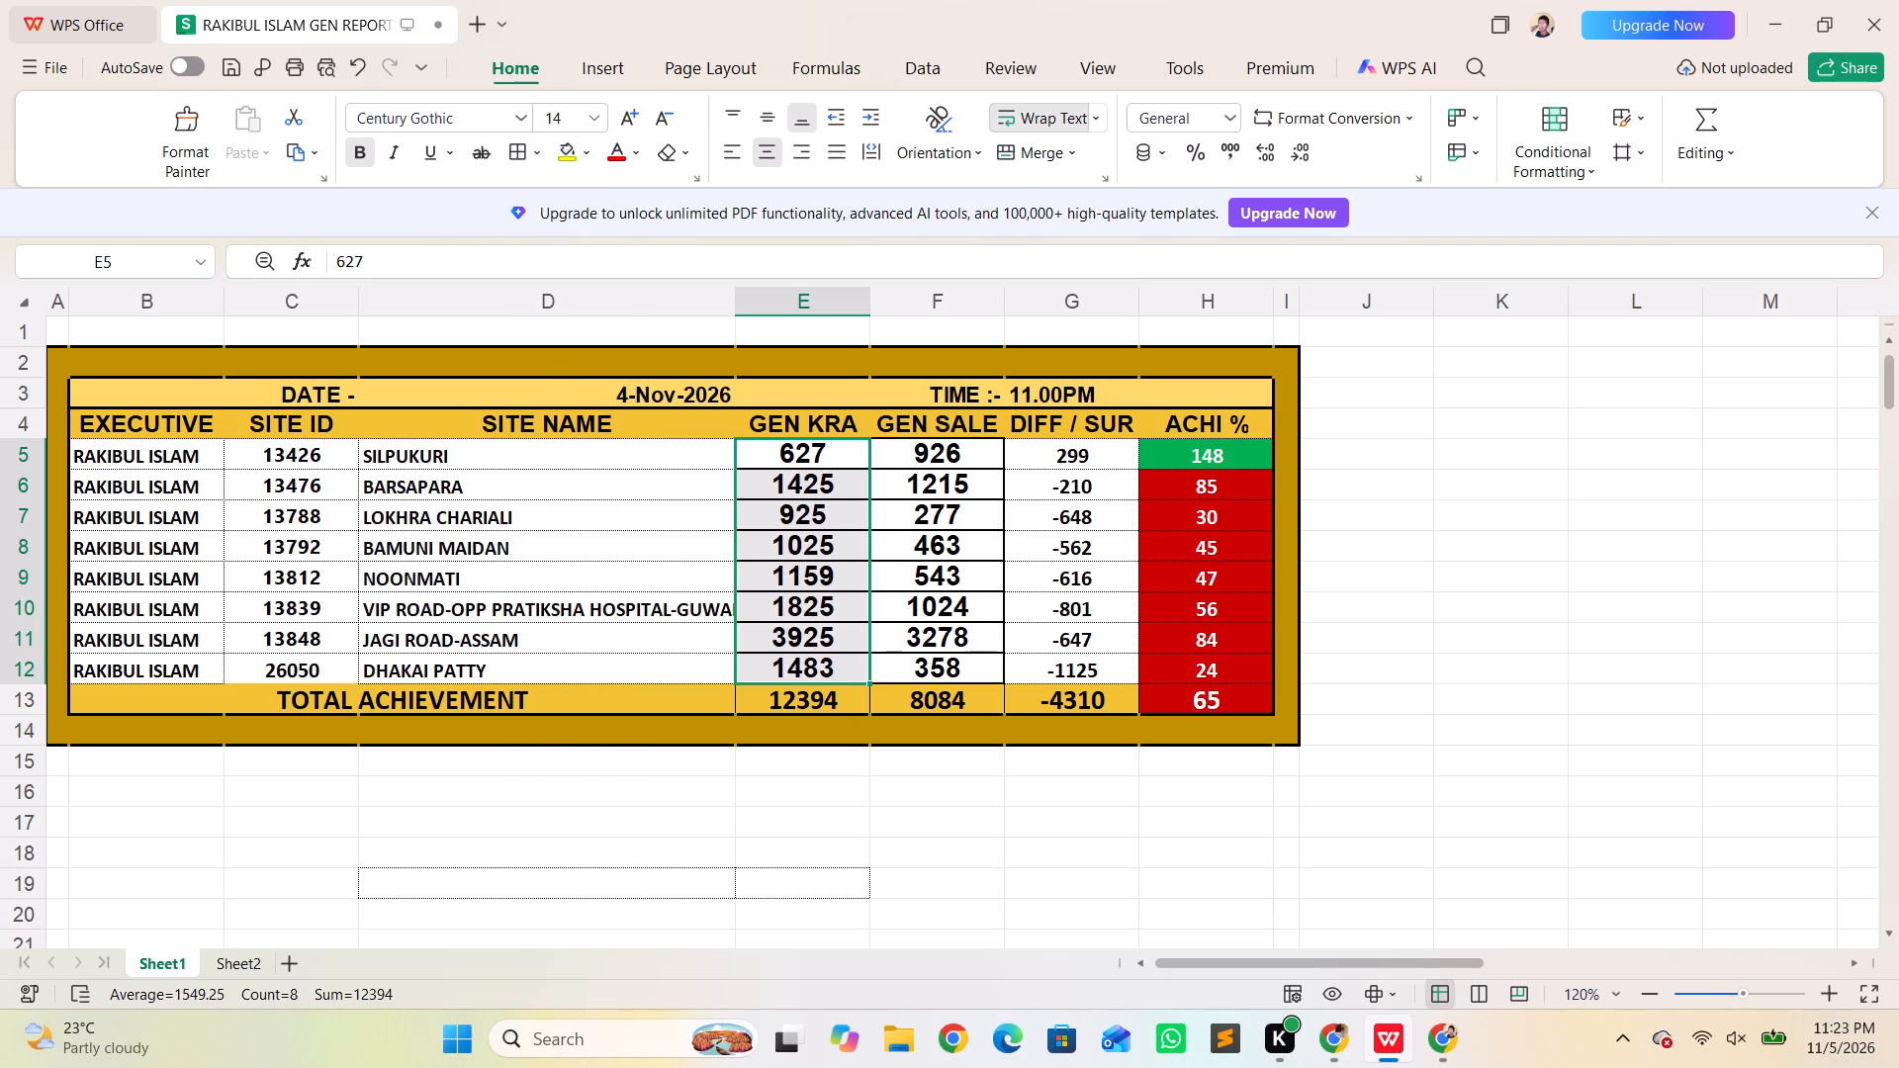
pyautogui.click(784, 779)
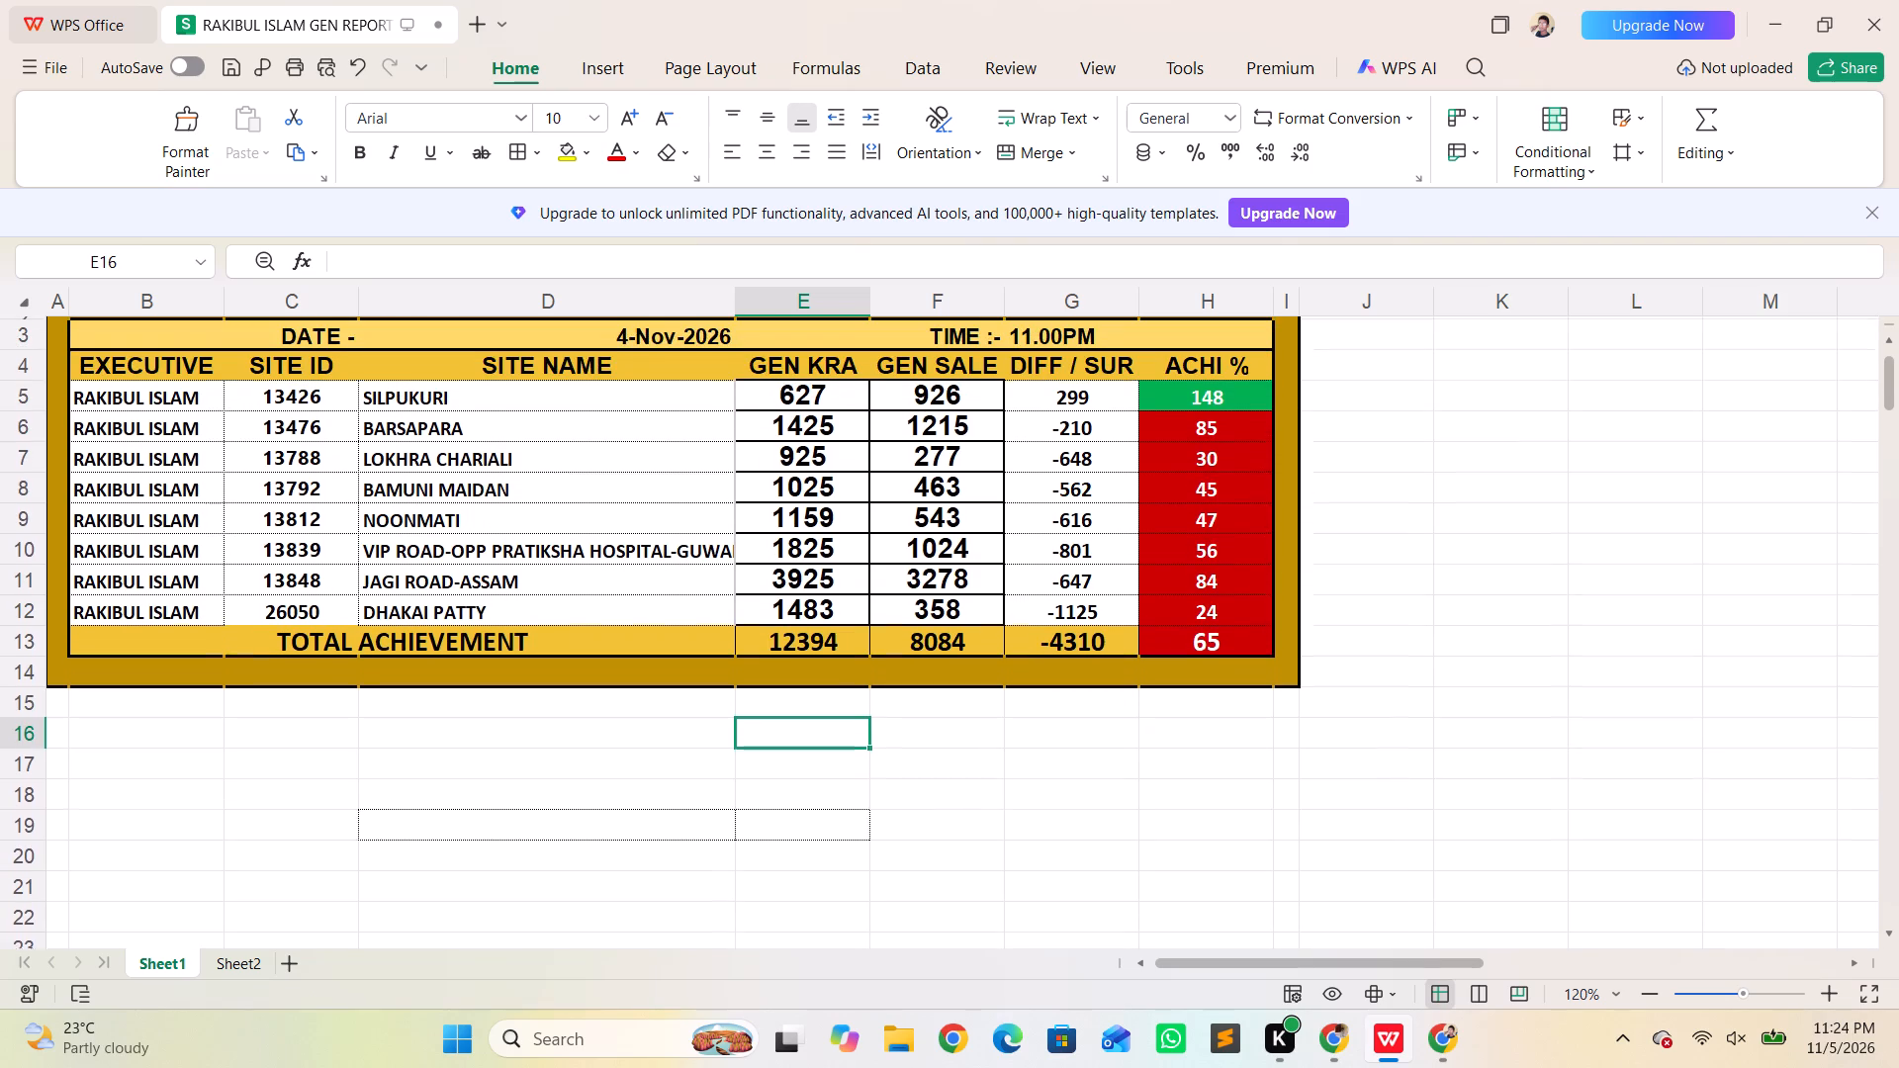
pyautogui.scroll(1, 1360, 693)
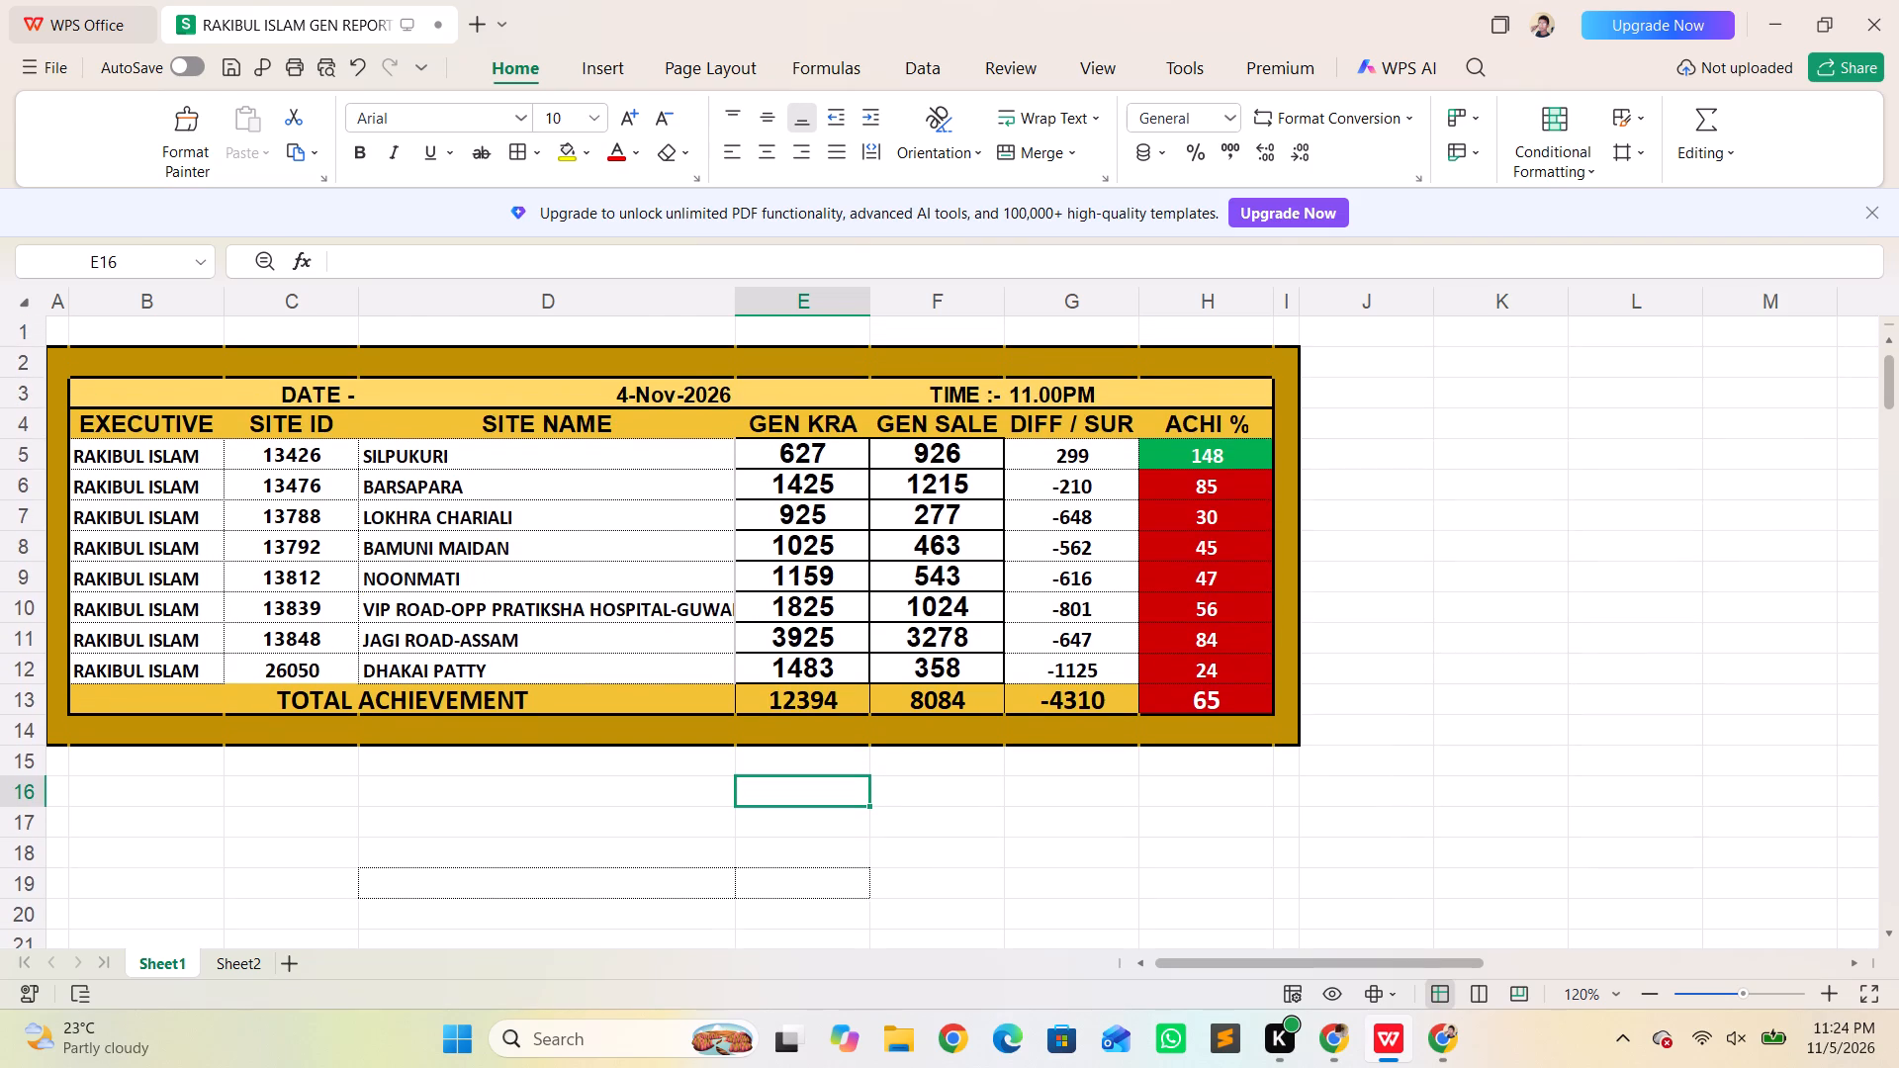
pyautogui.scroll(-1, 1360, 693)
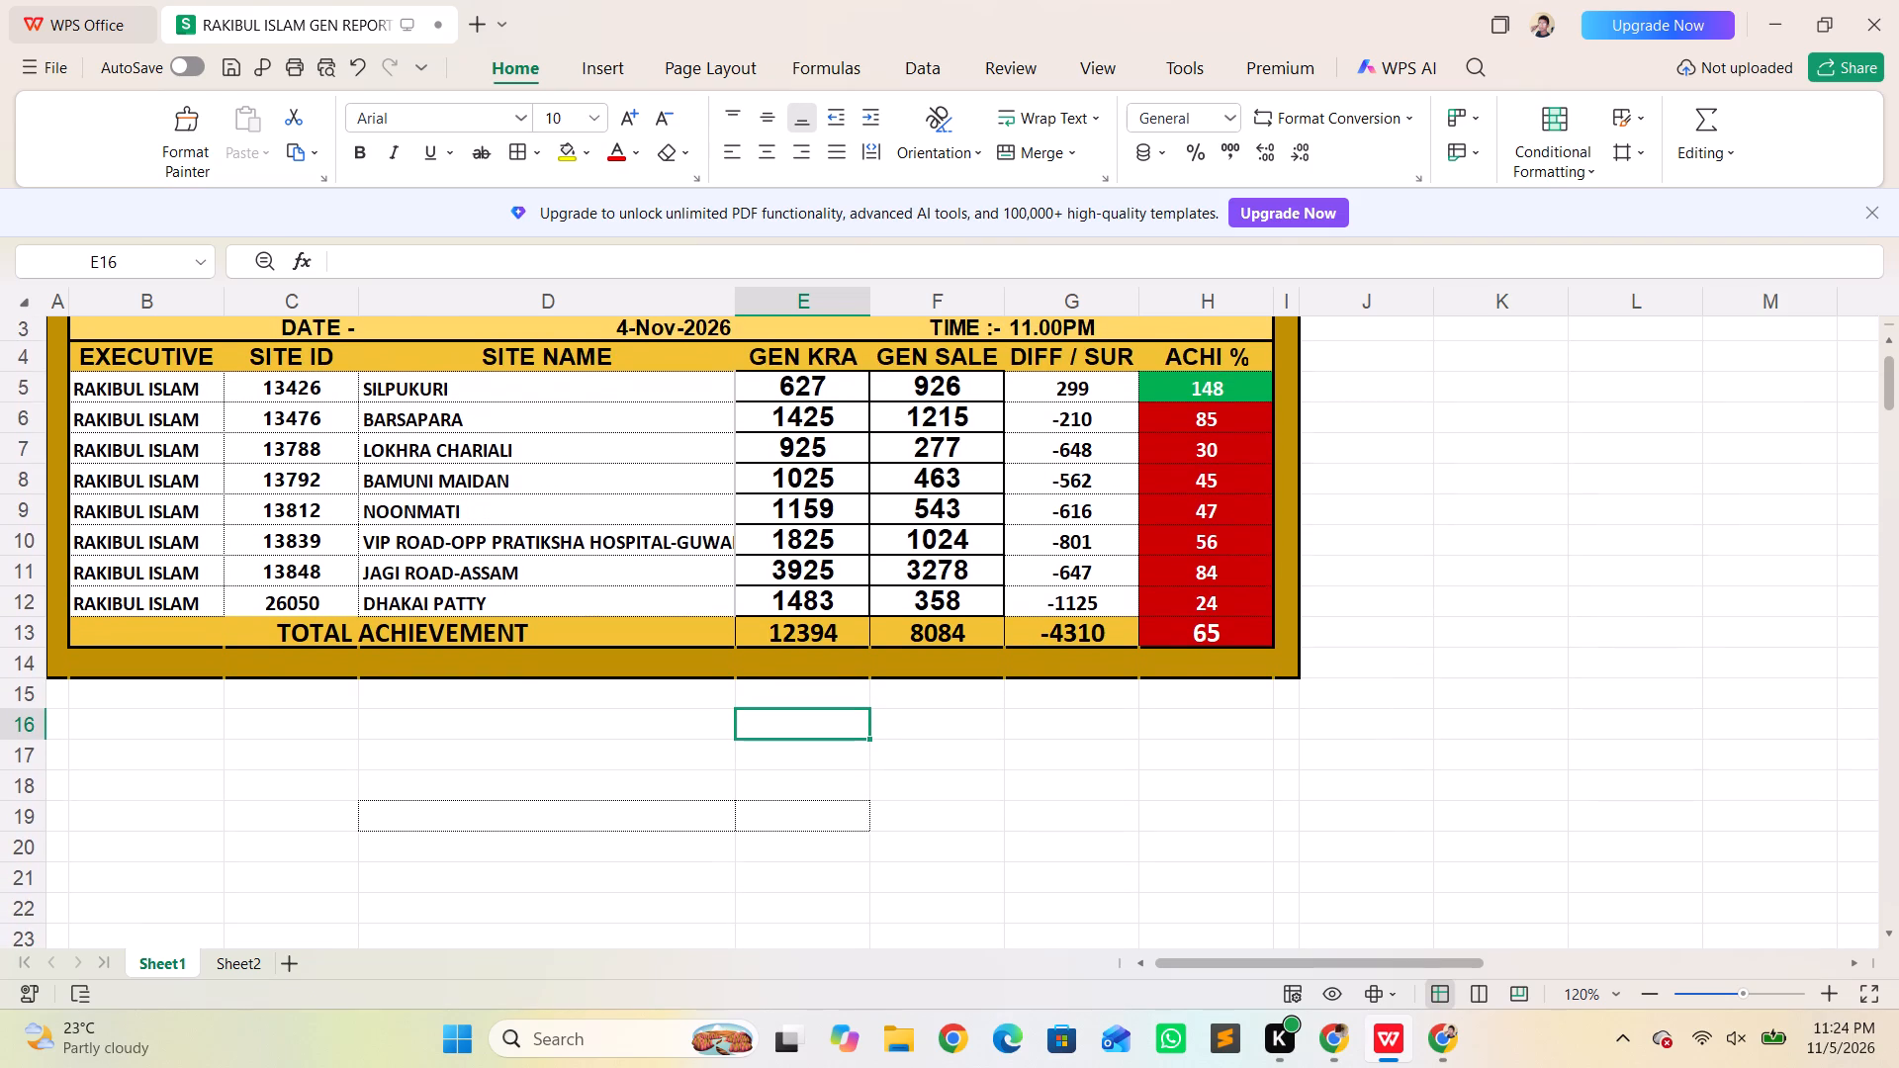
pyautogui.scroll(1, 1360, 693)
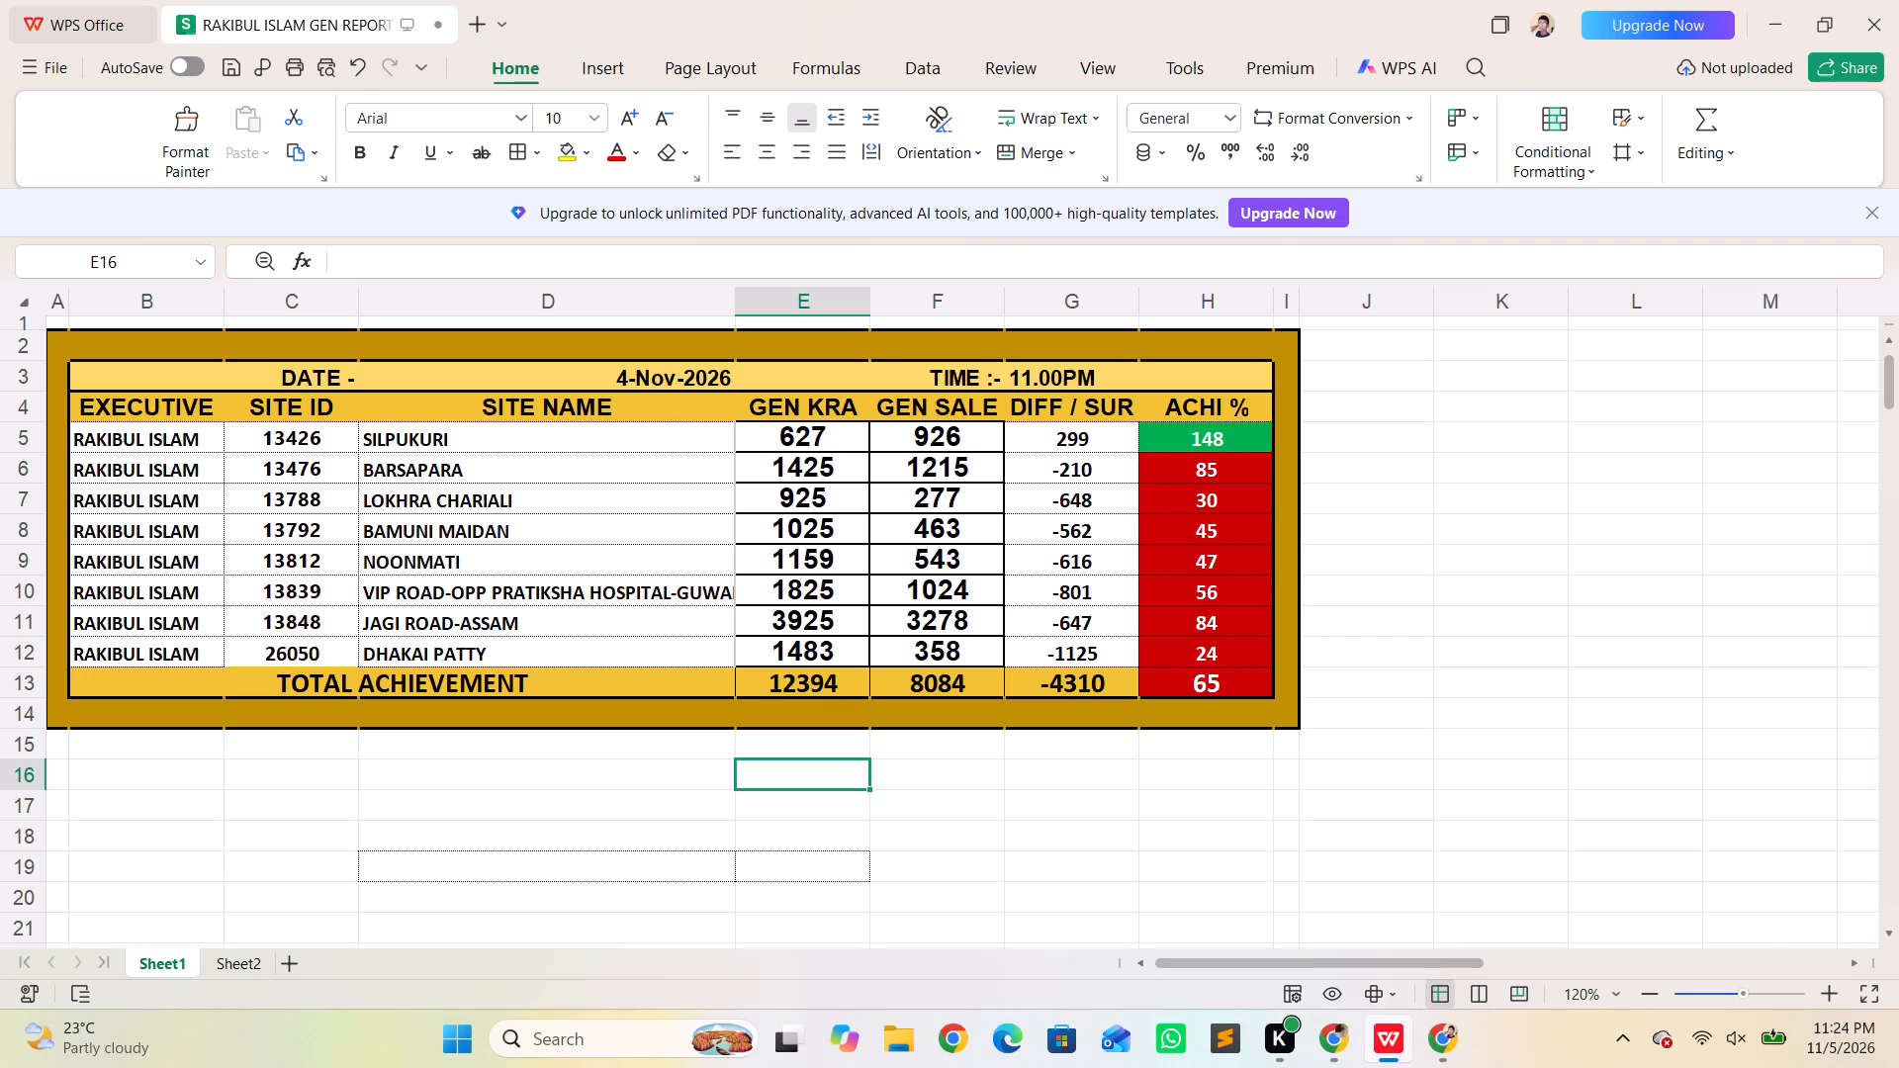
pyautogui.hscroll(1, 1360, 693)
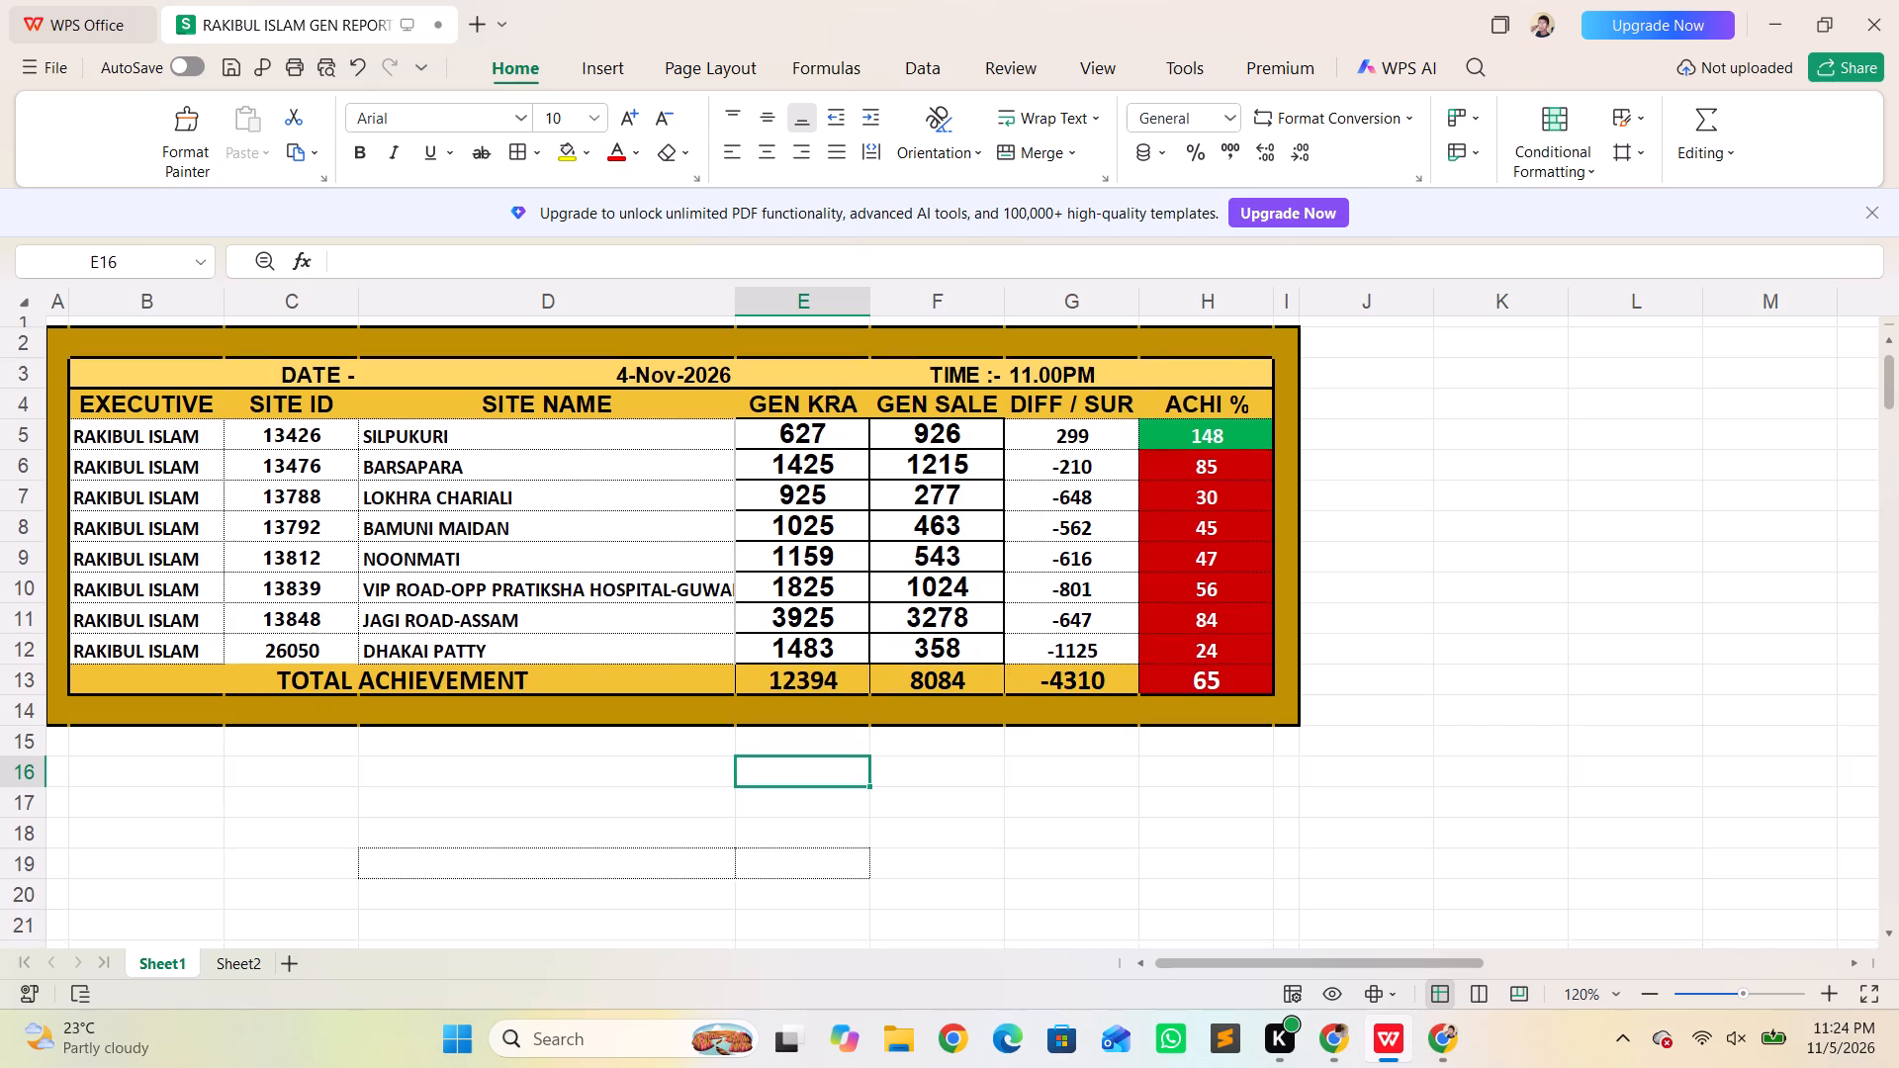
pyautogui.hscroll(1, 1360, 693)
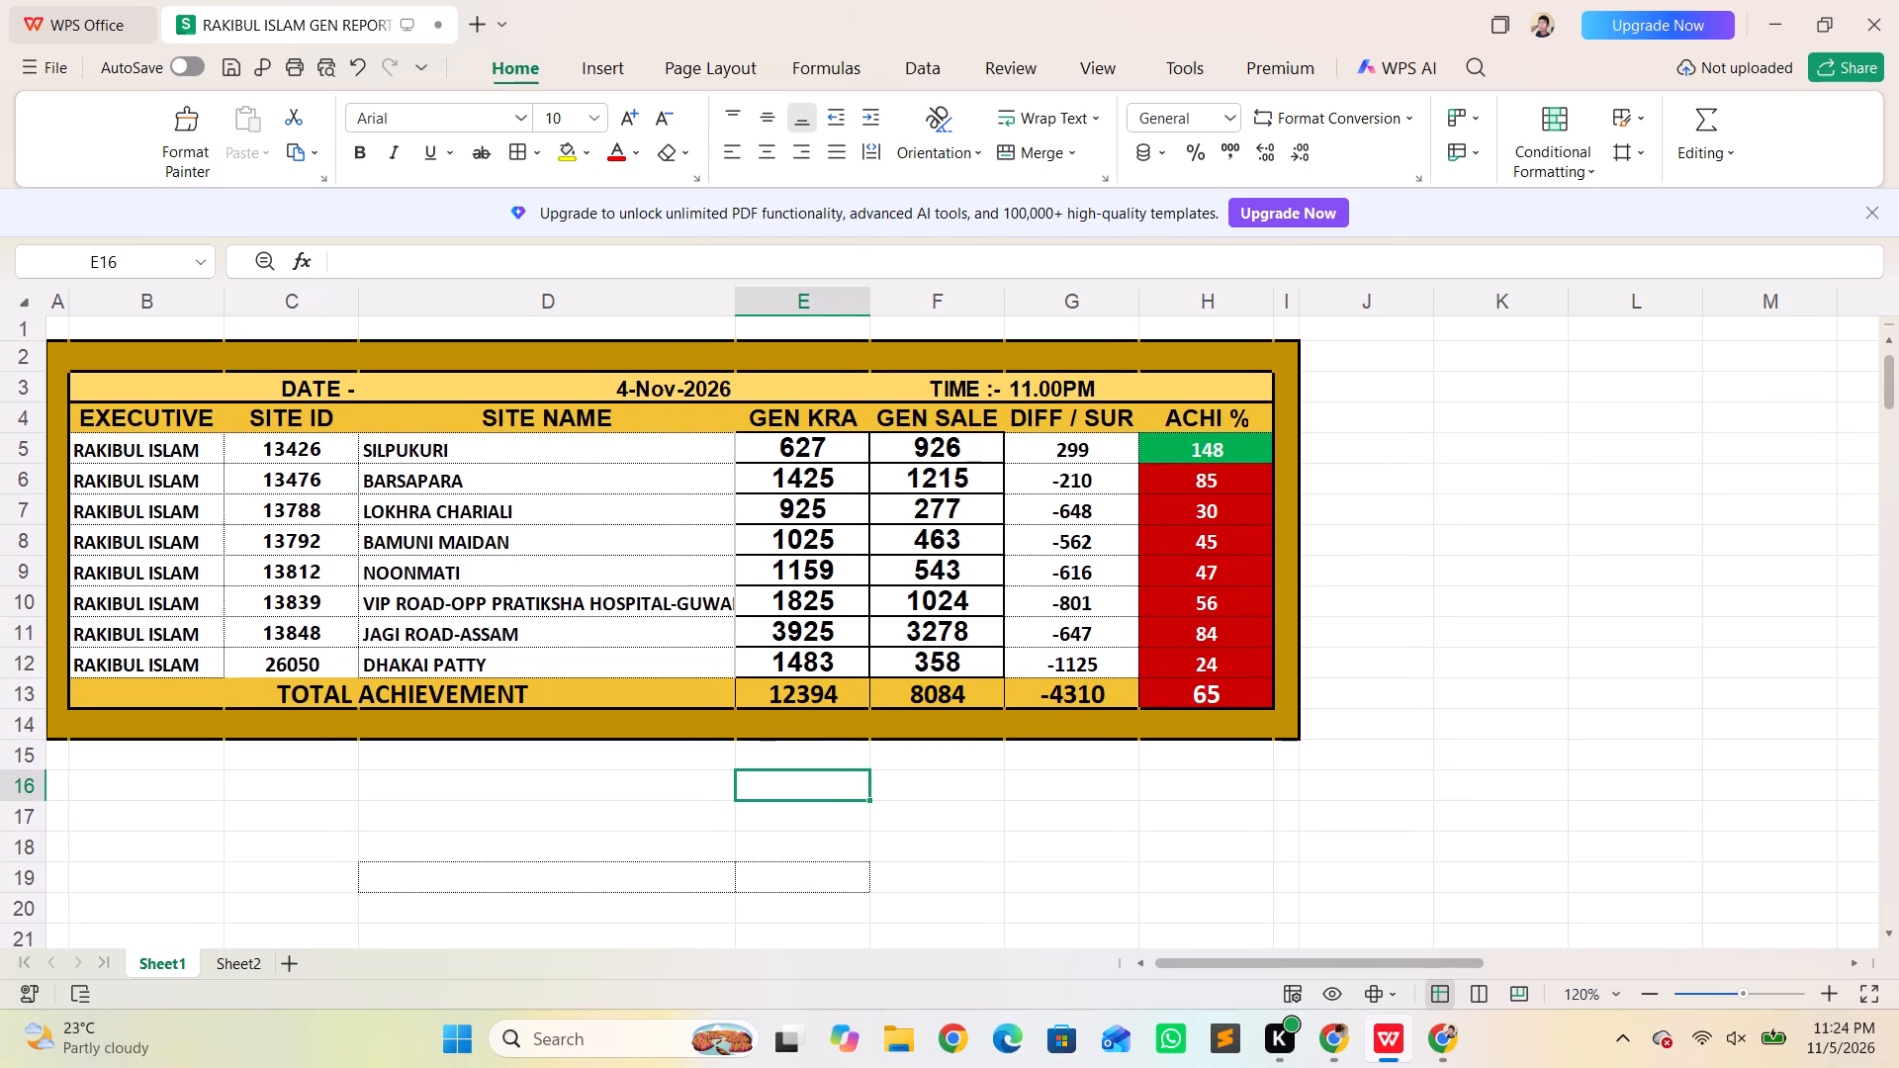
# Look over the stores' budget tables on Sheet2 of the GEN report and return to the GEN KRA table on Sheet1.
pyautogui.hscroll(1, 1360, 693)
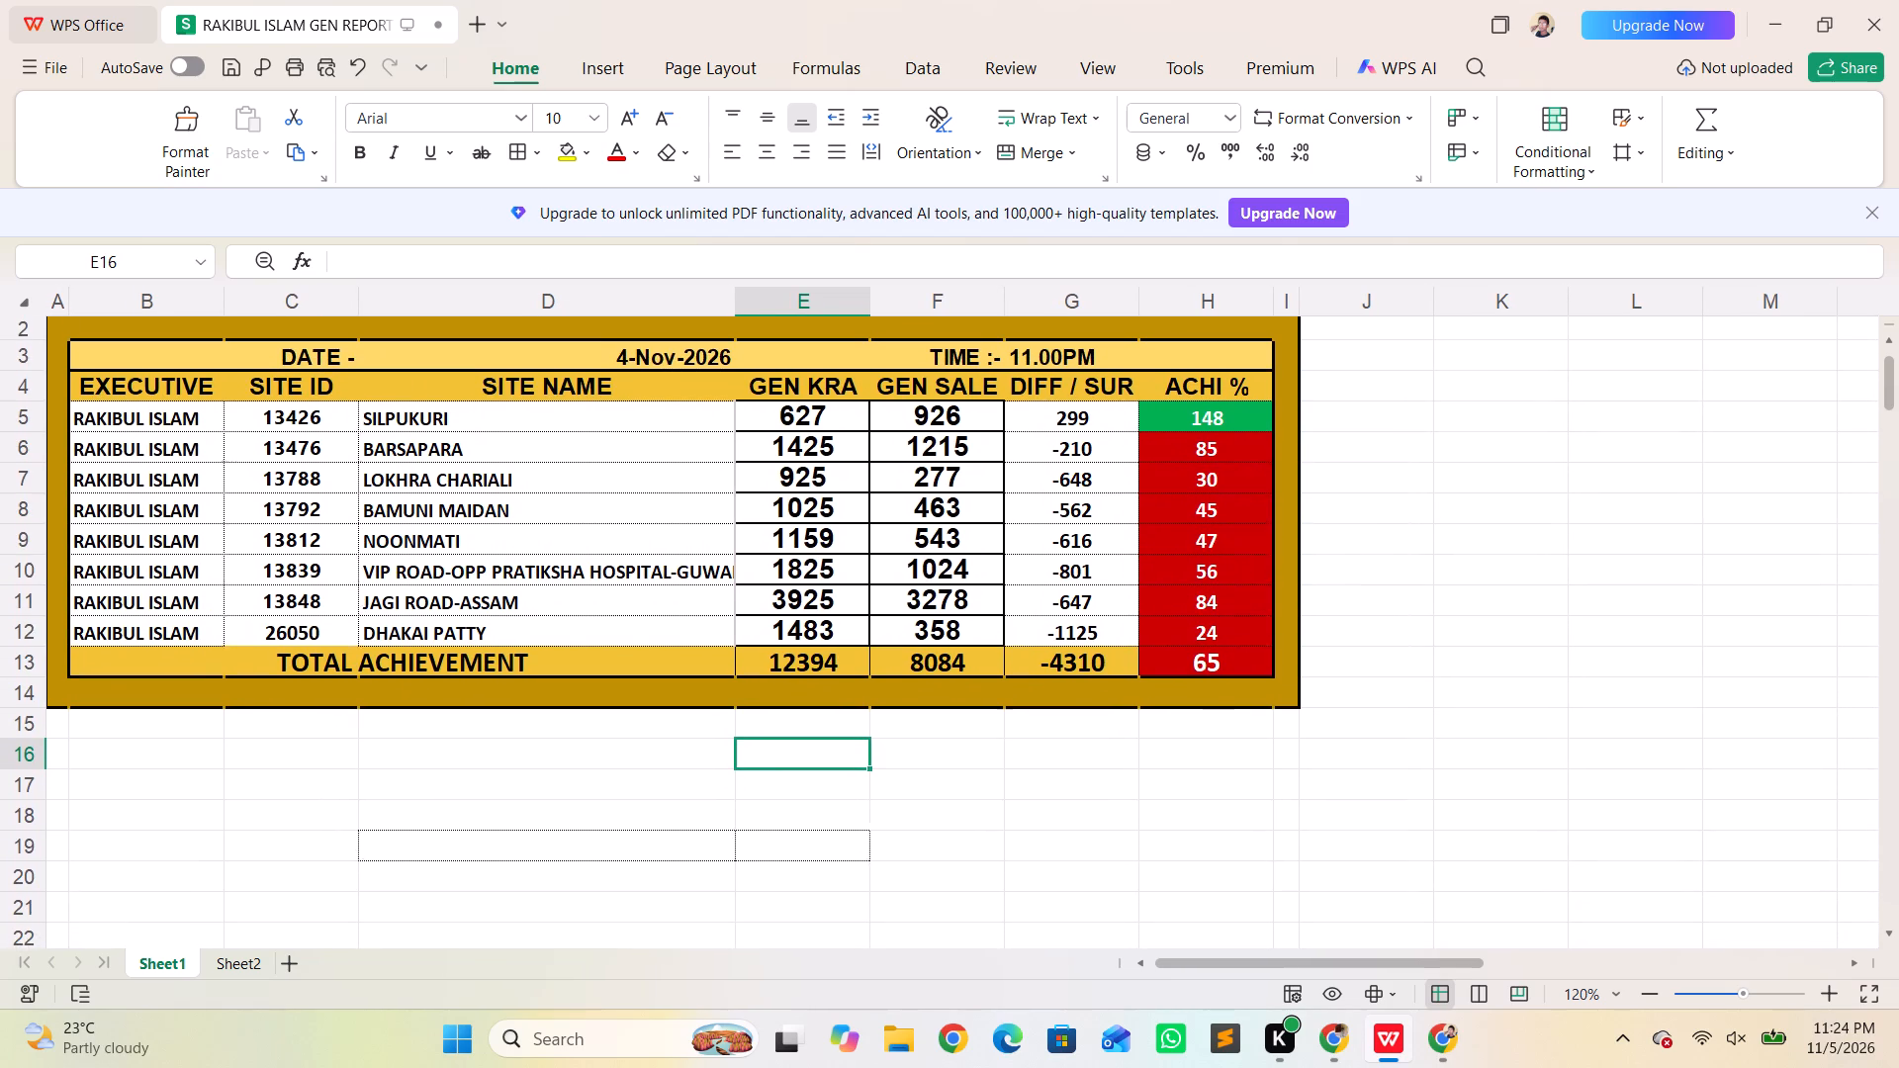
pyautogui.hscroll(1, 1360, 693)
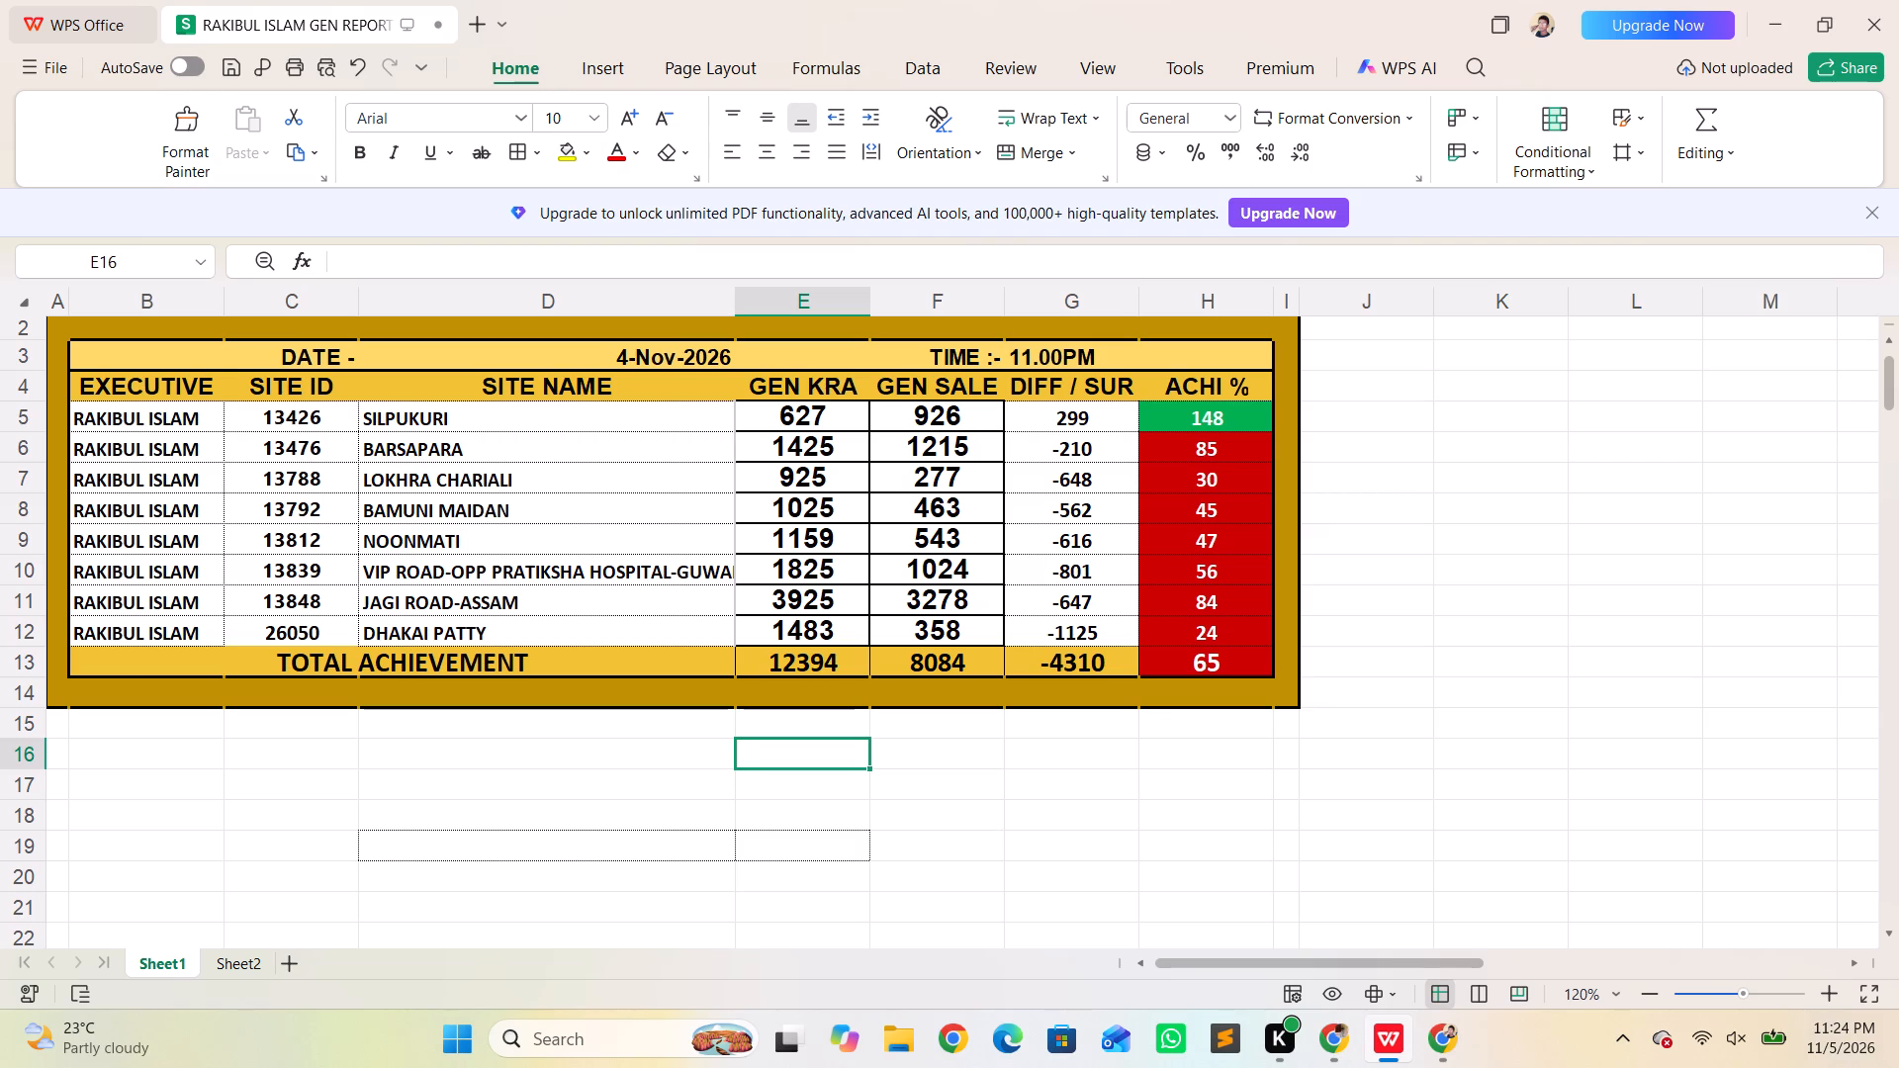
pyautogui.hscroll(1, 1048, 759)
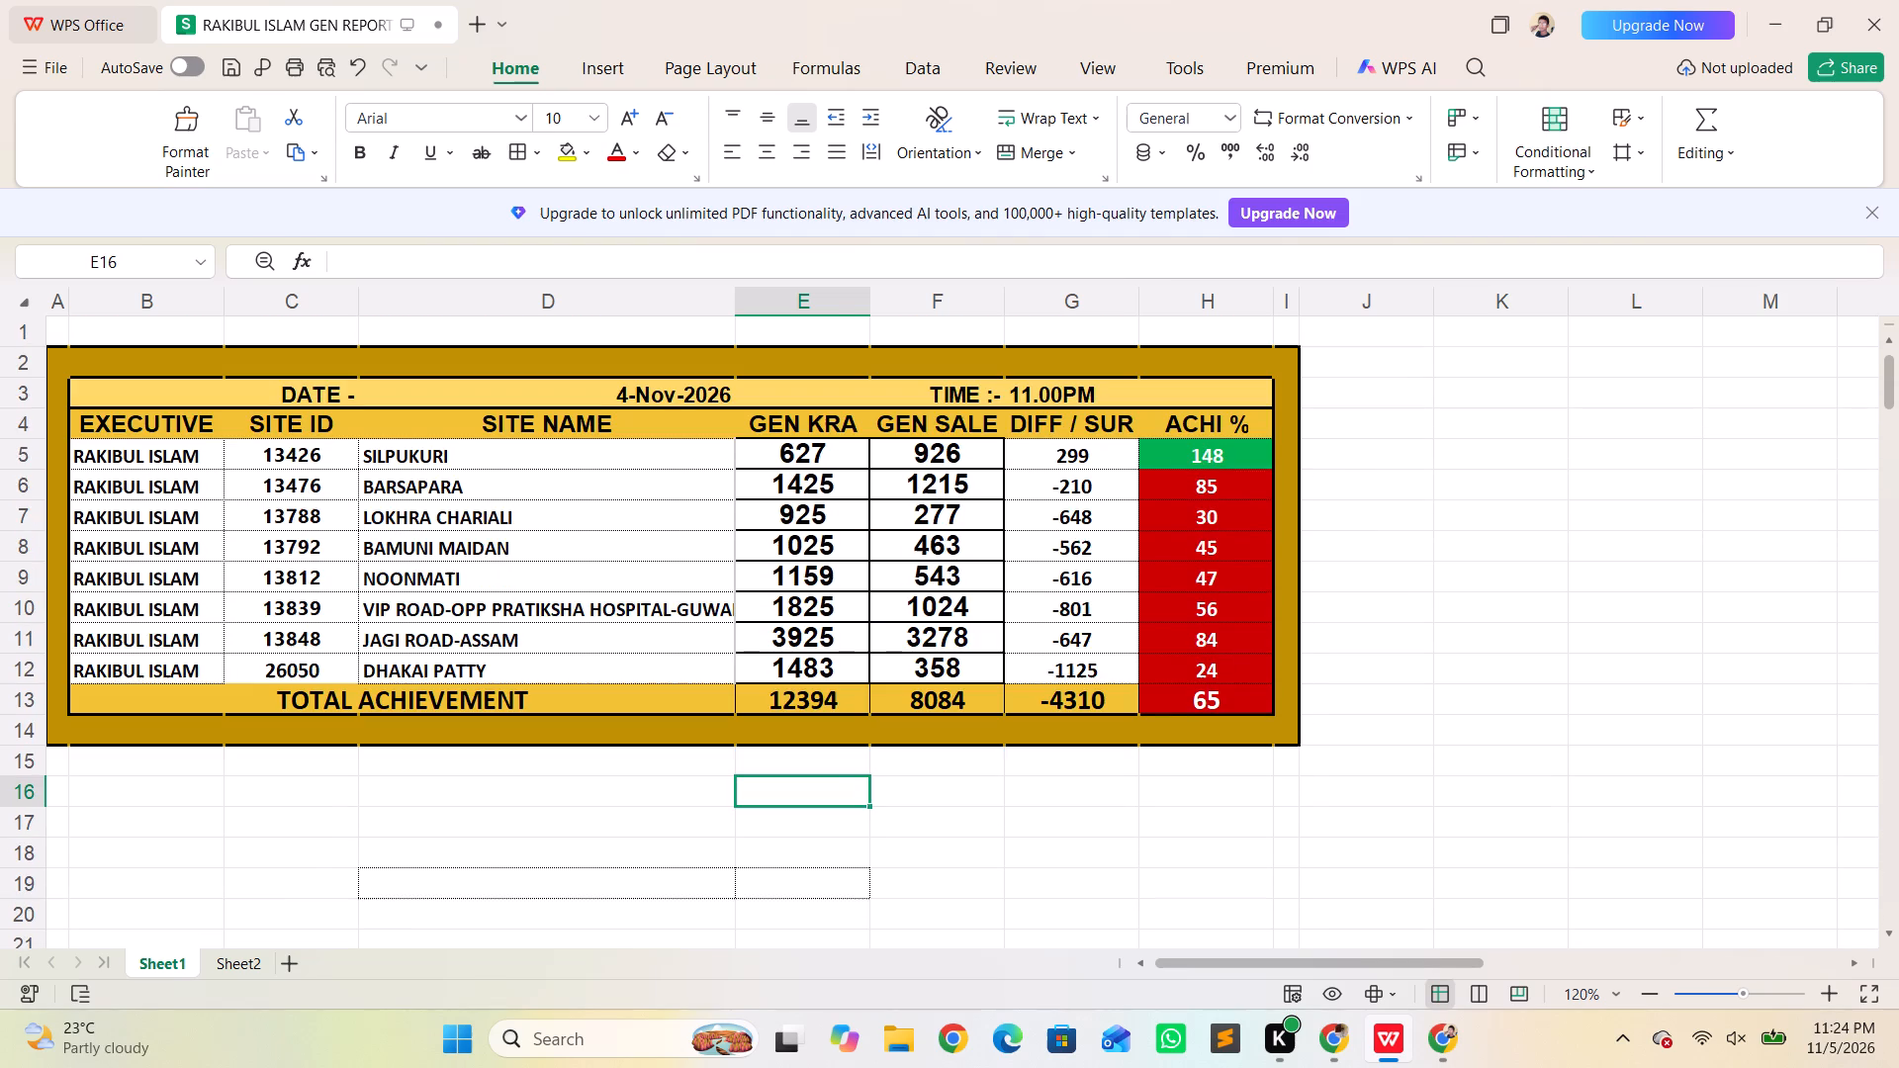
pyautogui.click(248, 962)
pyautogui.scroll(1, 484, 744)
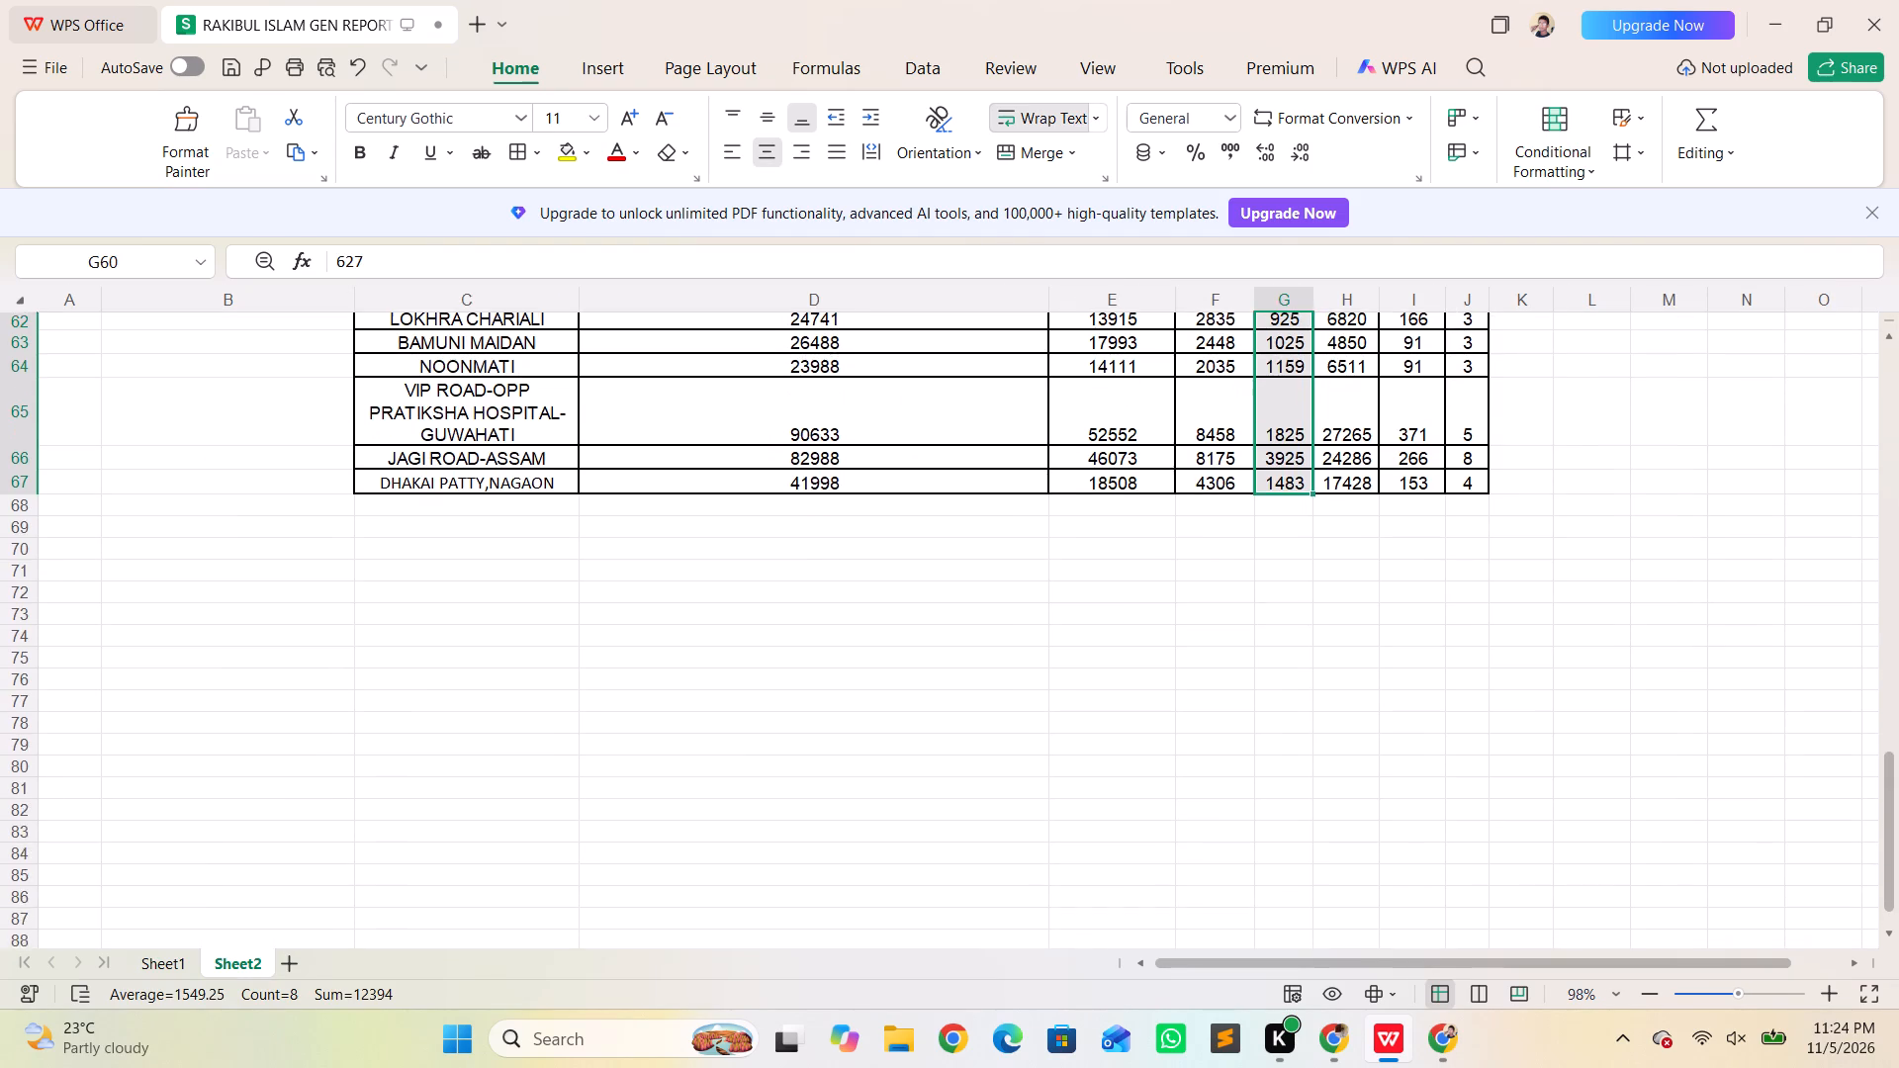
pyautogui.scroll(8, 484, 744)
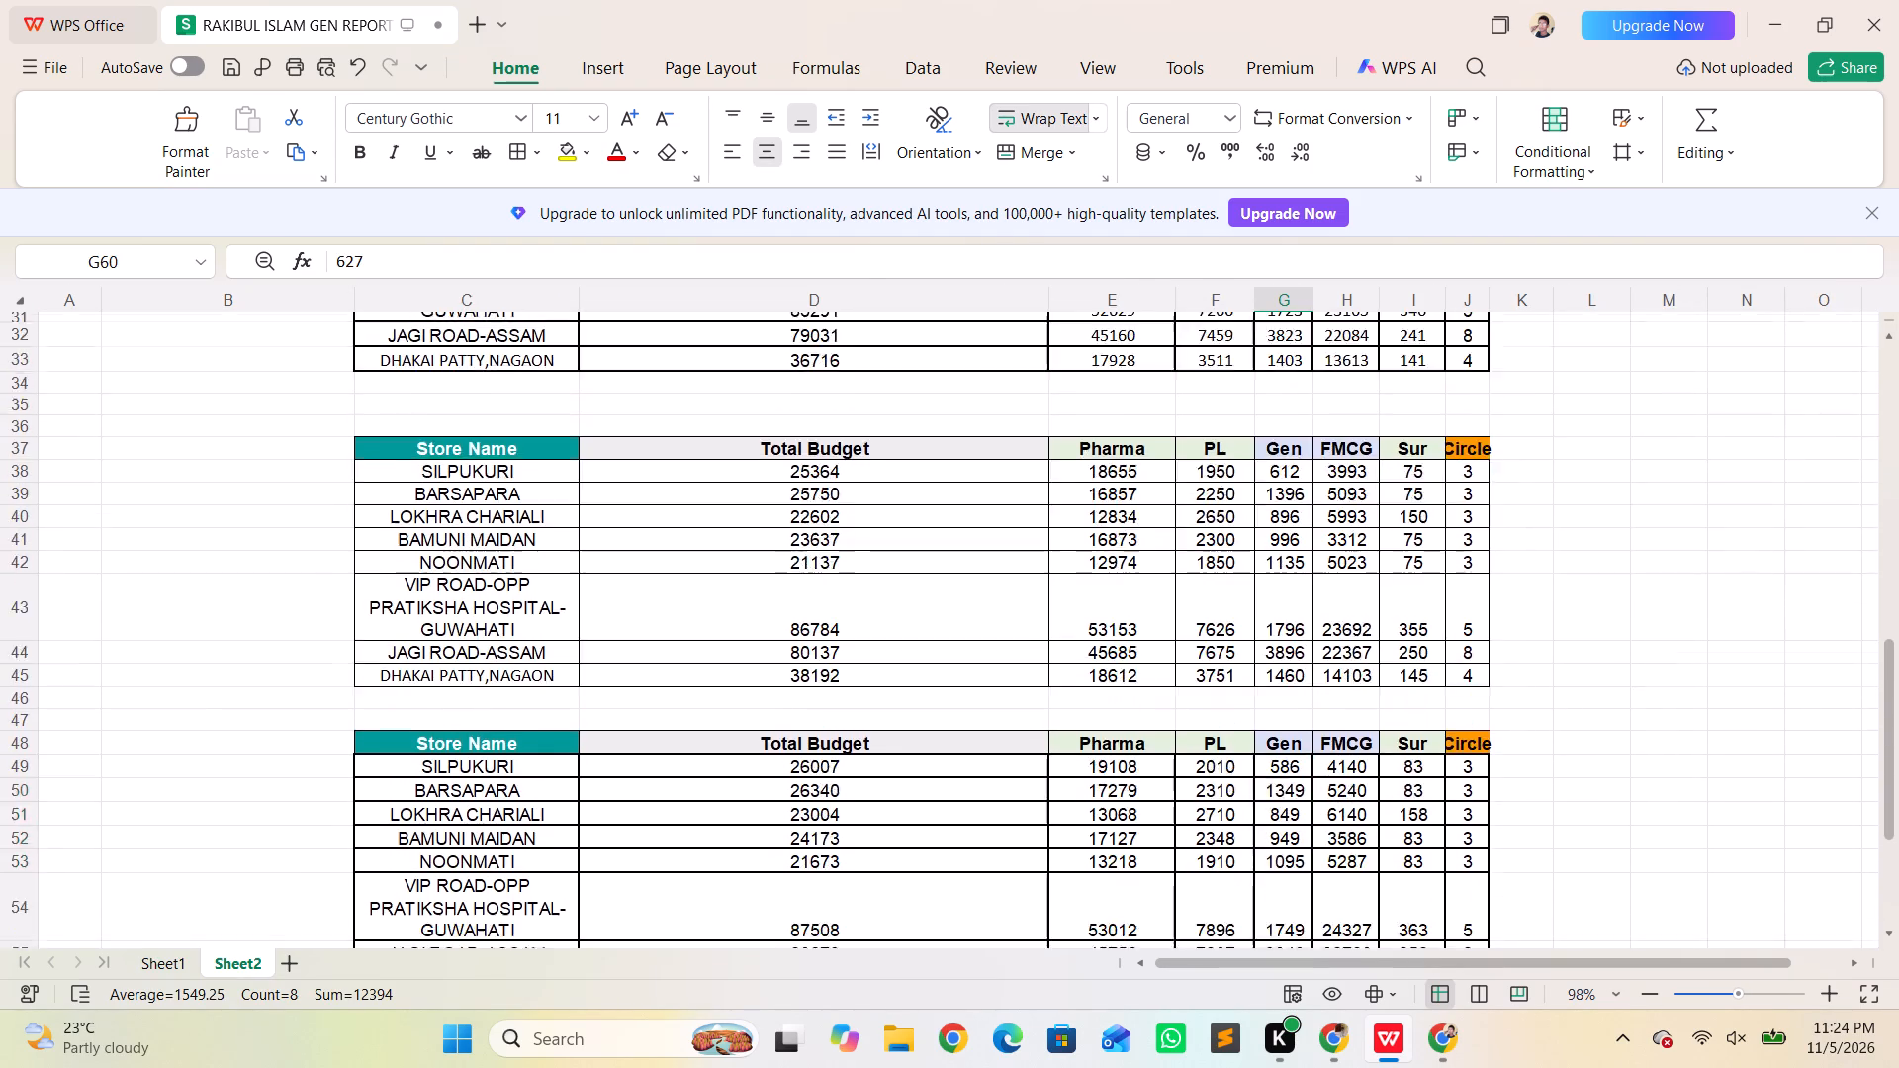
pyautogui.scroll(2, 484, 744)
pyautogui.scroll(-4, 484, 744)
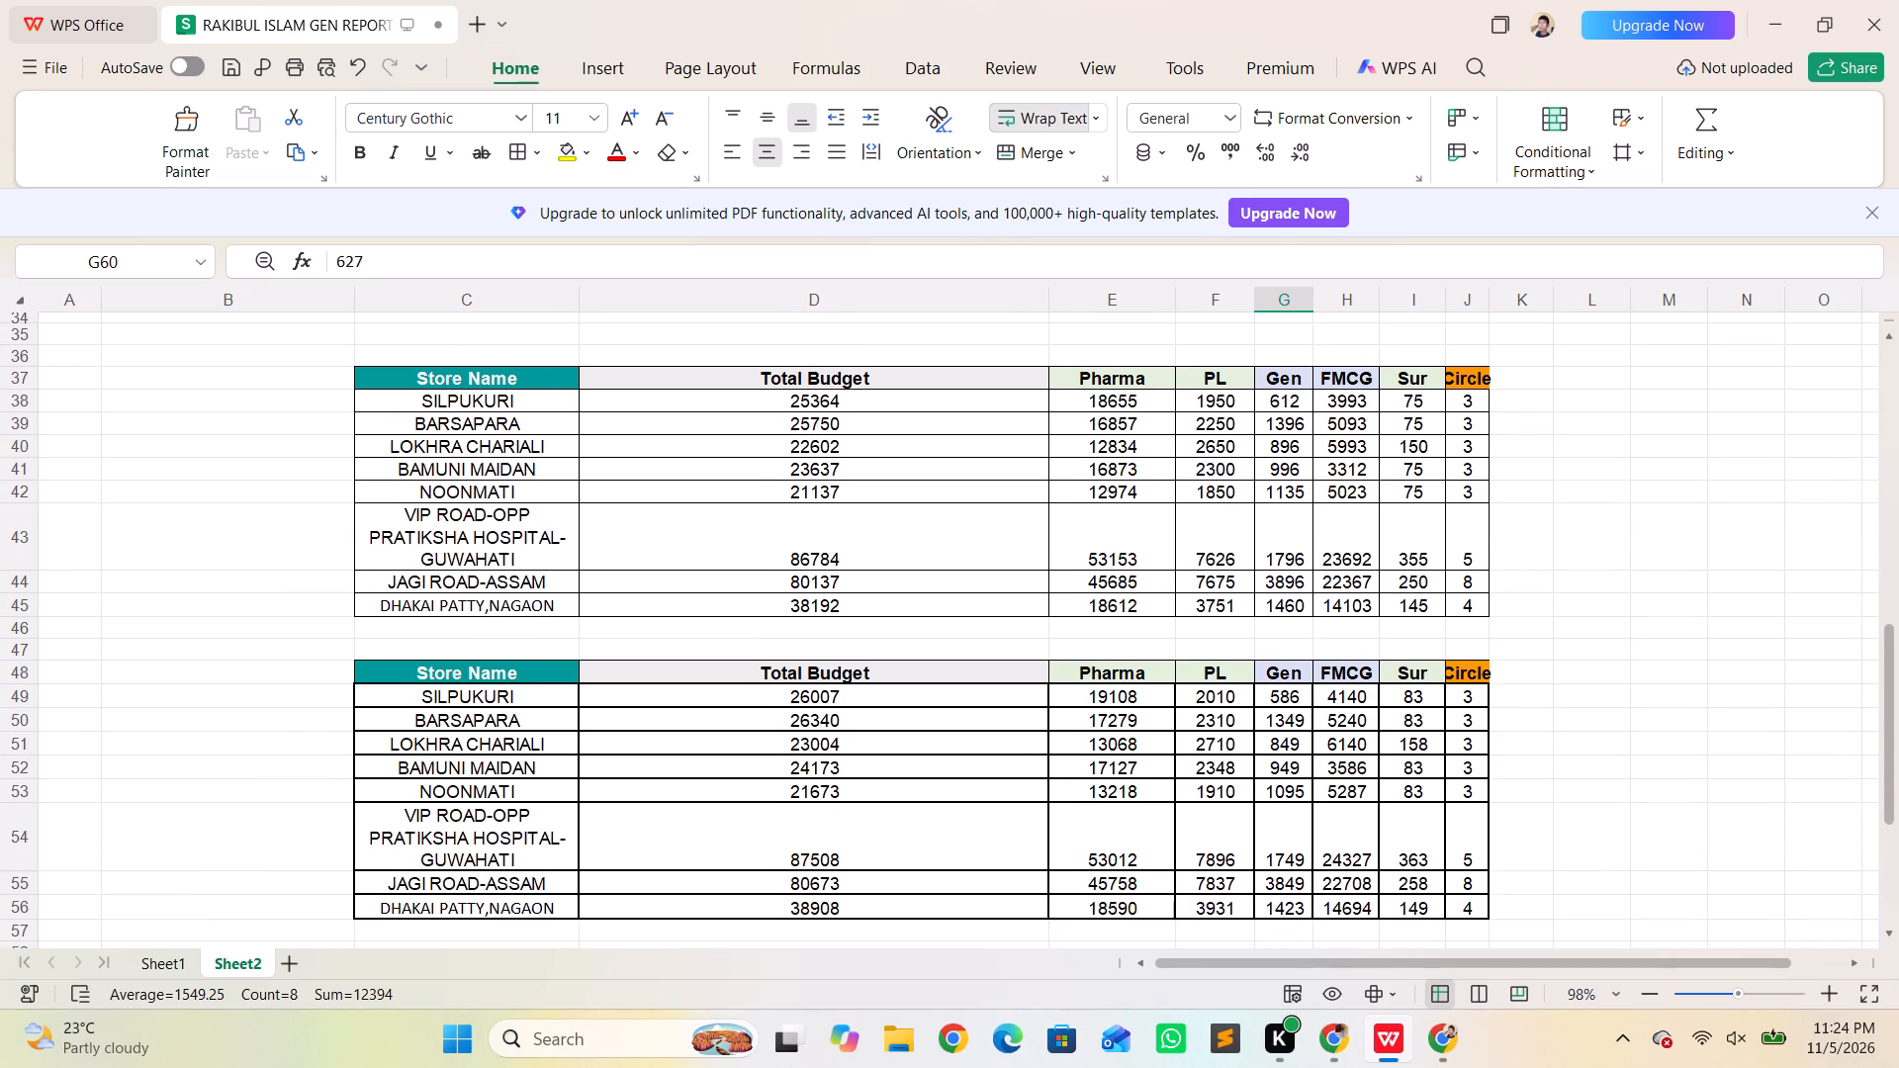
pyautogui.scroll(-4, 484, 744)
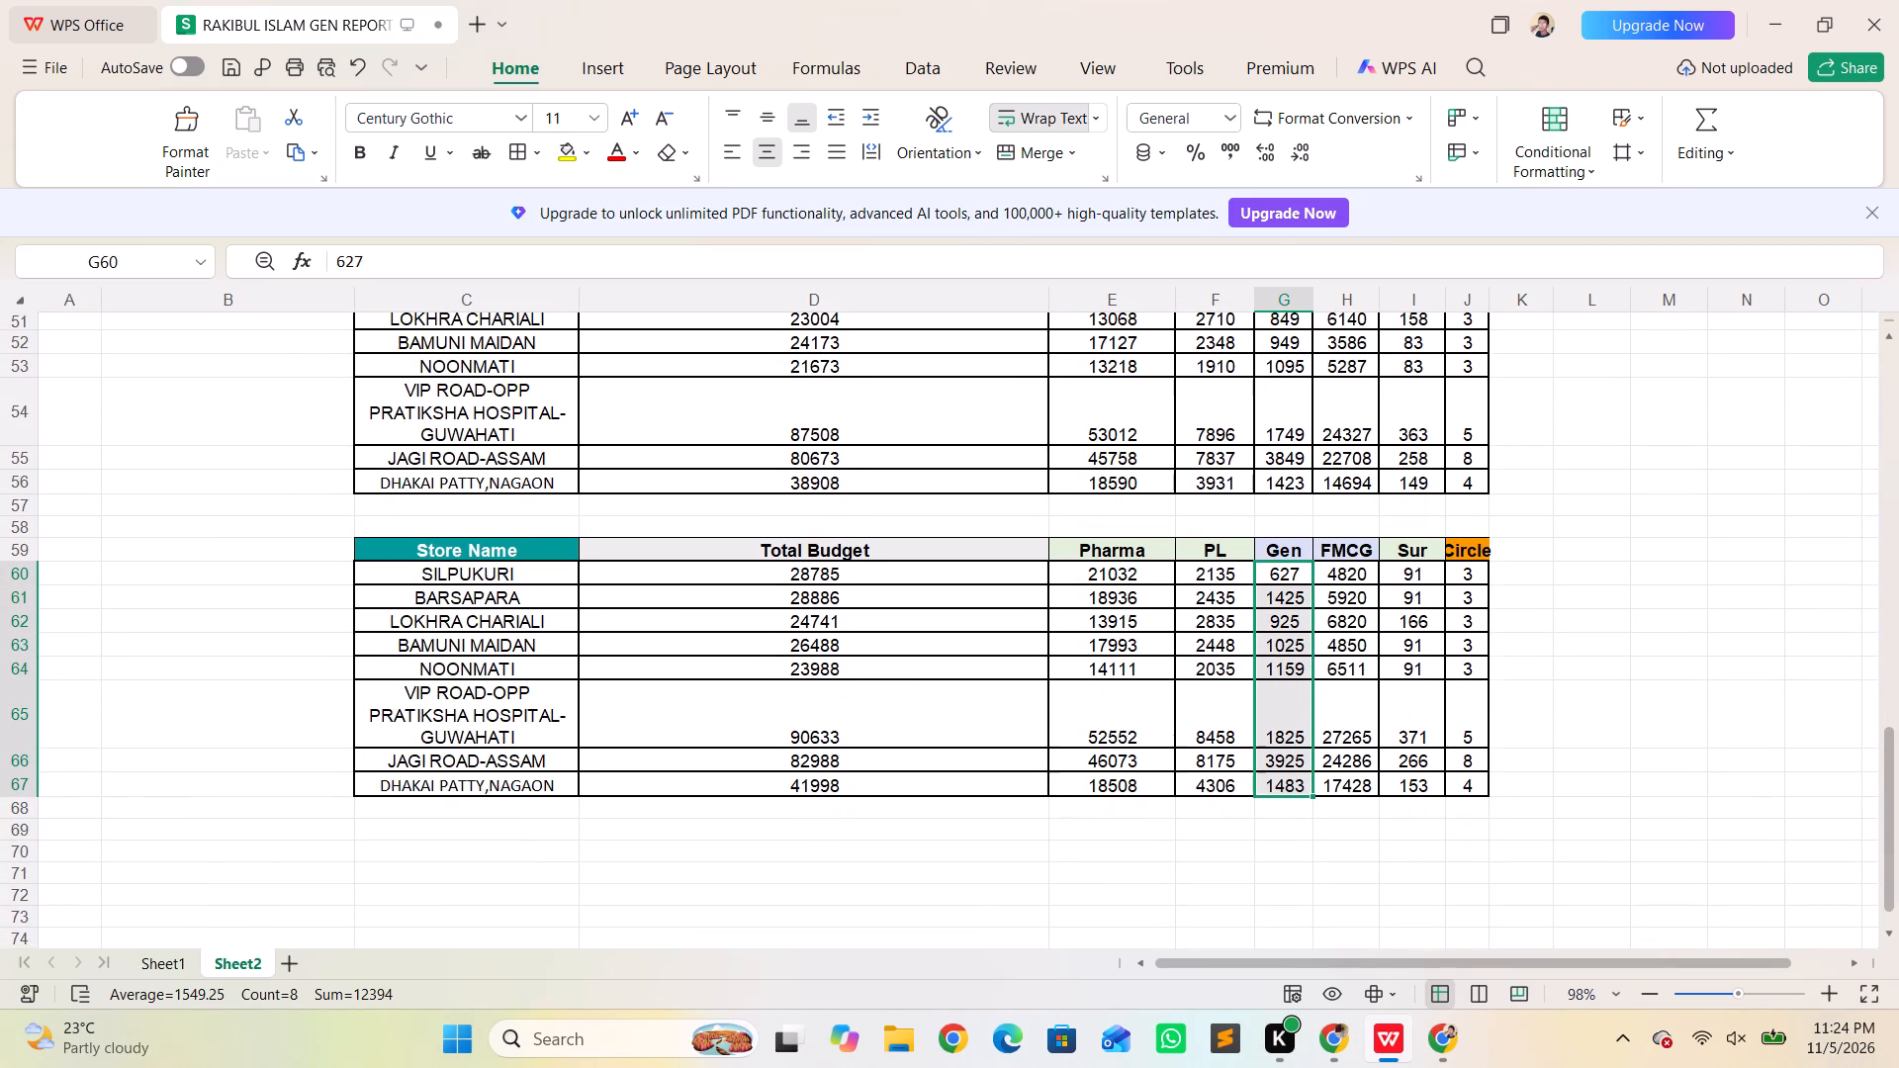
pyautogui.scroll(-1, 479, 840)
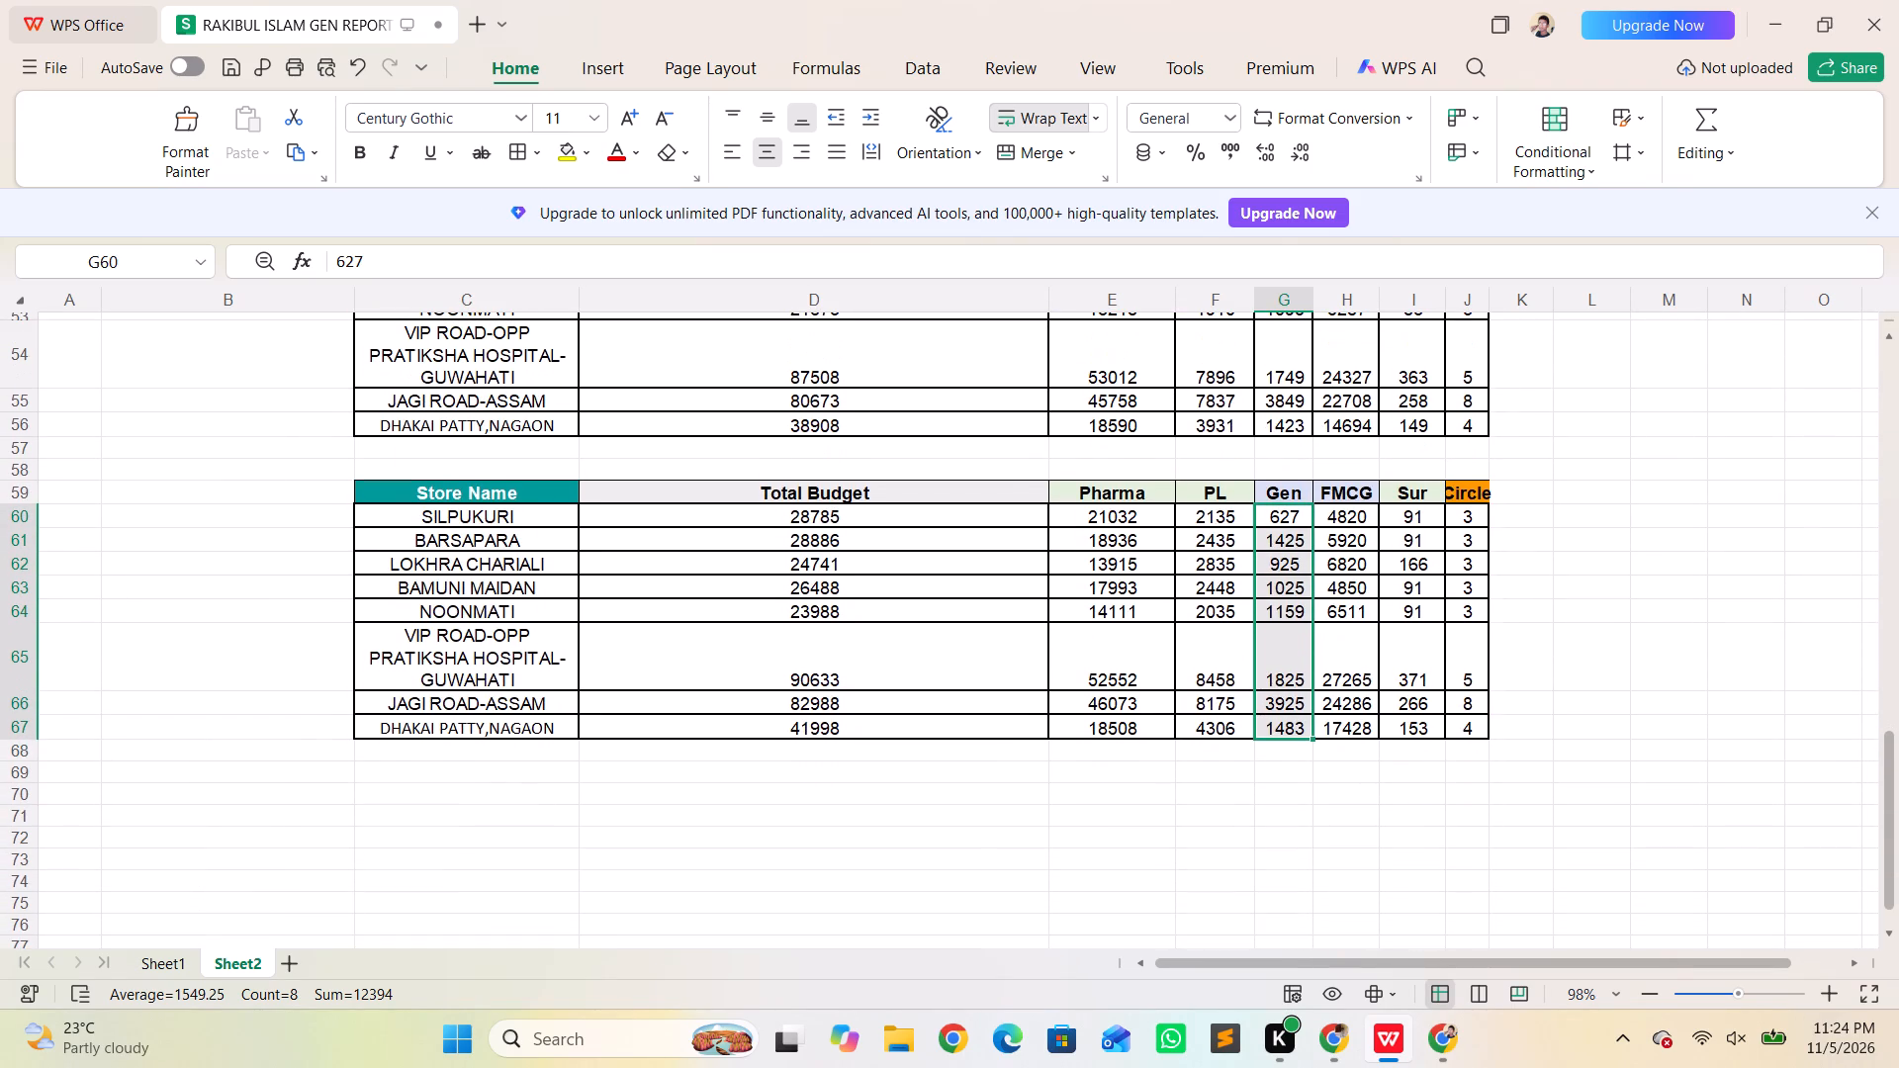
pyautogui.scroll(1, 479, 840)
pyautogui.click(702, 875)
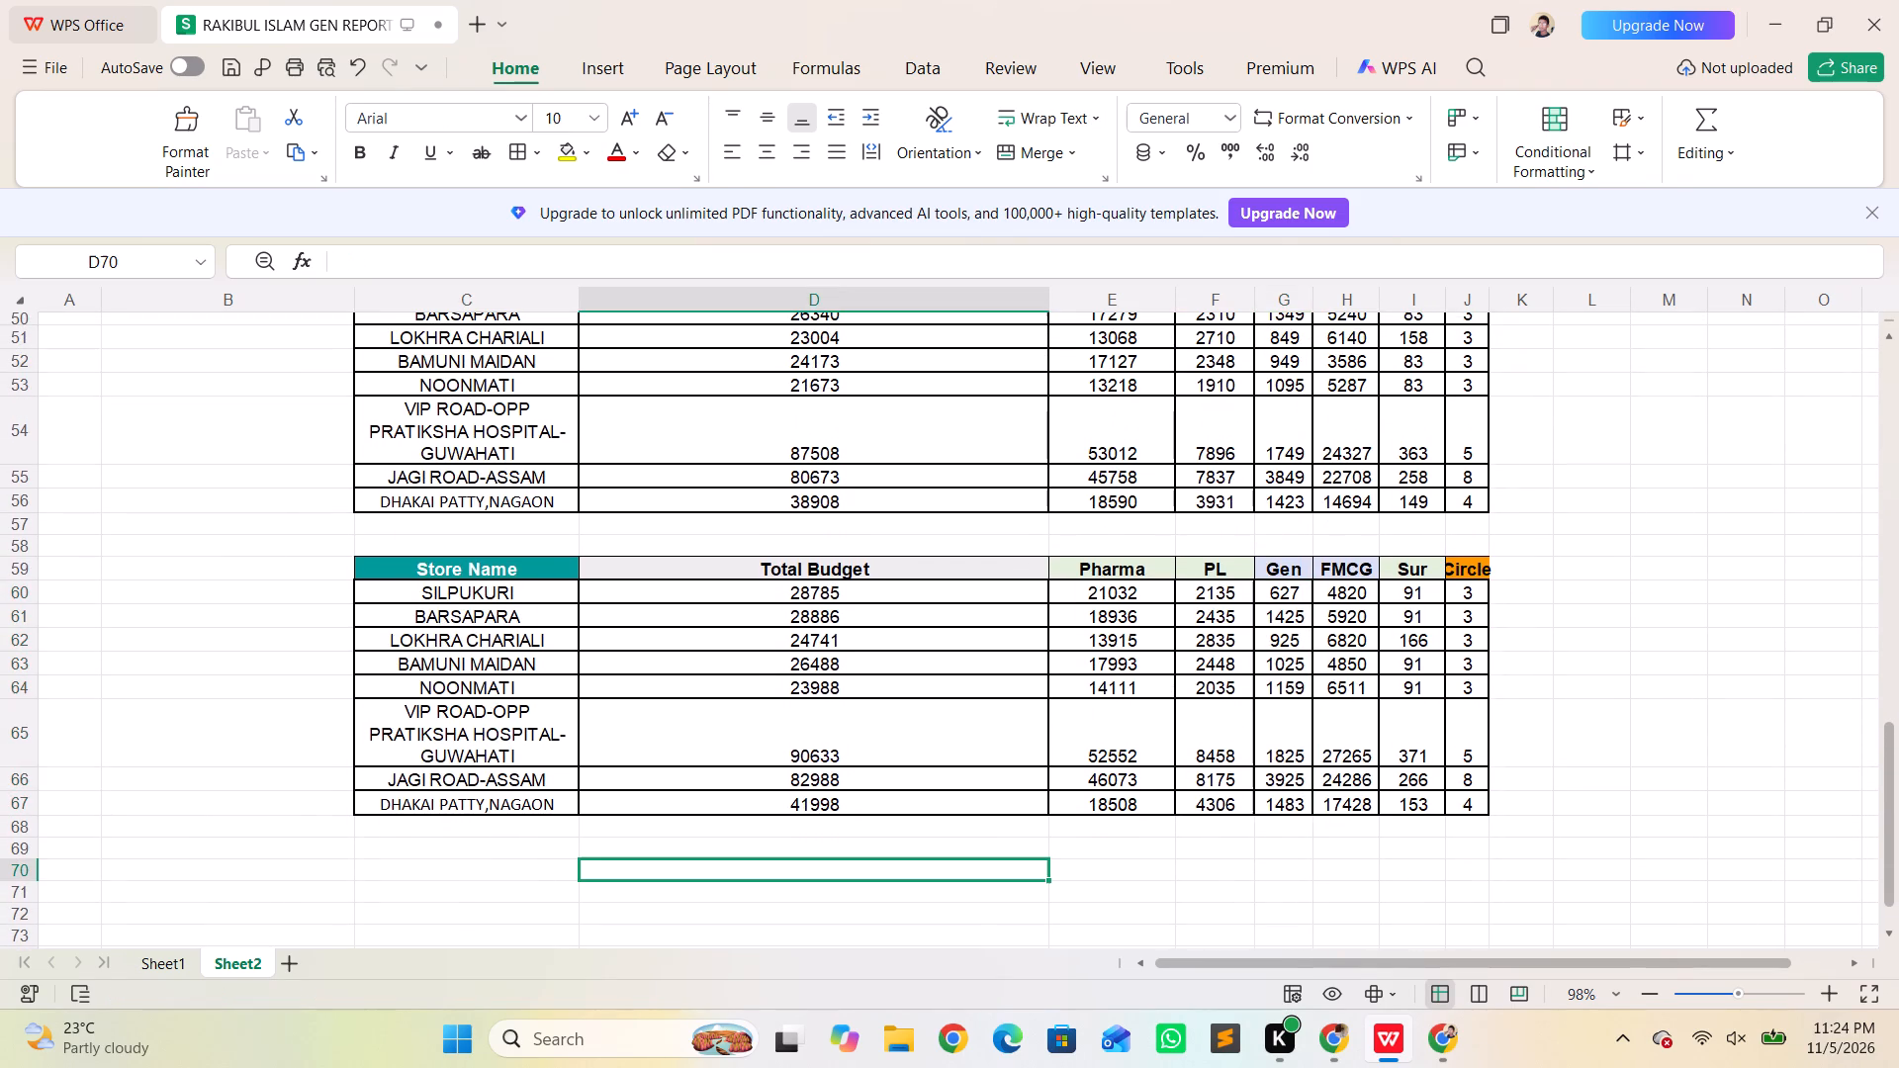
pyautogui.click(147, 964)
pyautogui.click(491, 870)
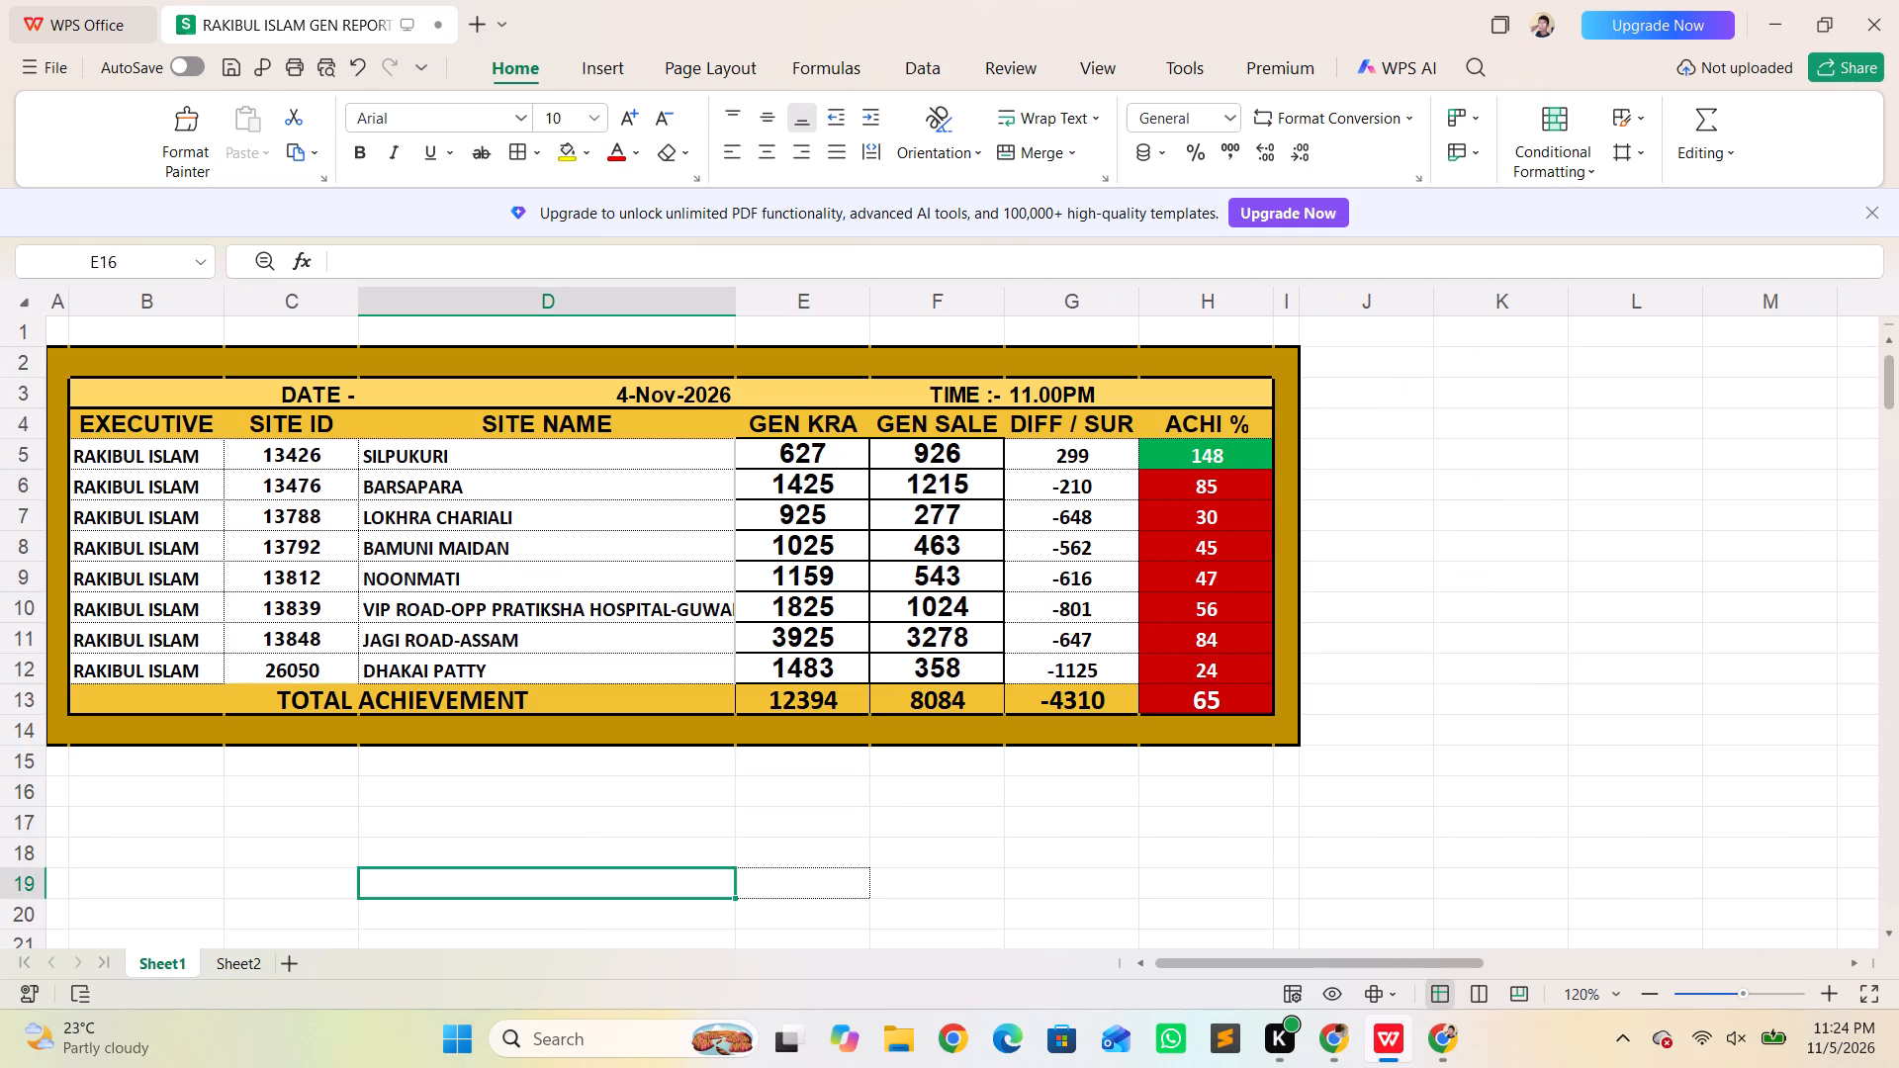
pyautogui.click(578, 812)
pyautogui.hscroll(1, 578, 812)
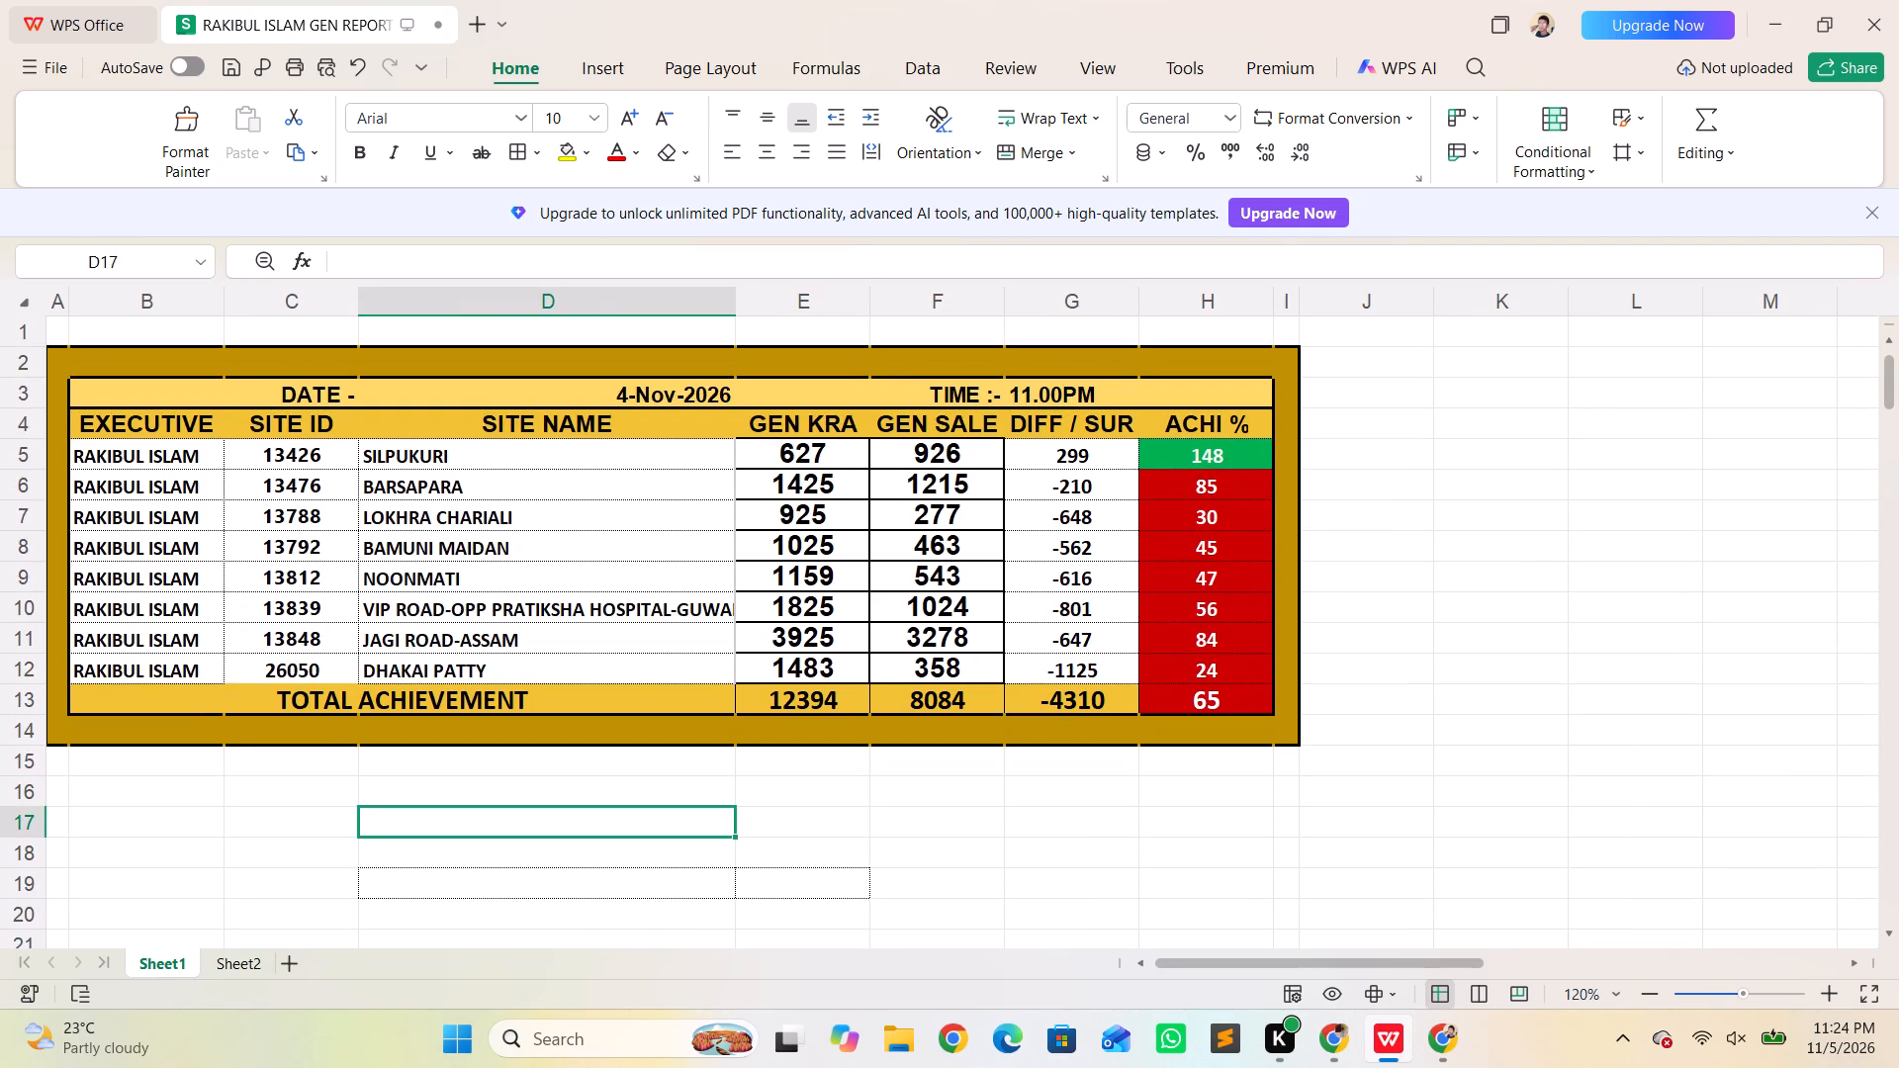
pyautogui.scroll(3, 578, 812)
# Switch to KRA 2026 in Chrome and enter BARSAPARA's Offline Sales 10105.39, Pharma 3030.90, PL 2419.64, Gen 674.19 and FMCG 3771.29.
pyautogui.click(1323, 1036)
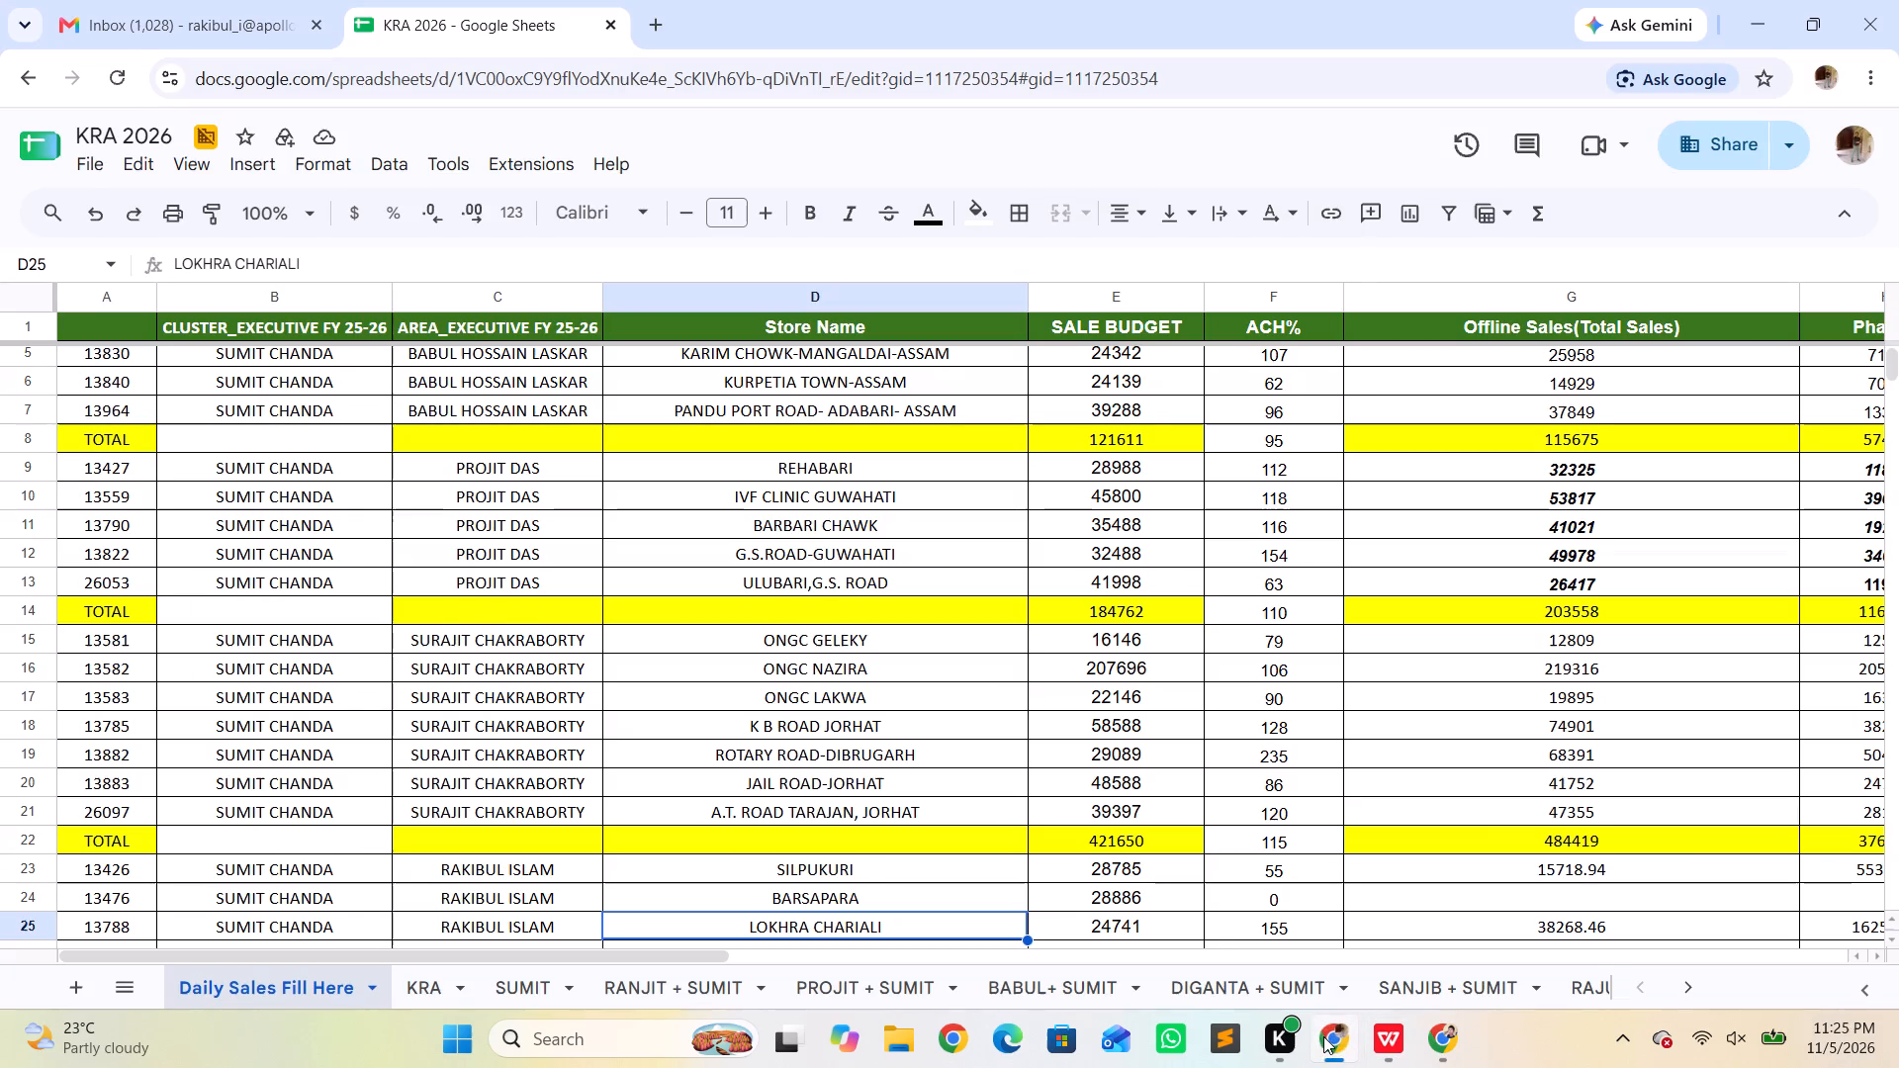
pyautogui.scroll(-3, 1135, 859)
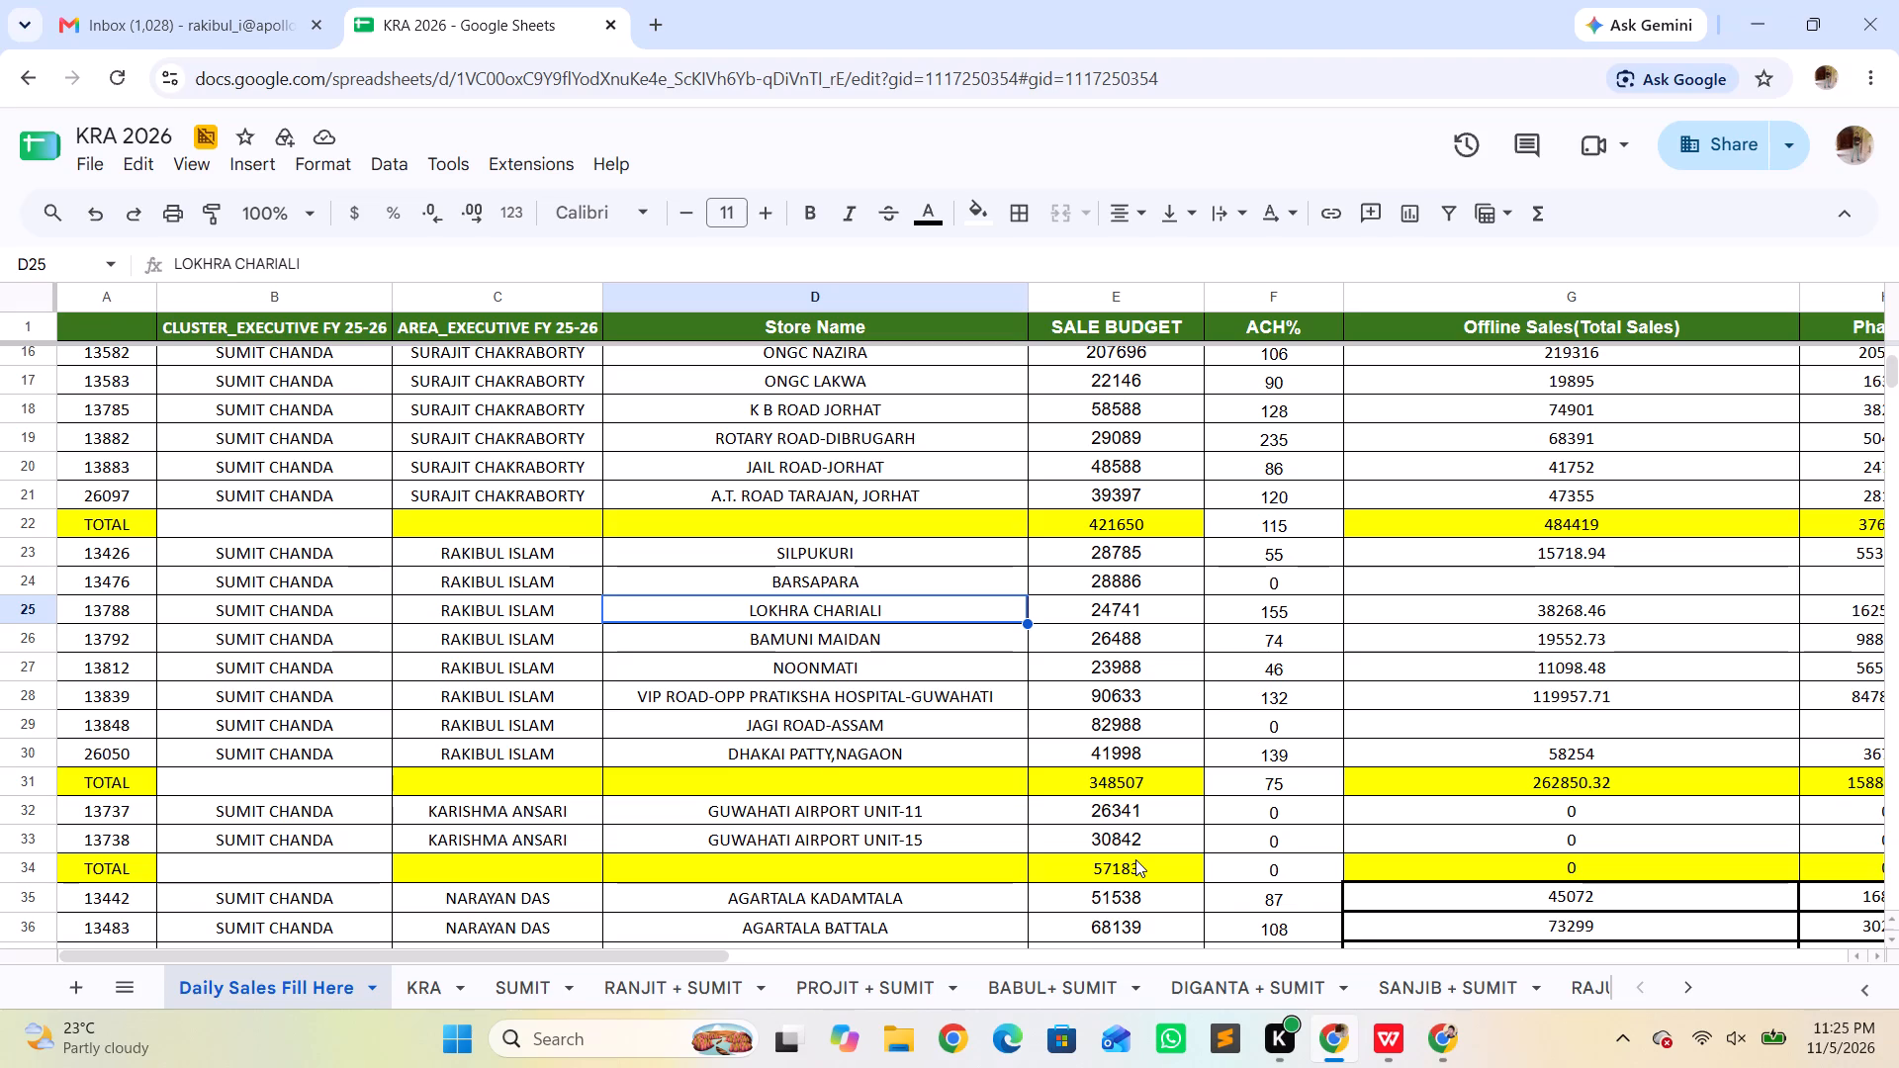
pyautogui.press('Up')
pyautogui.press('Right')
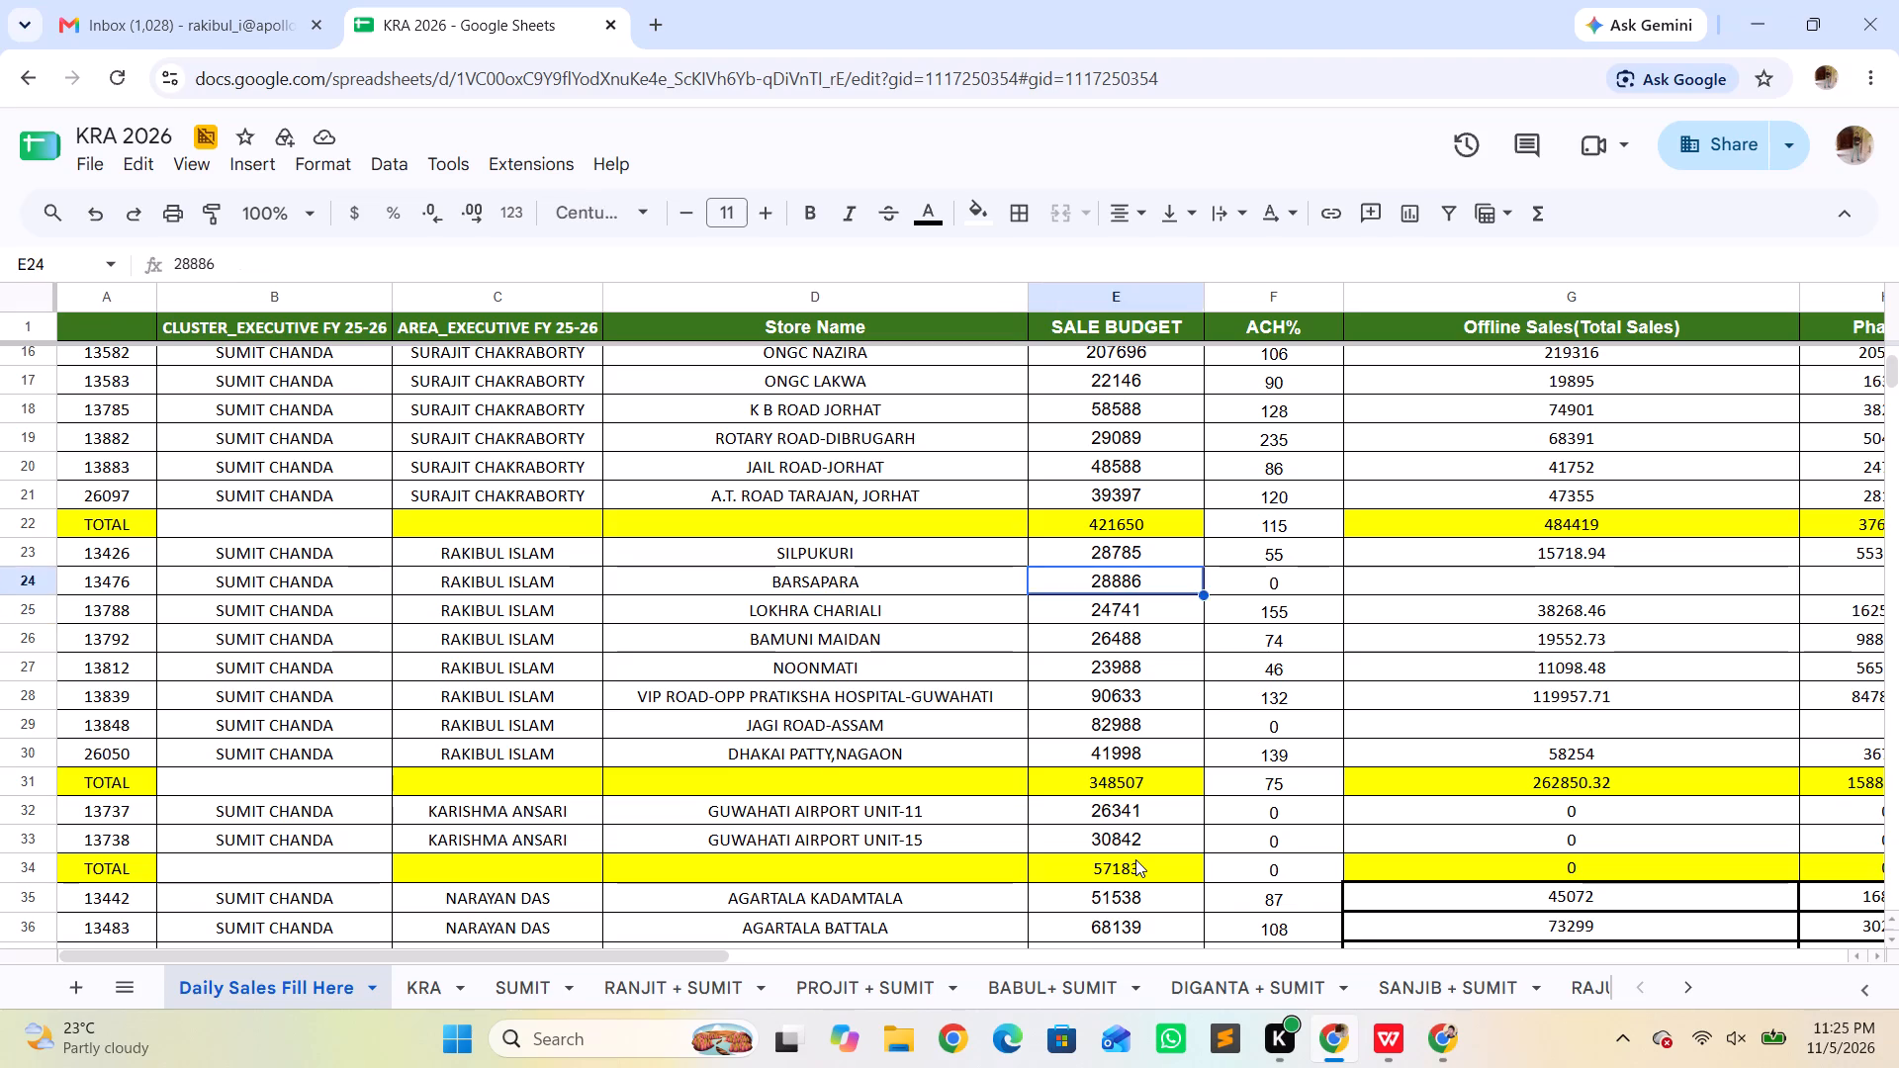
pyautogui.press('Right')
pyautogui.press('Right')
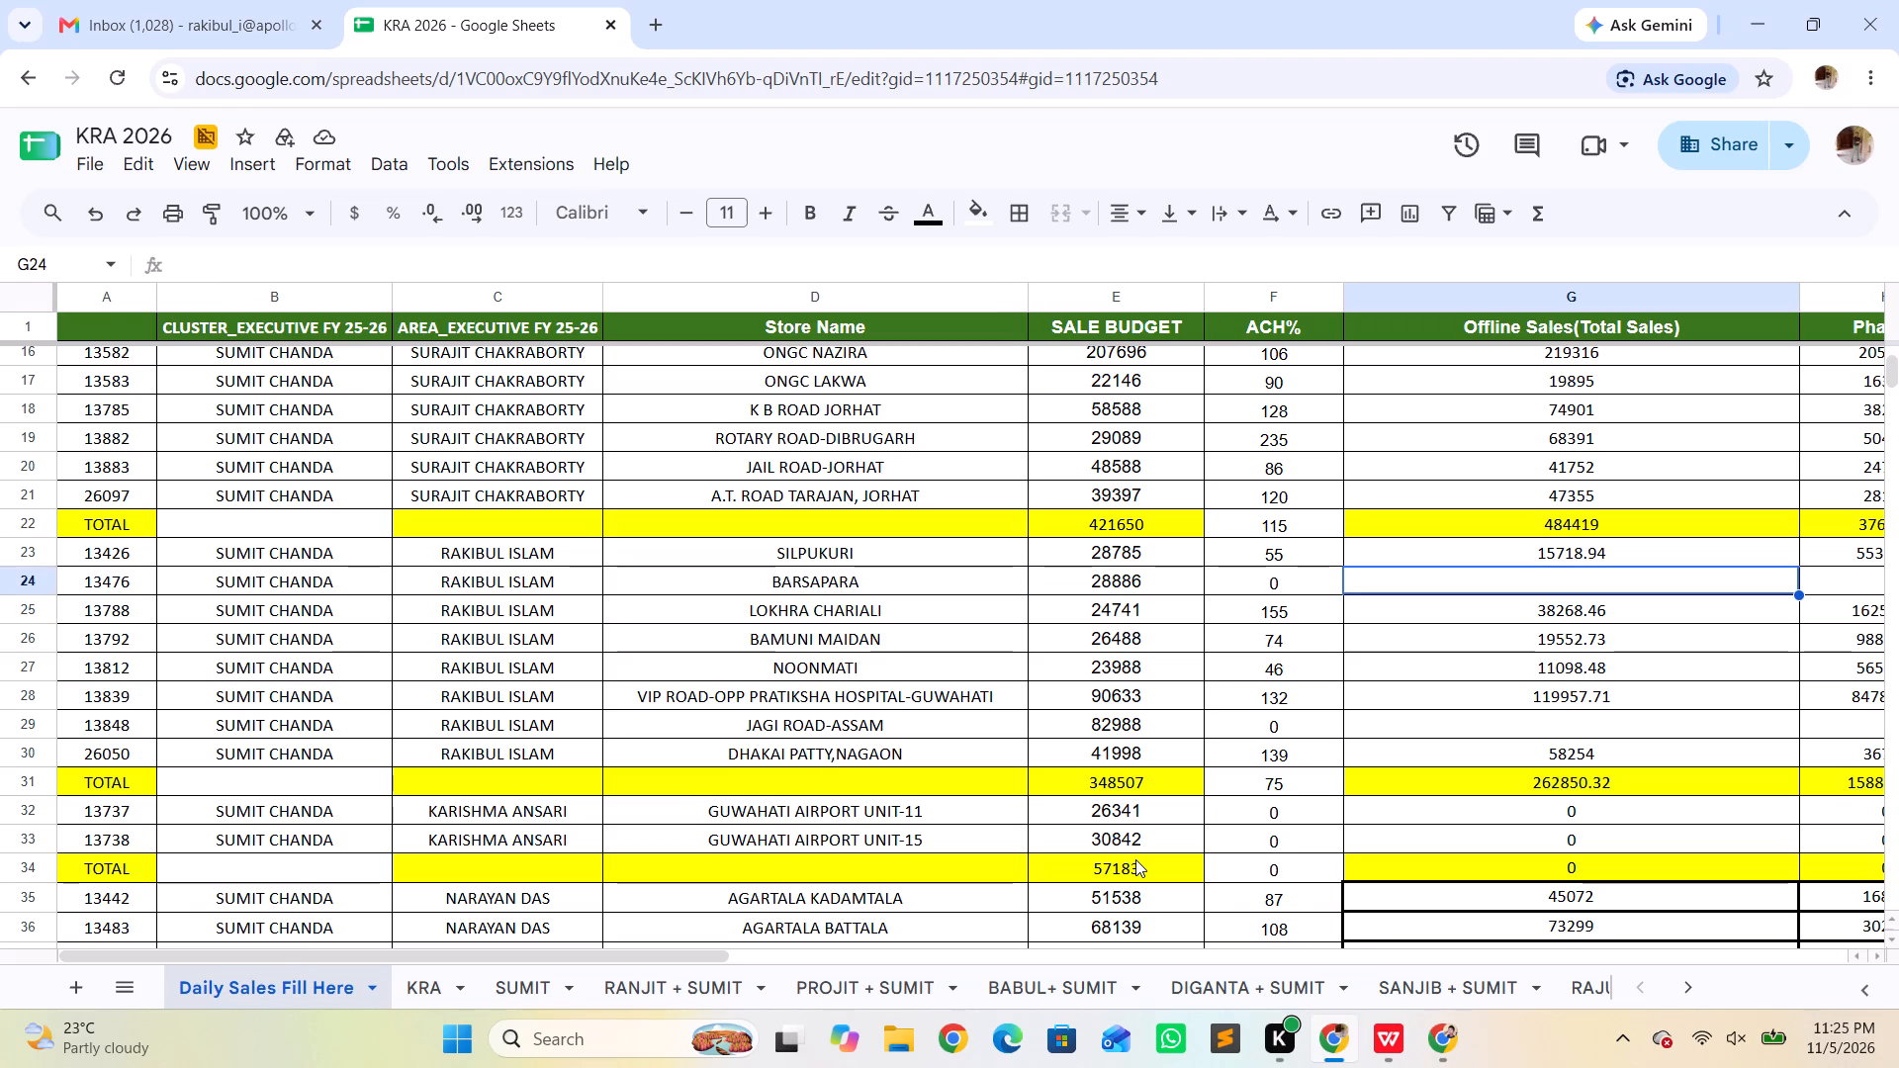
pyautogui.write('10105.39')
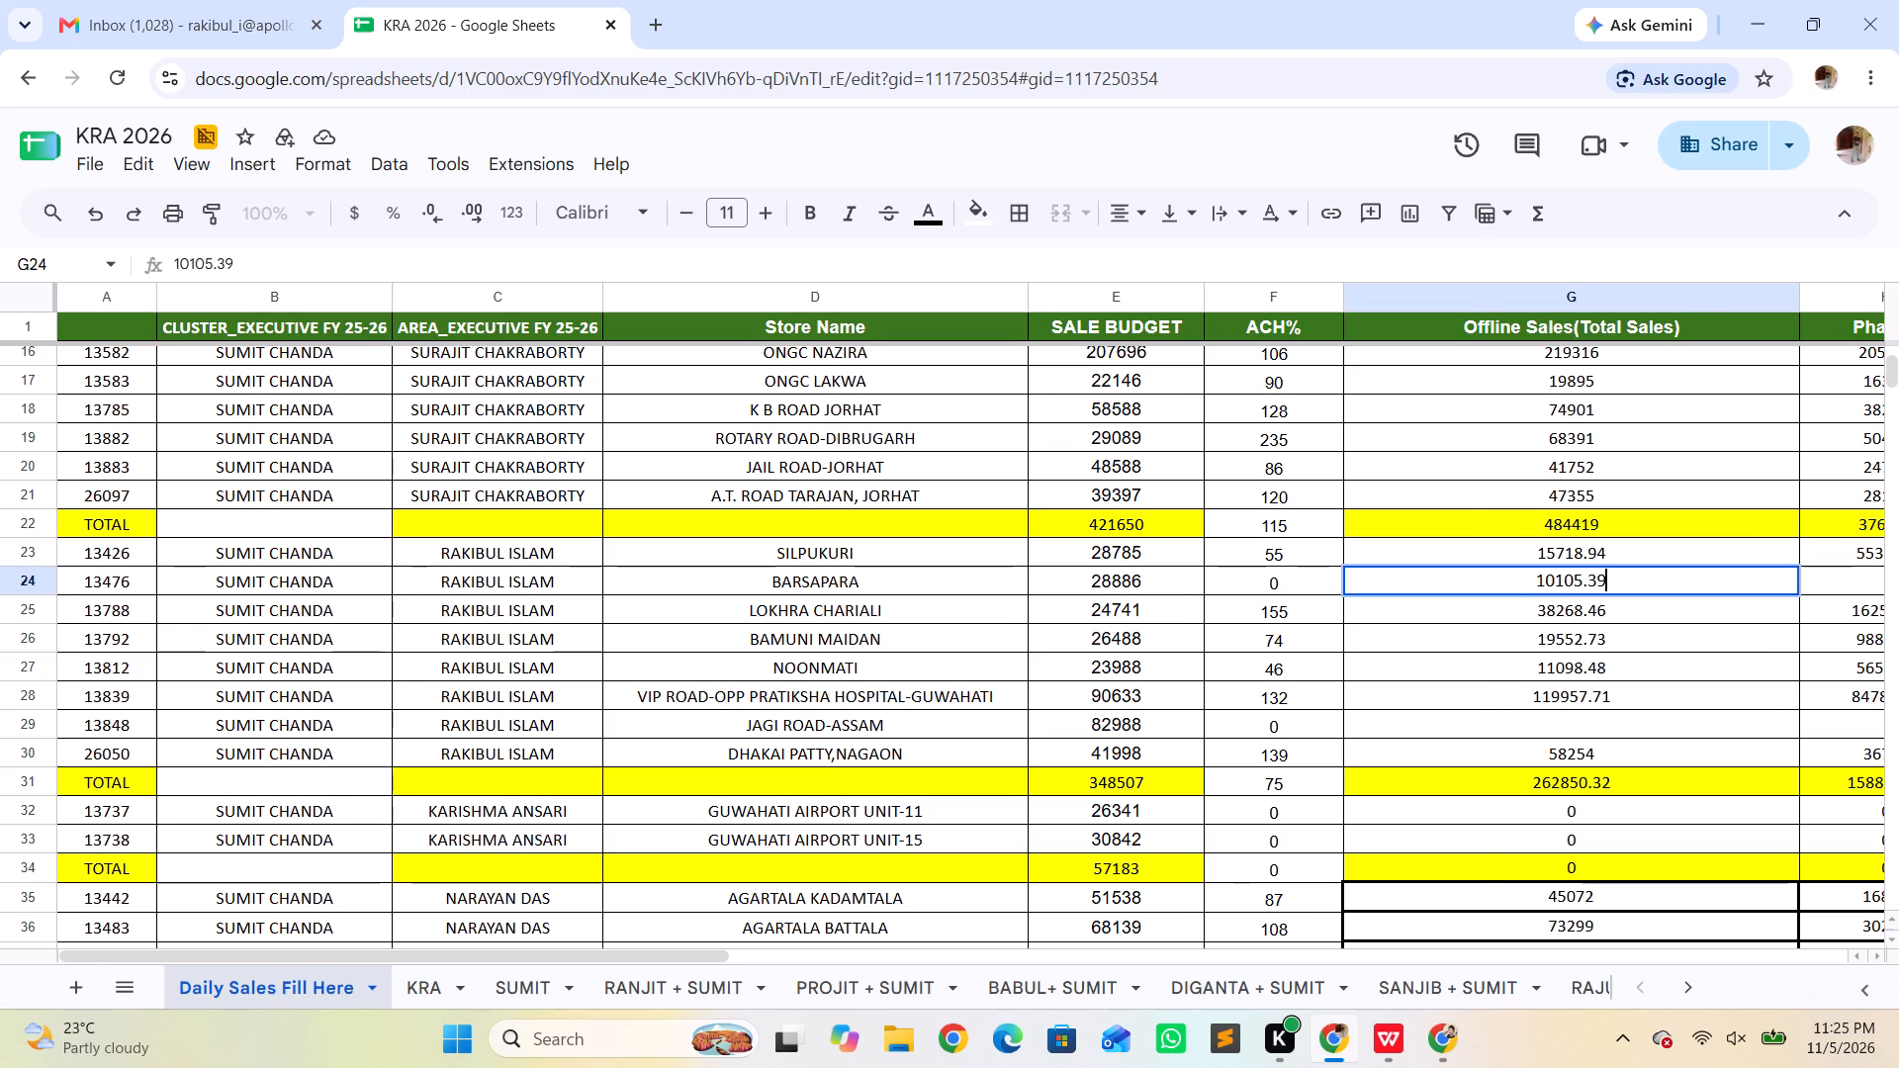
pyautogui.press('Right')
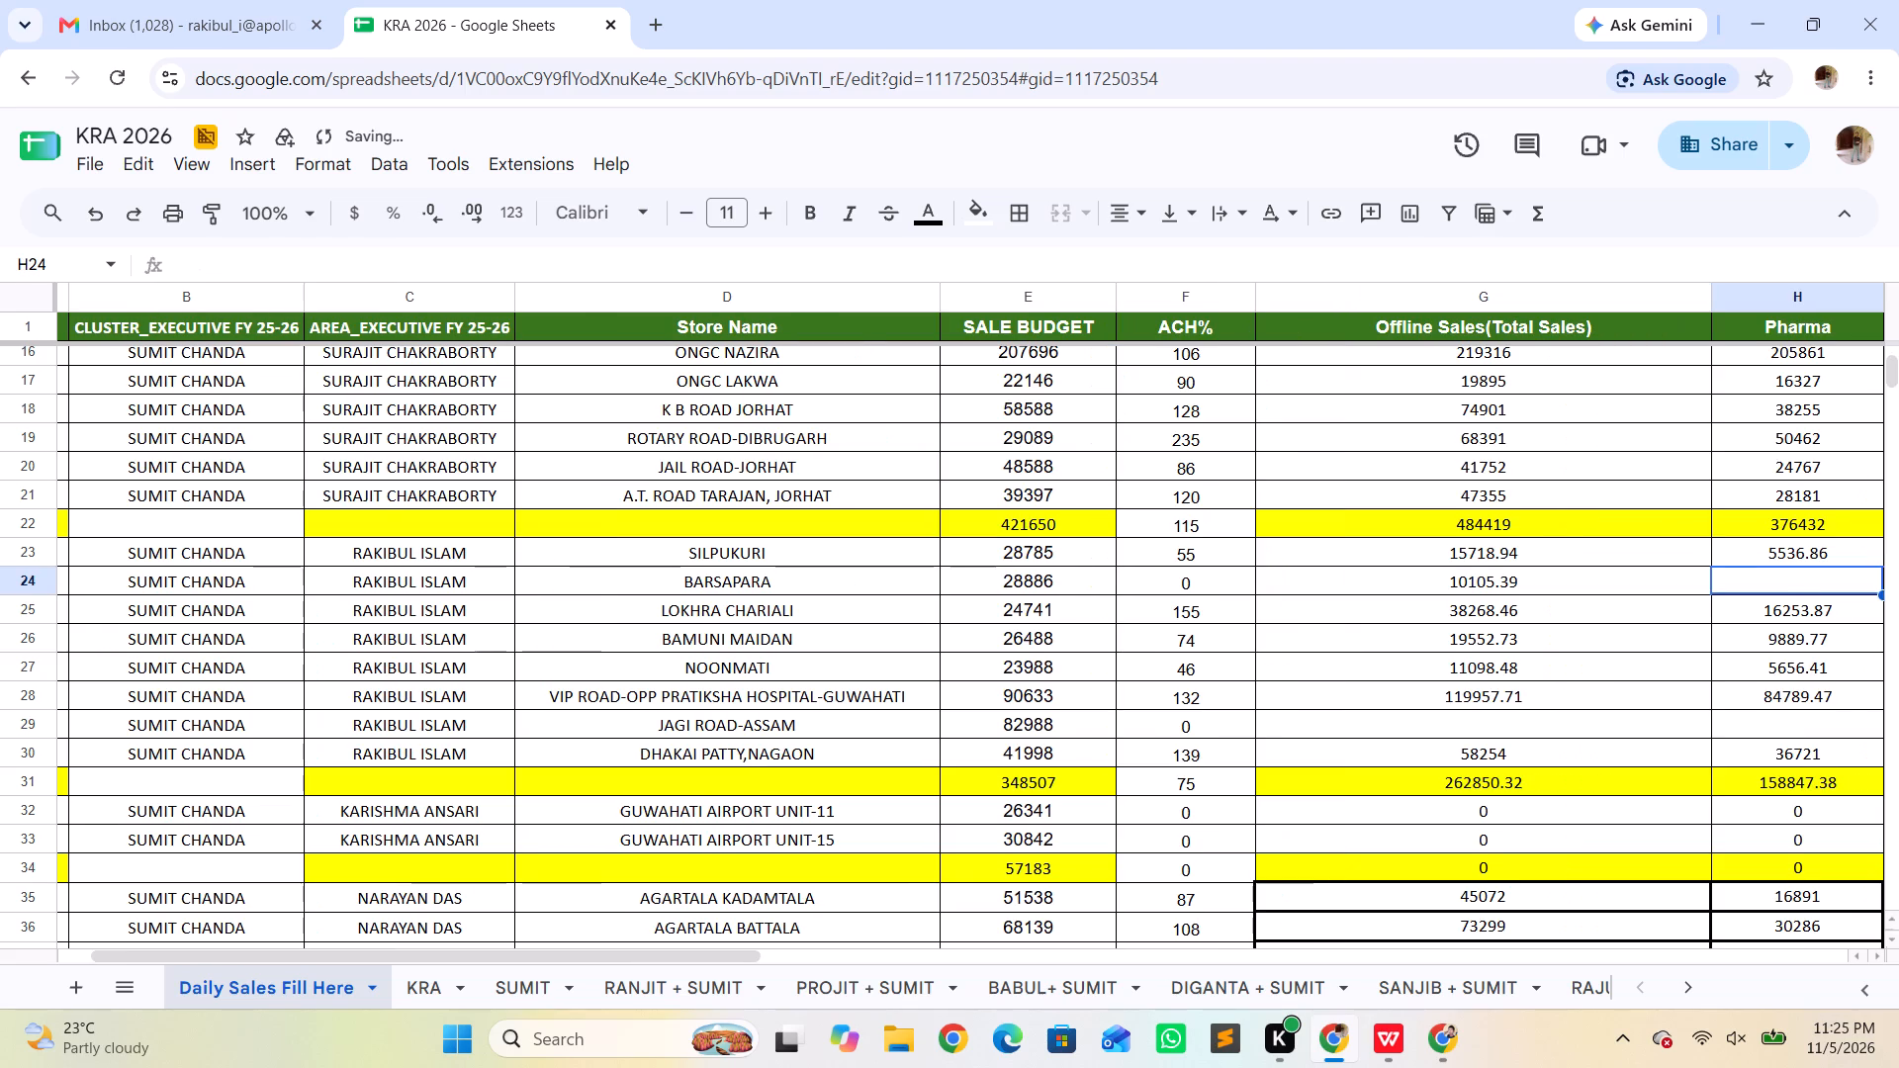
pyautogui.write('3030.90')
pyautogui.press('Right')
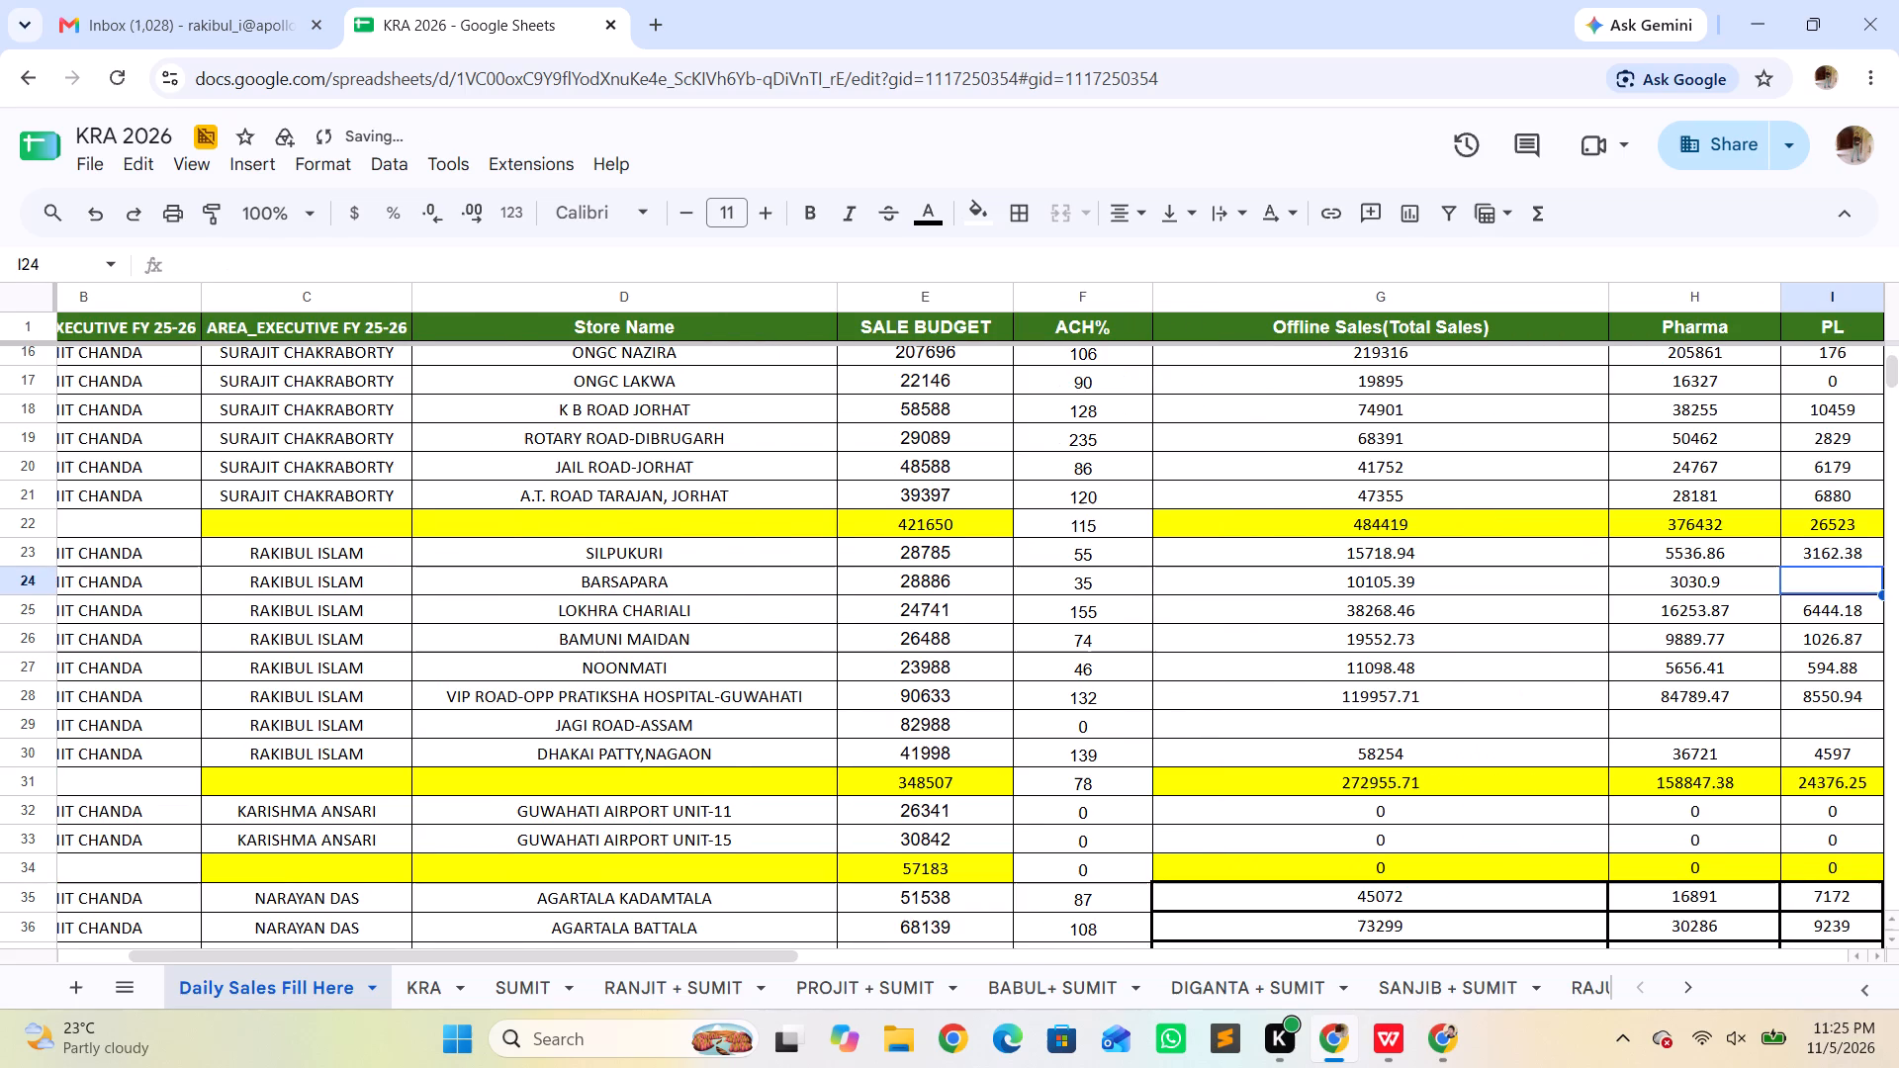
pyautogui.write('2419.64')
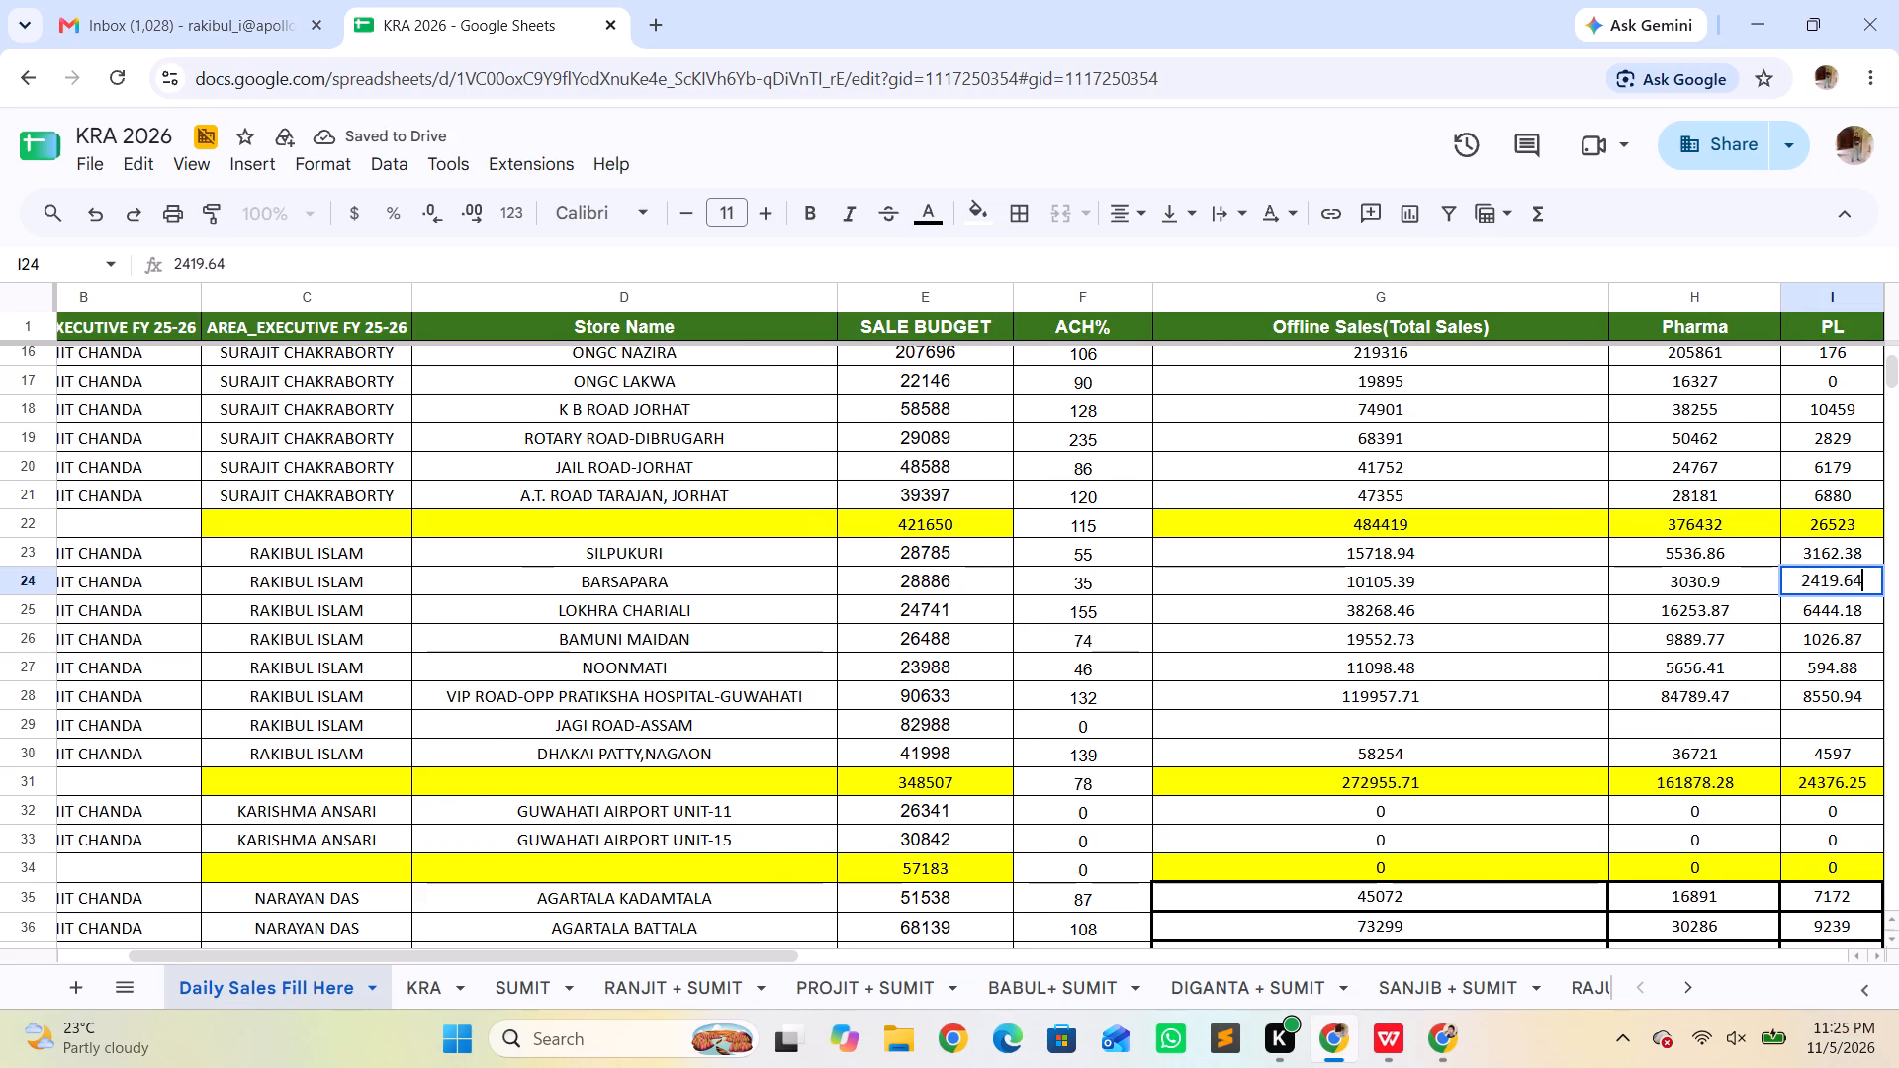
pyautogui.press('Right')
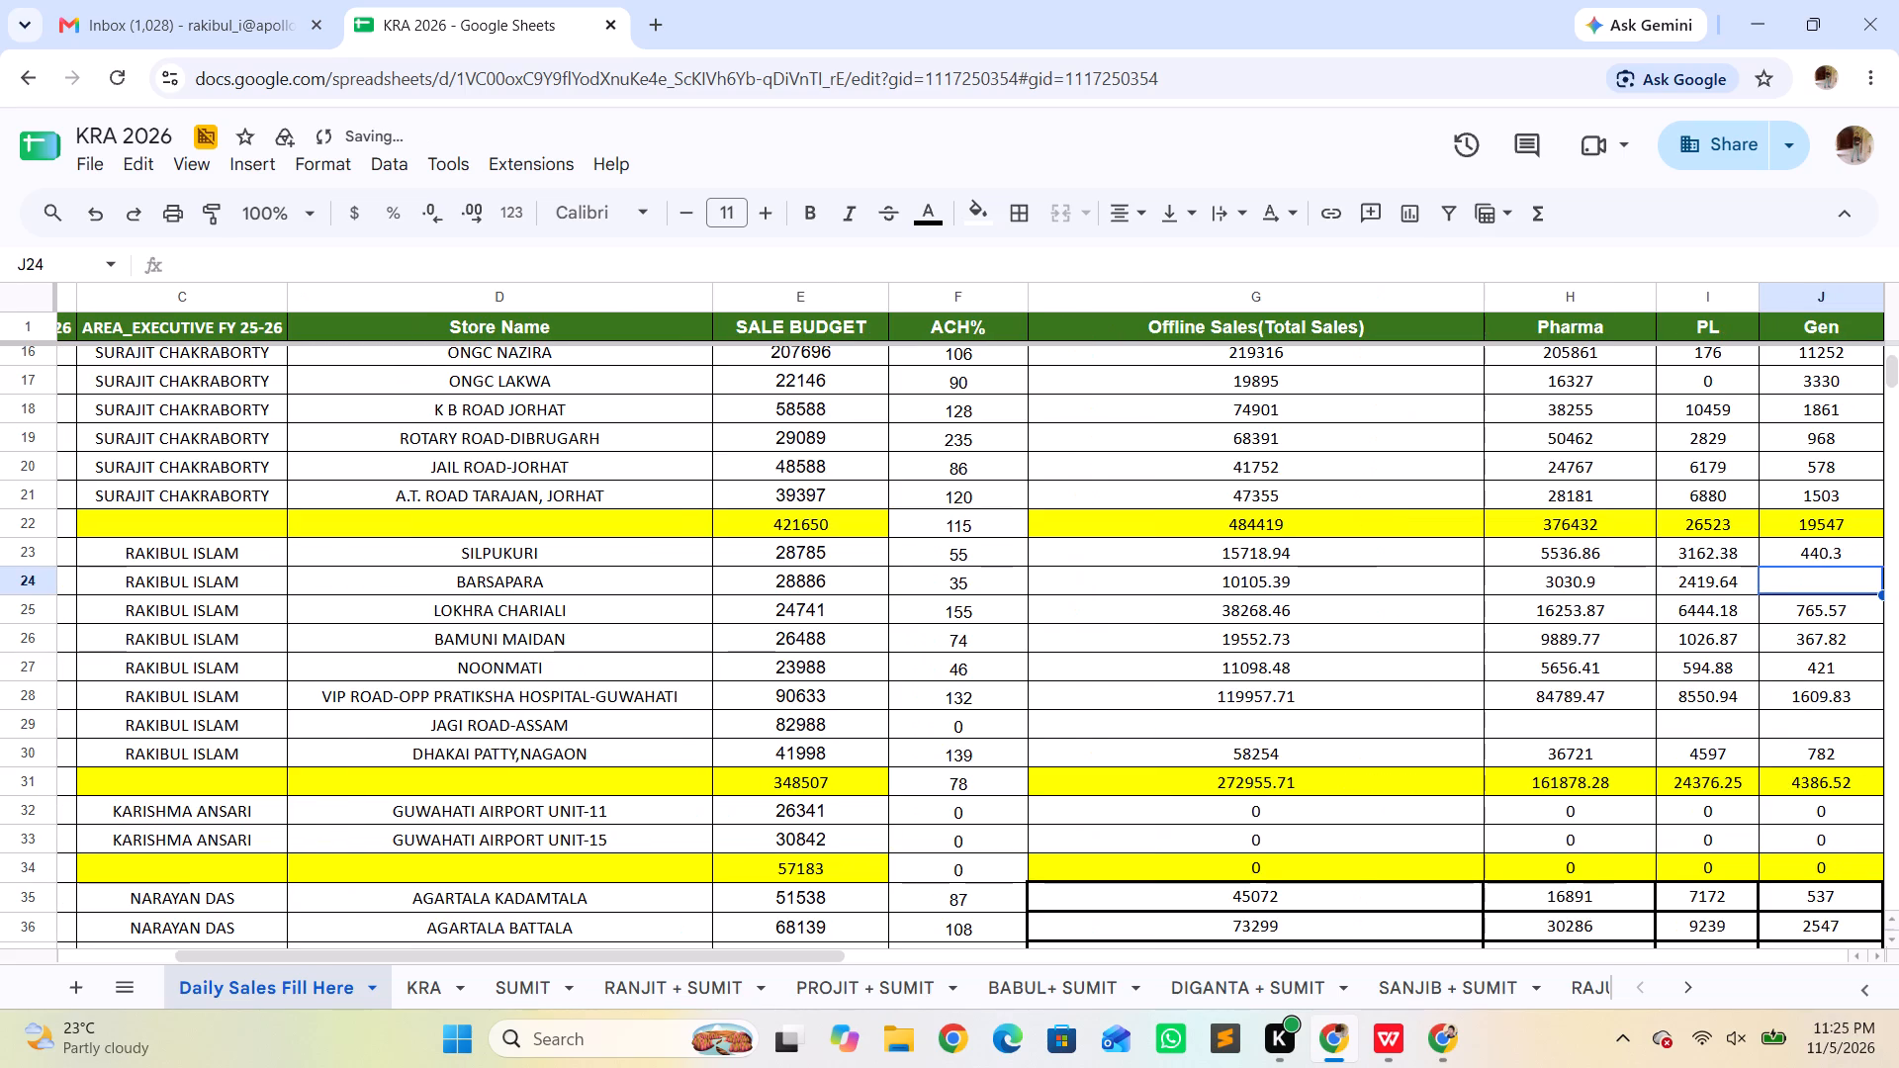
pyautogui.write('674.19')
pyautogui.press('Right')
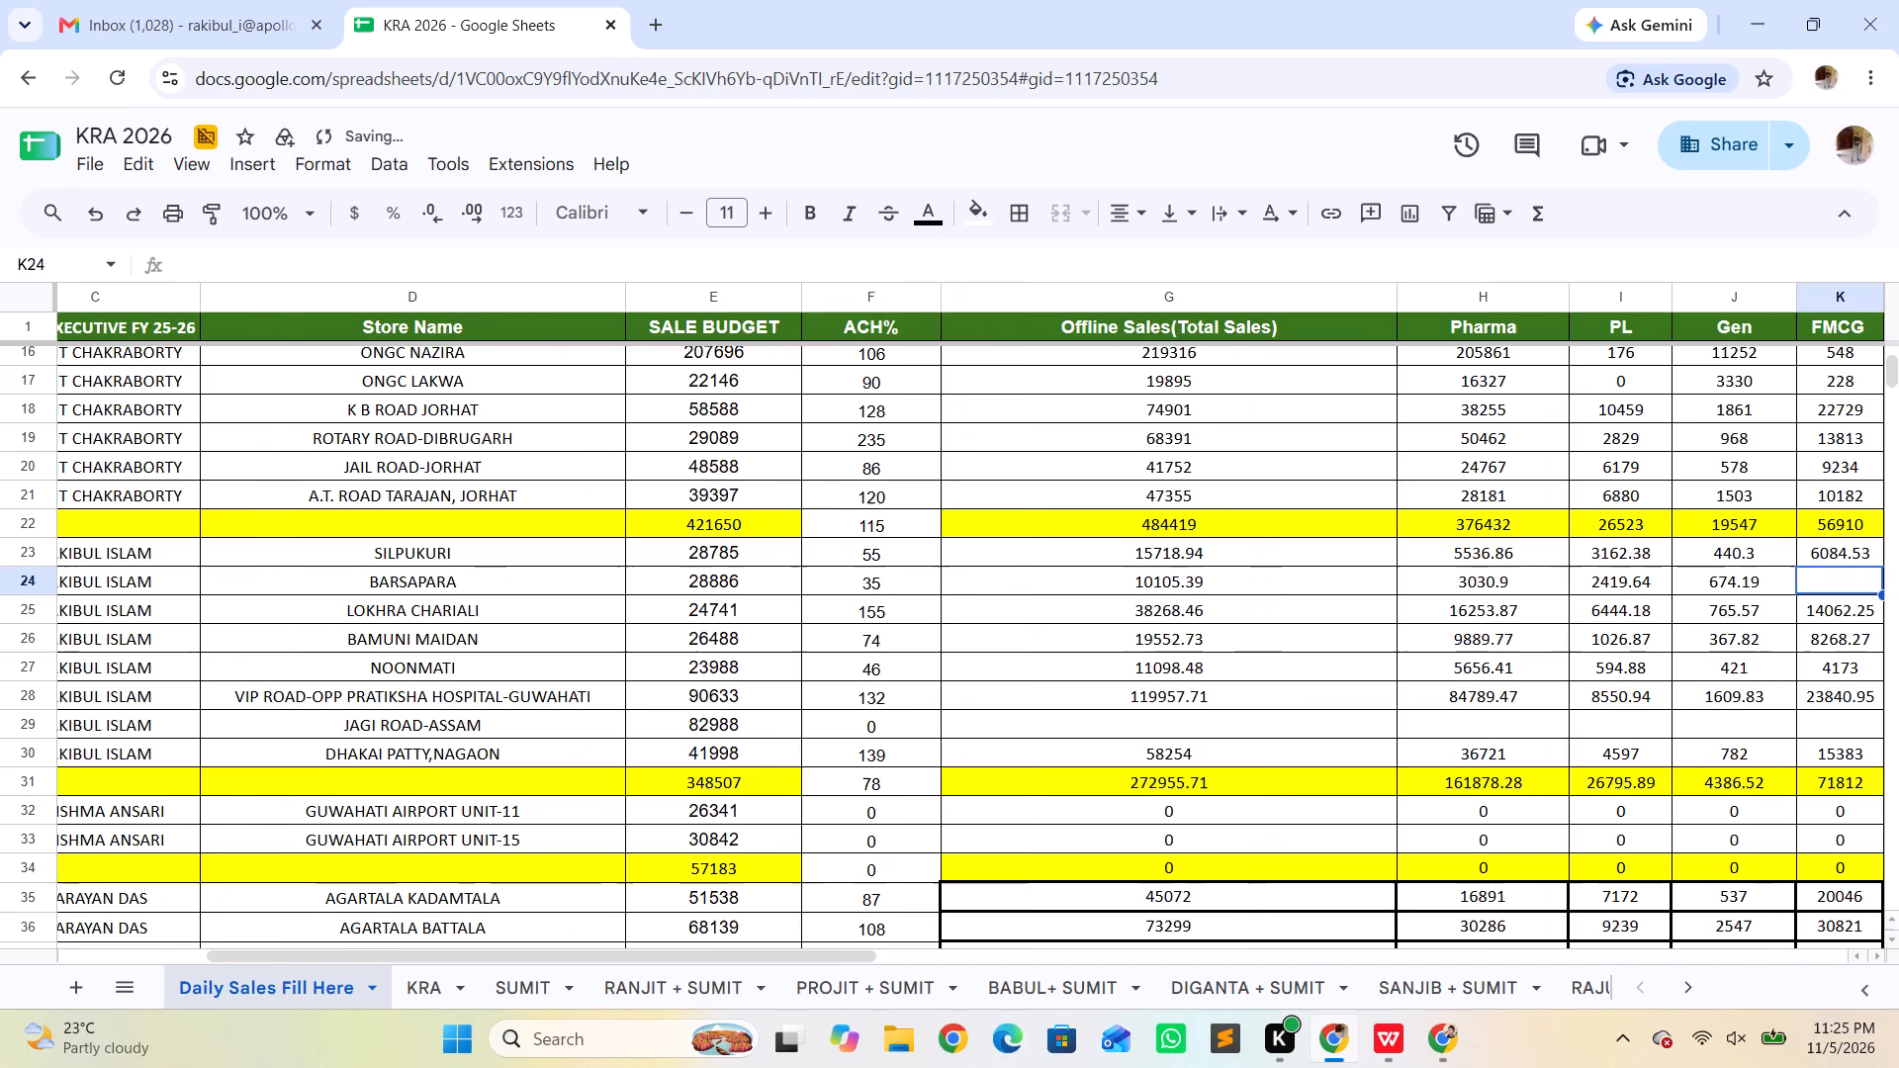
pyautogui.write('3771.29')
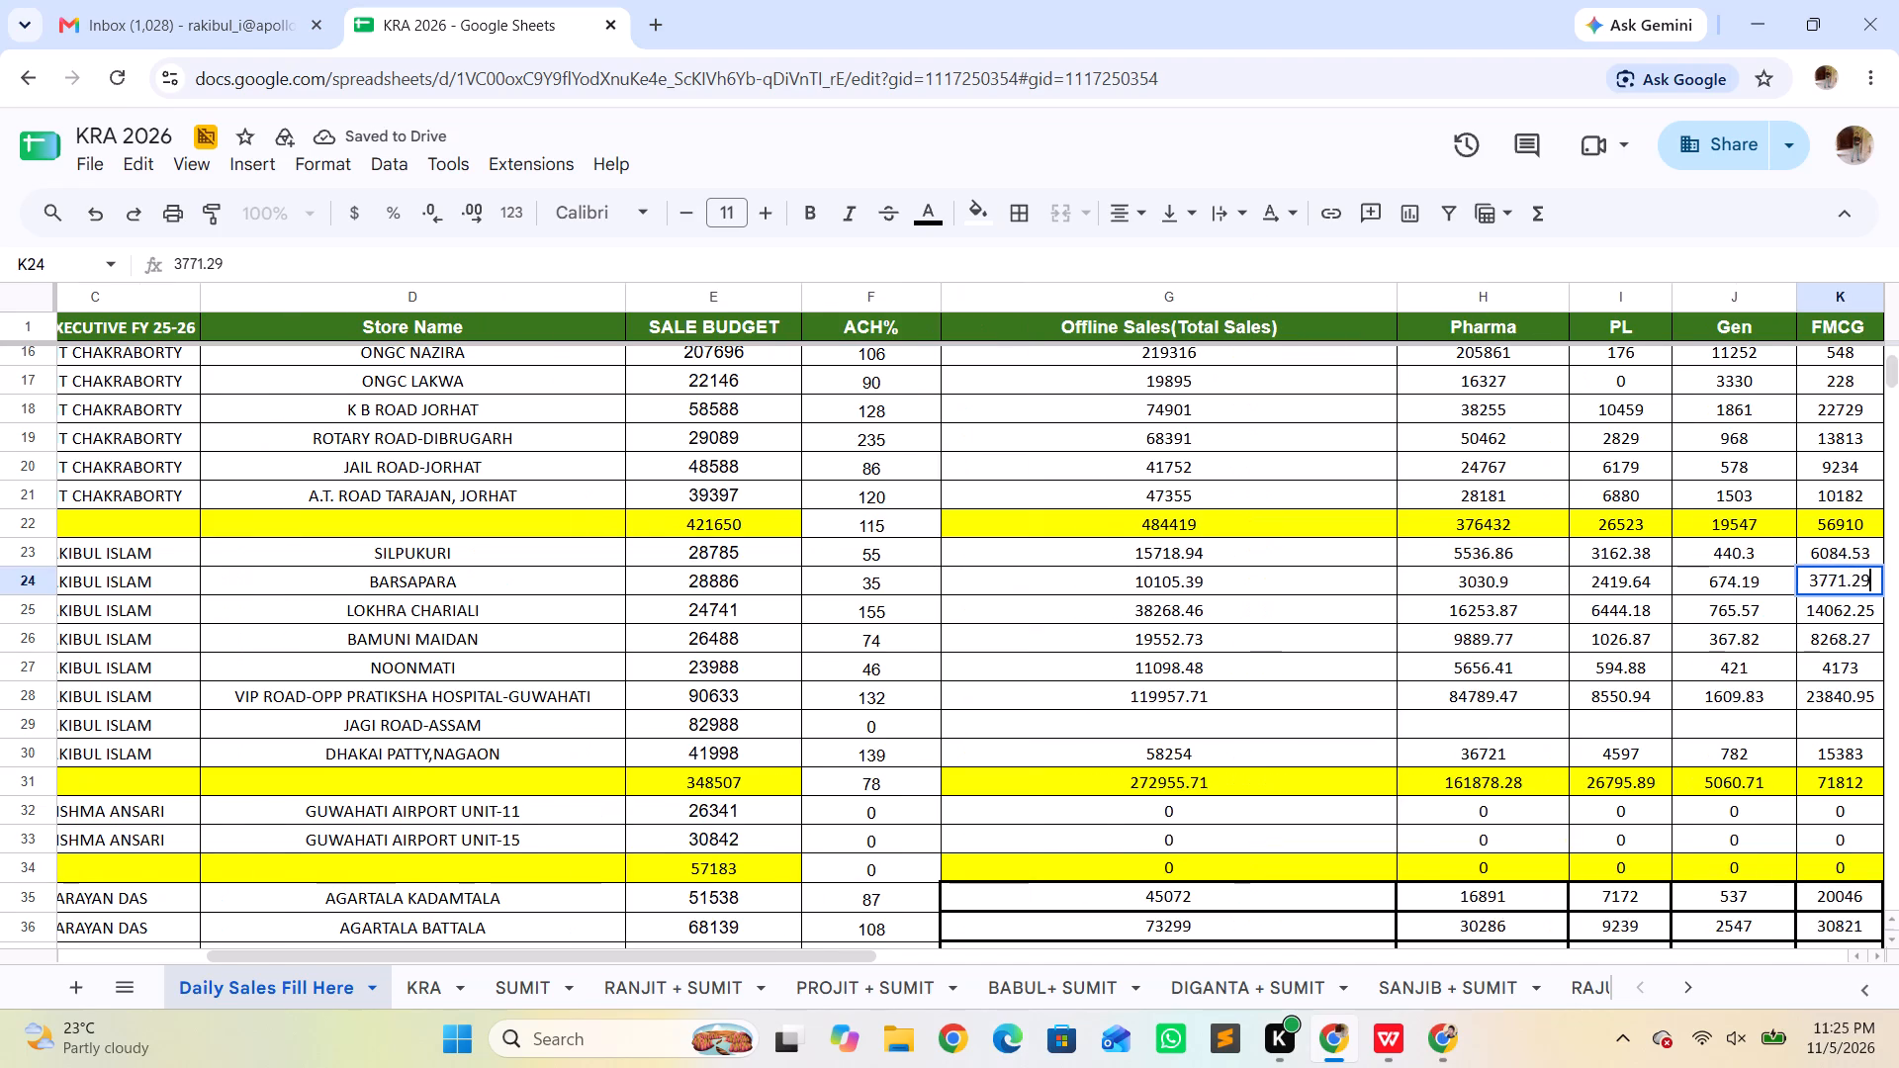
pyautogui.press('Right')
# Copy BARSAPARA's FMCG value, then enter 0 for Sur, ONE CARD, HD Bill and HD BILL VALUE, and 2 for CIRCLE ENROLLMENT.
pyautogui.press('Left')
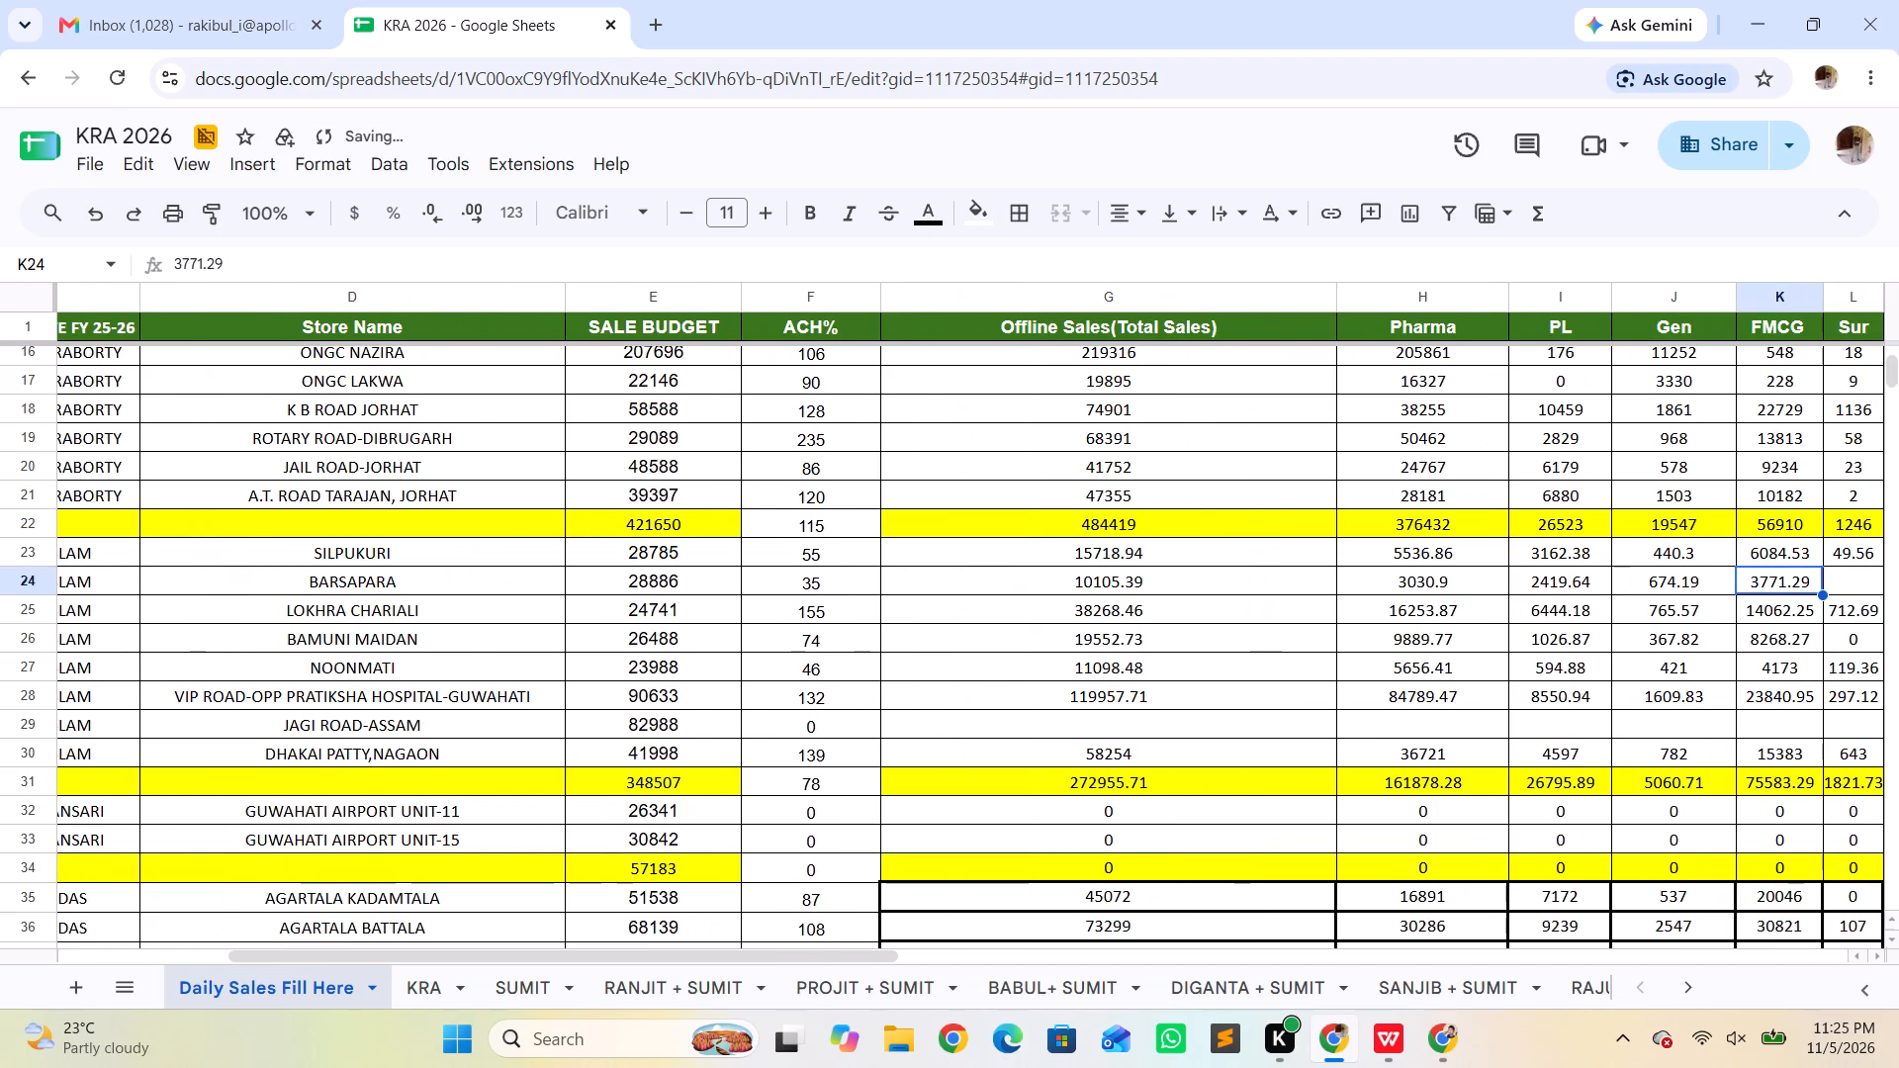
pyautogui.hotkey('ctrl', 'c')
pyautogui.press('Right')
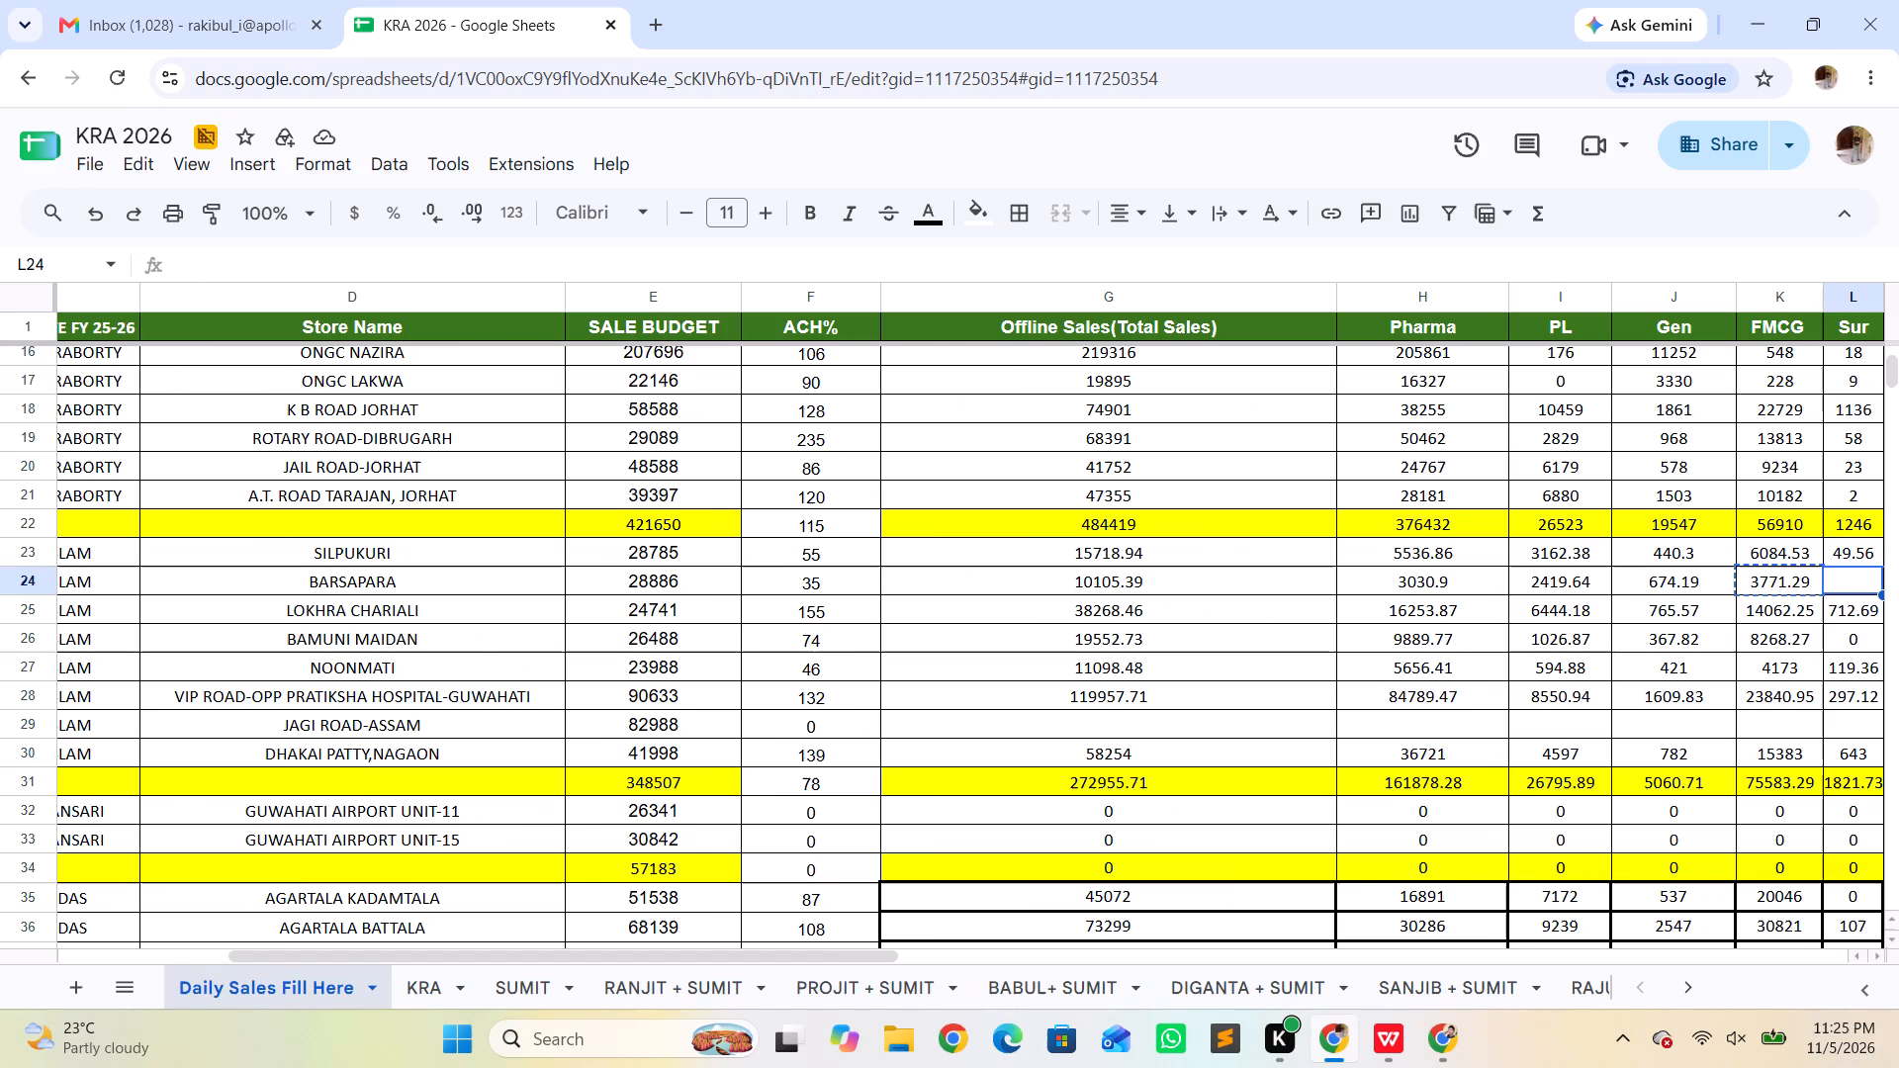
pyautogui.press('0')
pyautogui.press('Right')
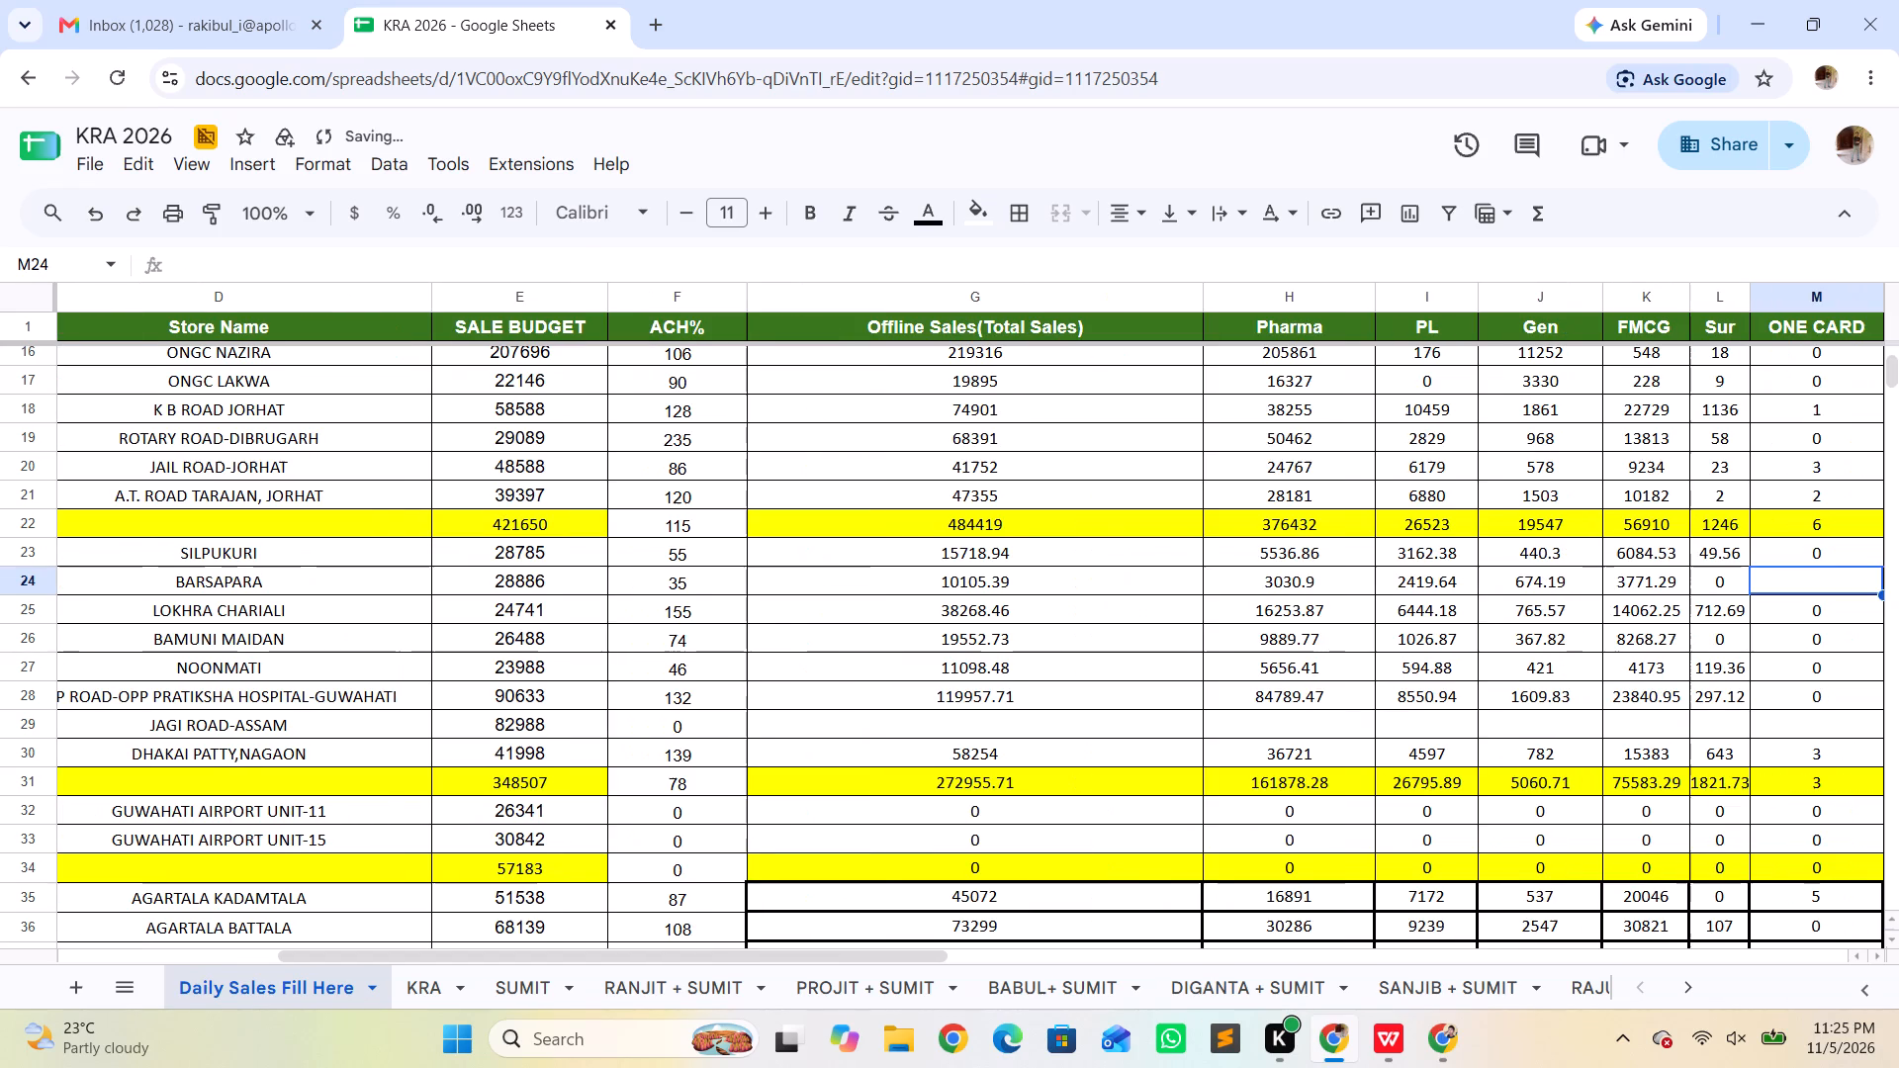
pyautogui.press('0')
pyautogui.press('Right')
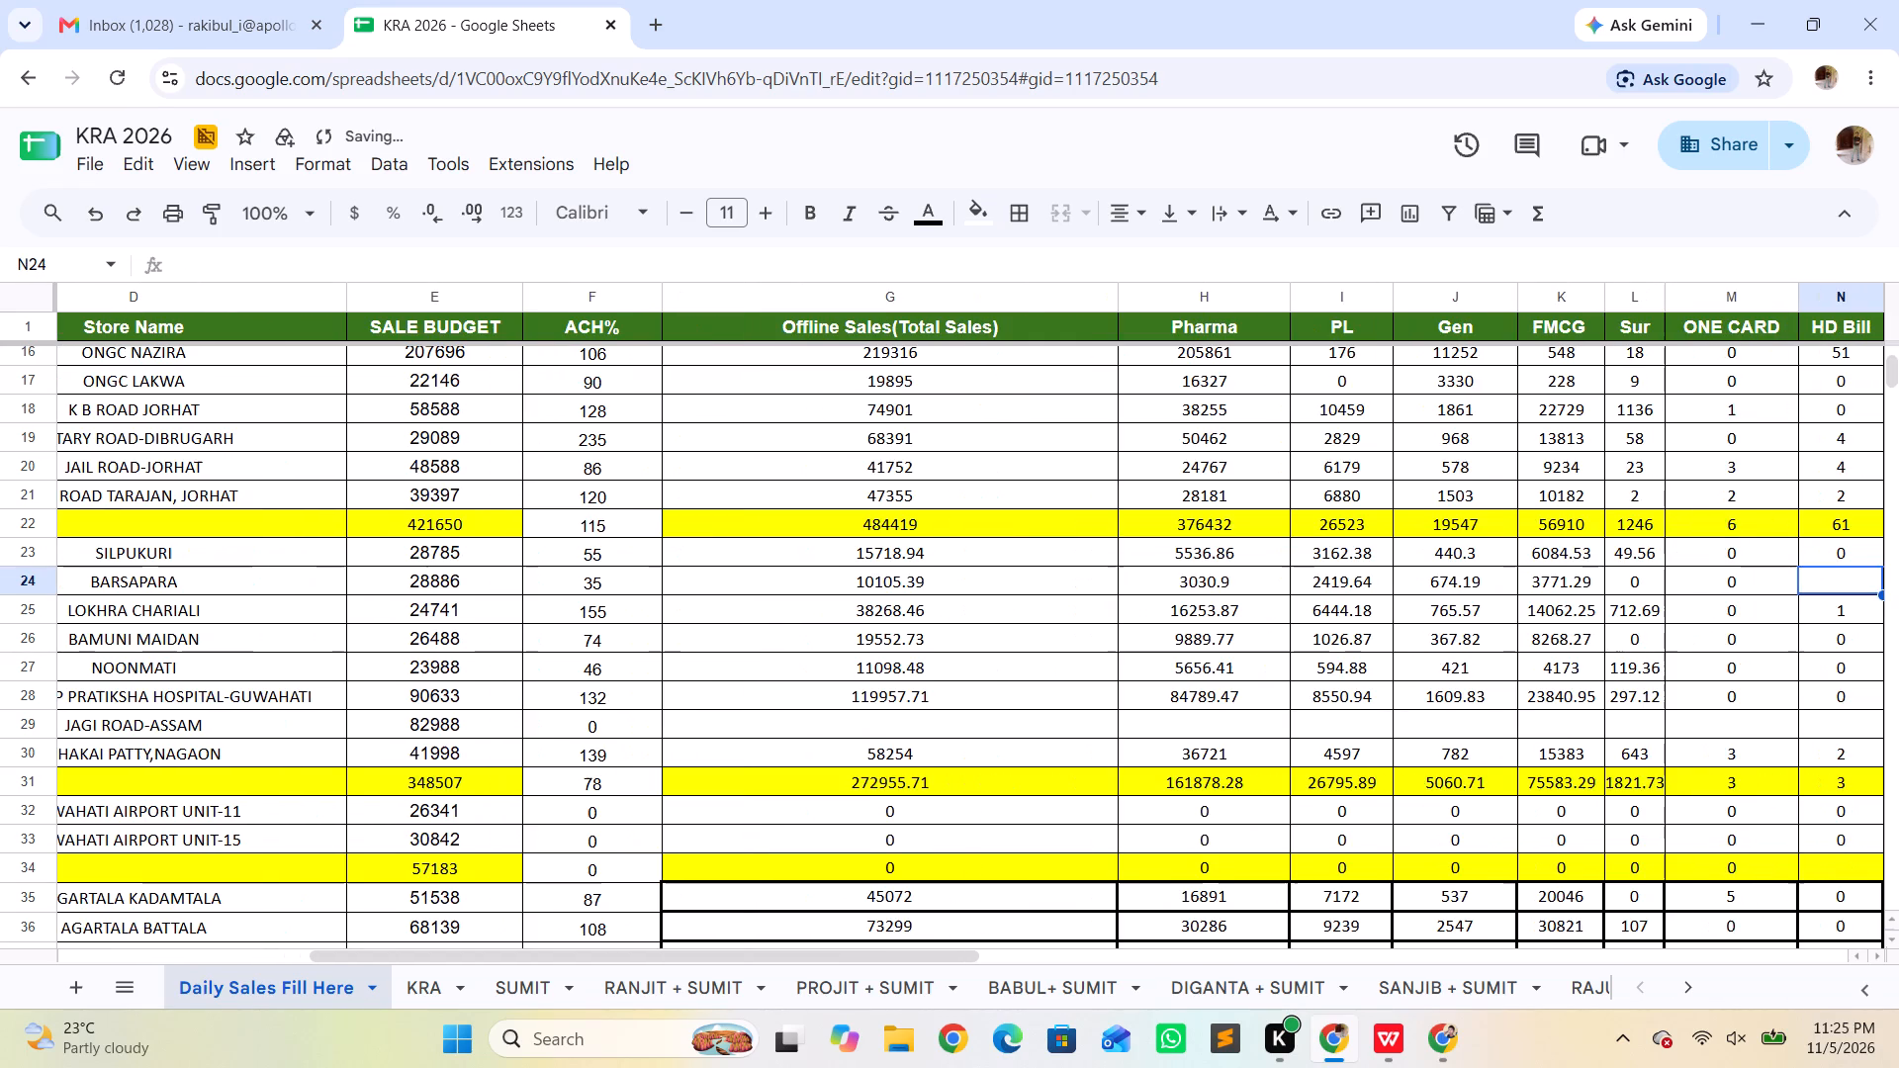
pyautogui.press('0')
pyautogui.press('Right')
pyautogui.press('0')
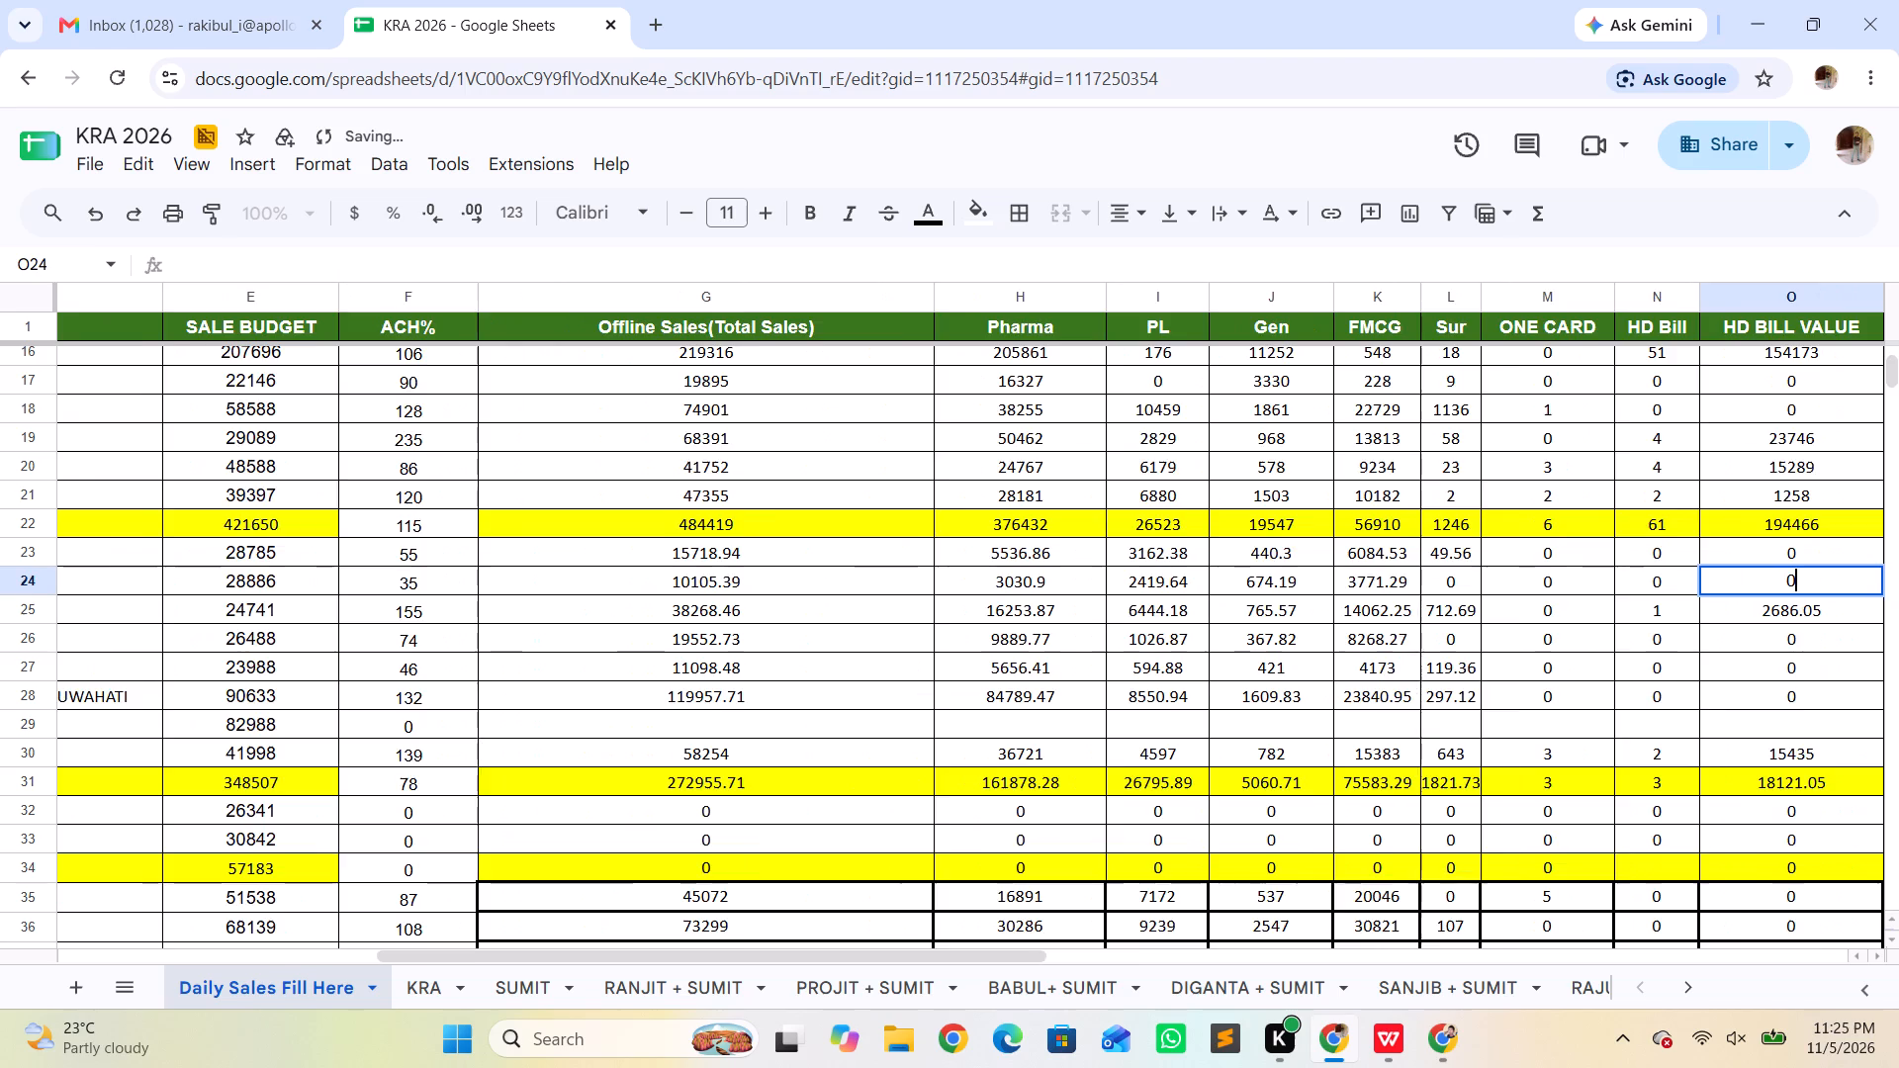
pyautogui.press('Right')
pyautogui.press('2')
pyautogui.press('Right')
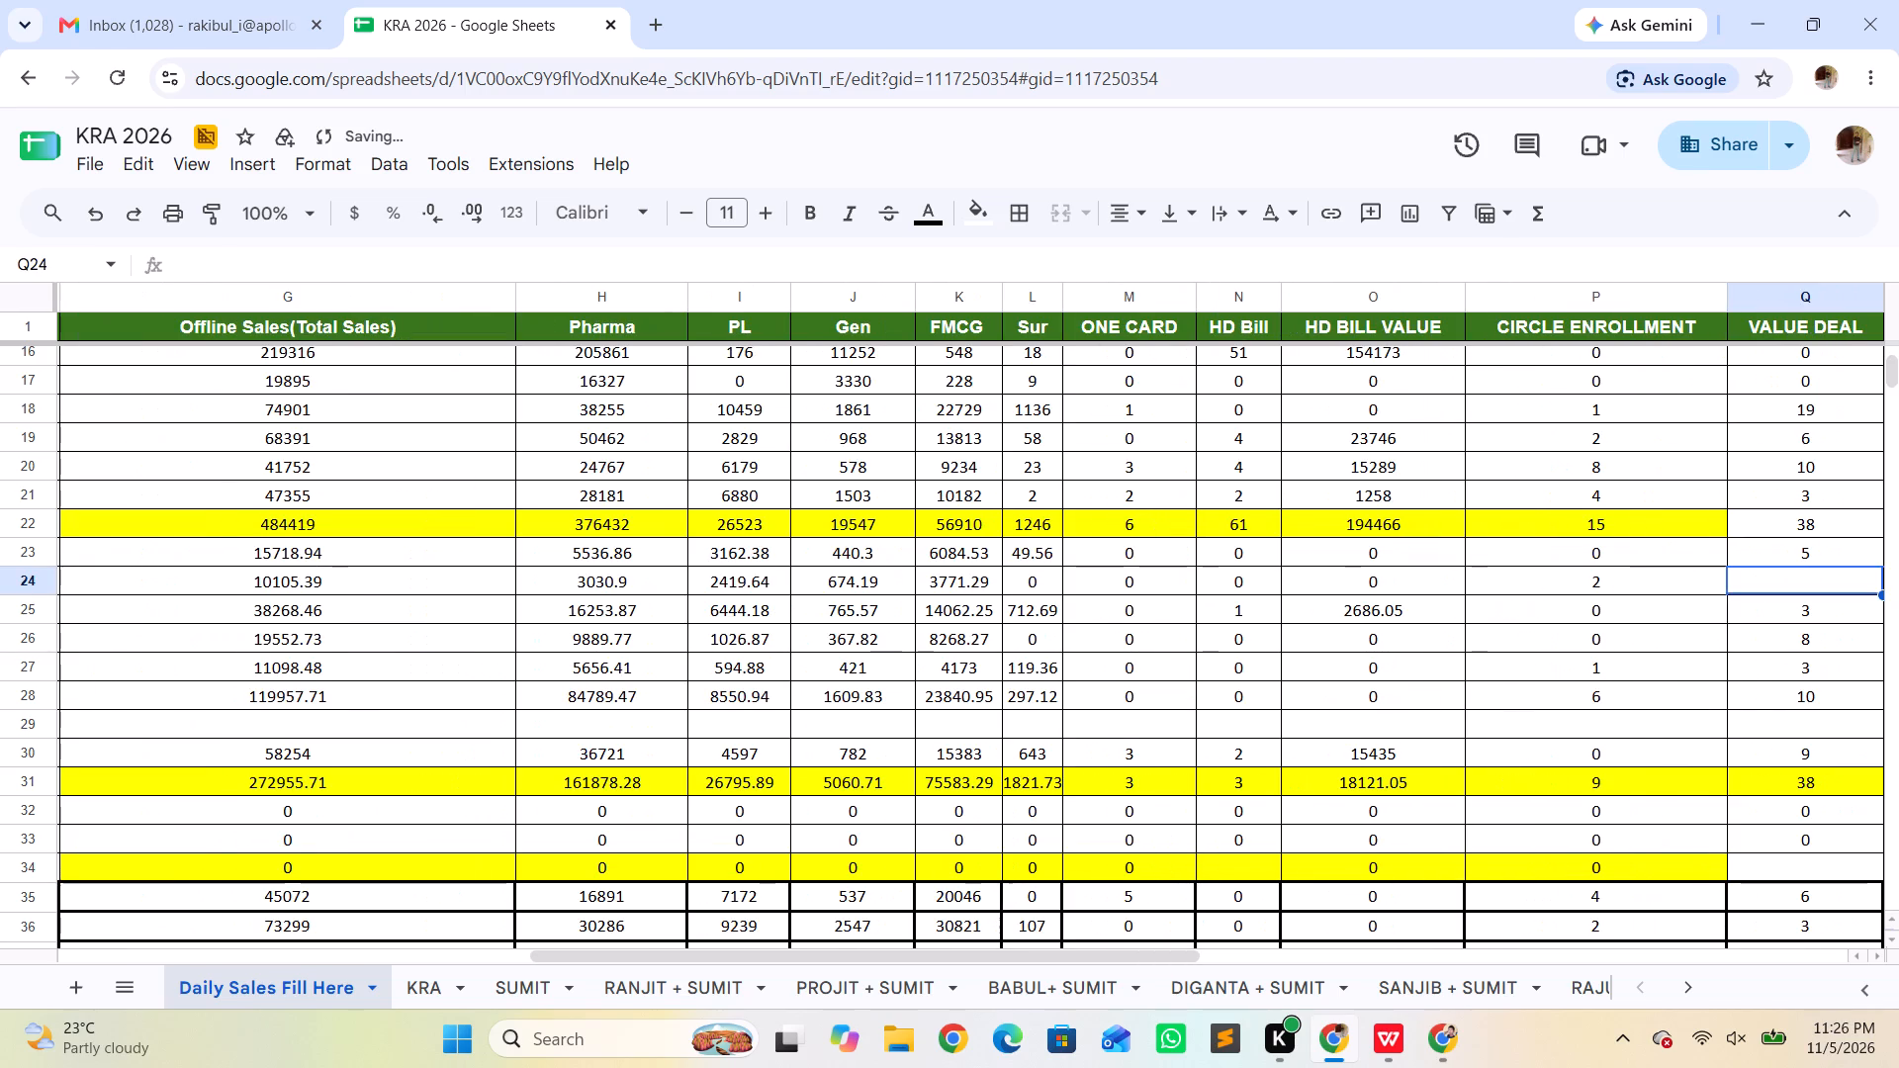
# Enter BARSAPARA's VALUE DEAL 16 and BILL COUNT 37, paste the copied 3771.29 as offline FMCG, and enter 0 for online FMCG.
pyautogui.write('16')
pyautogui.press('Right')
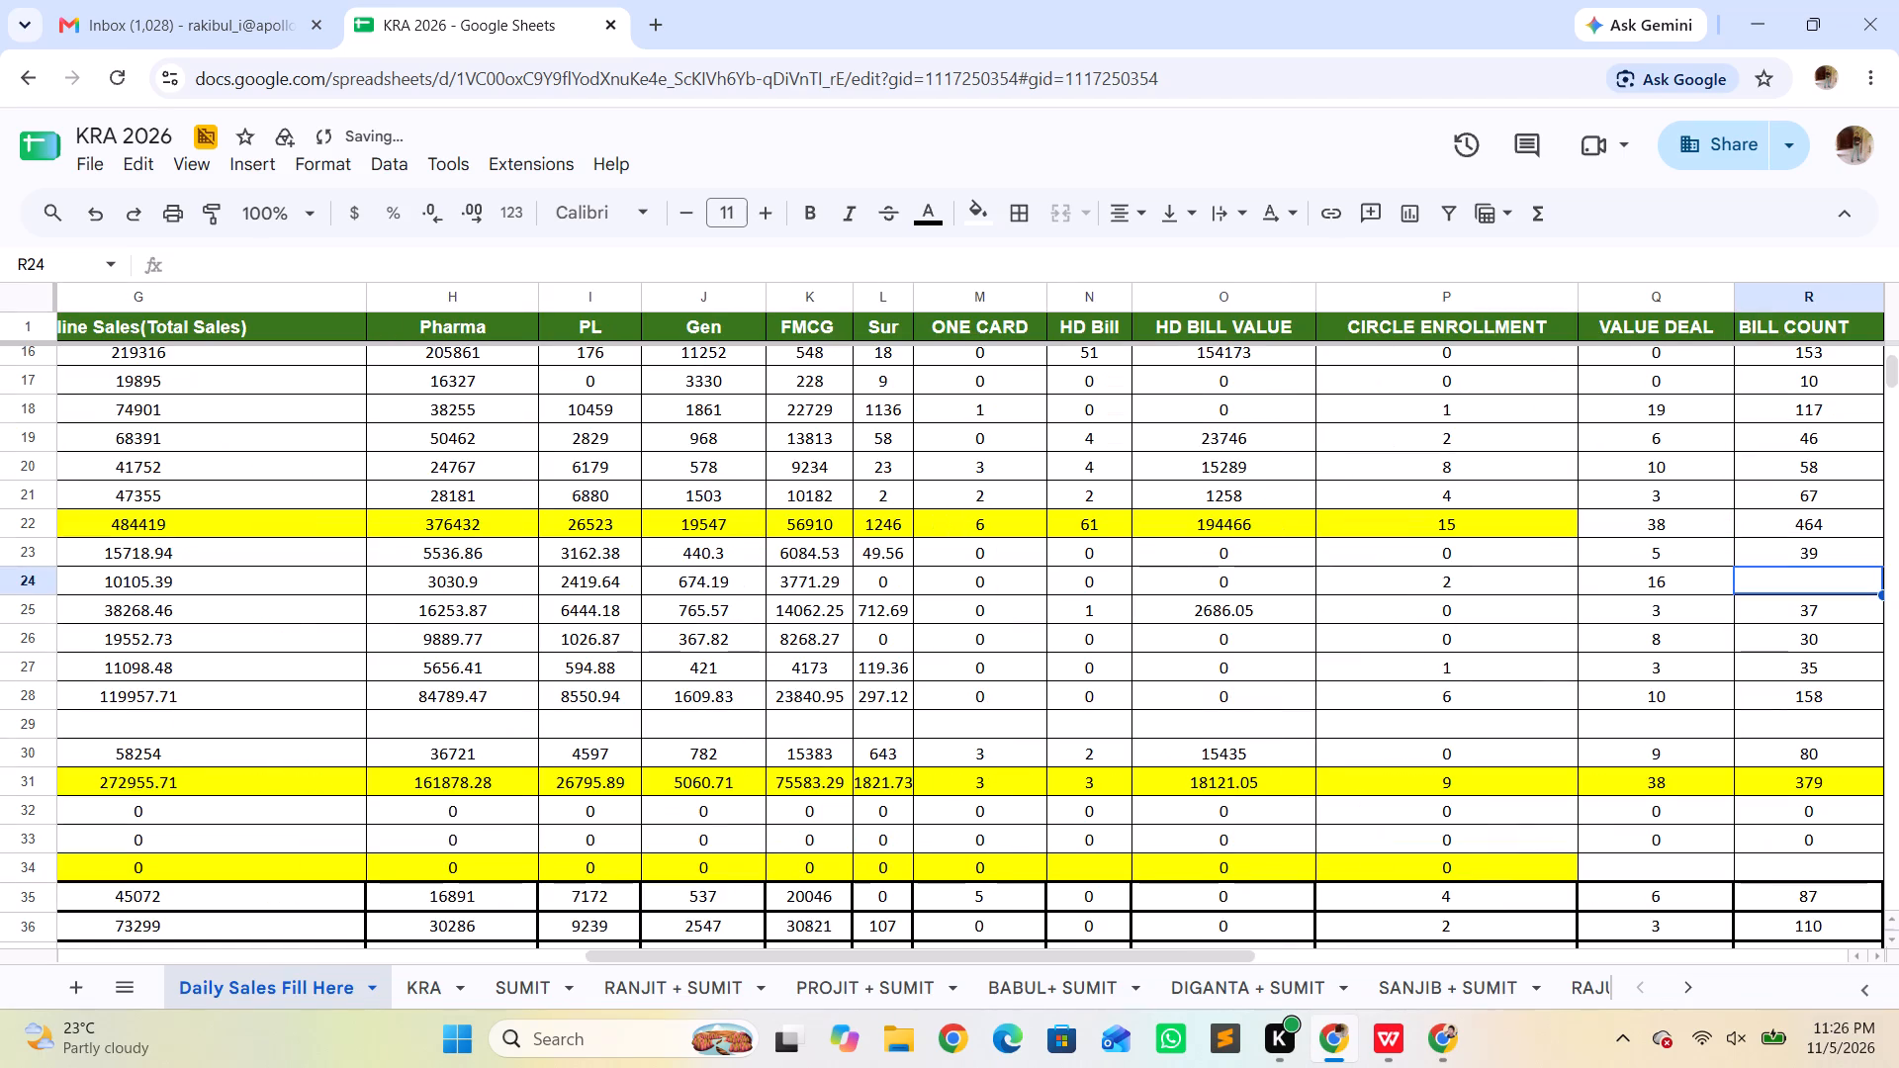
pyautogui.write('37')
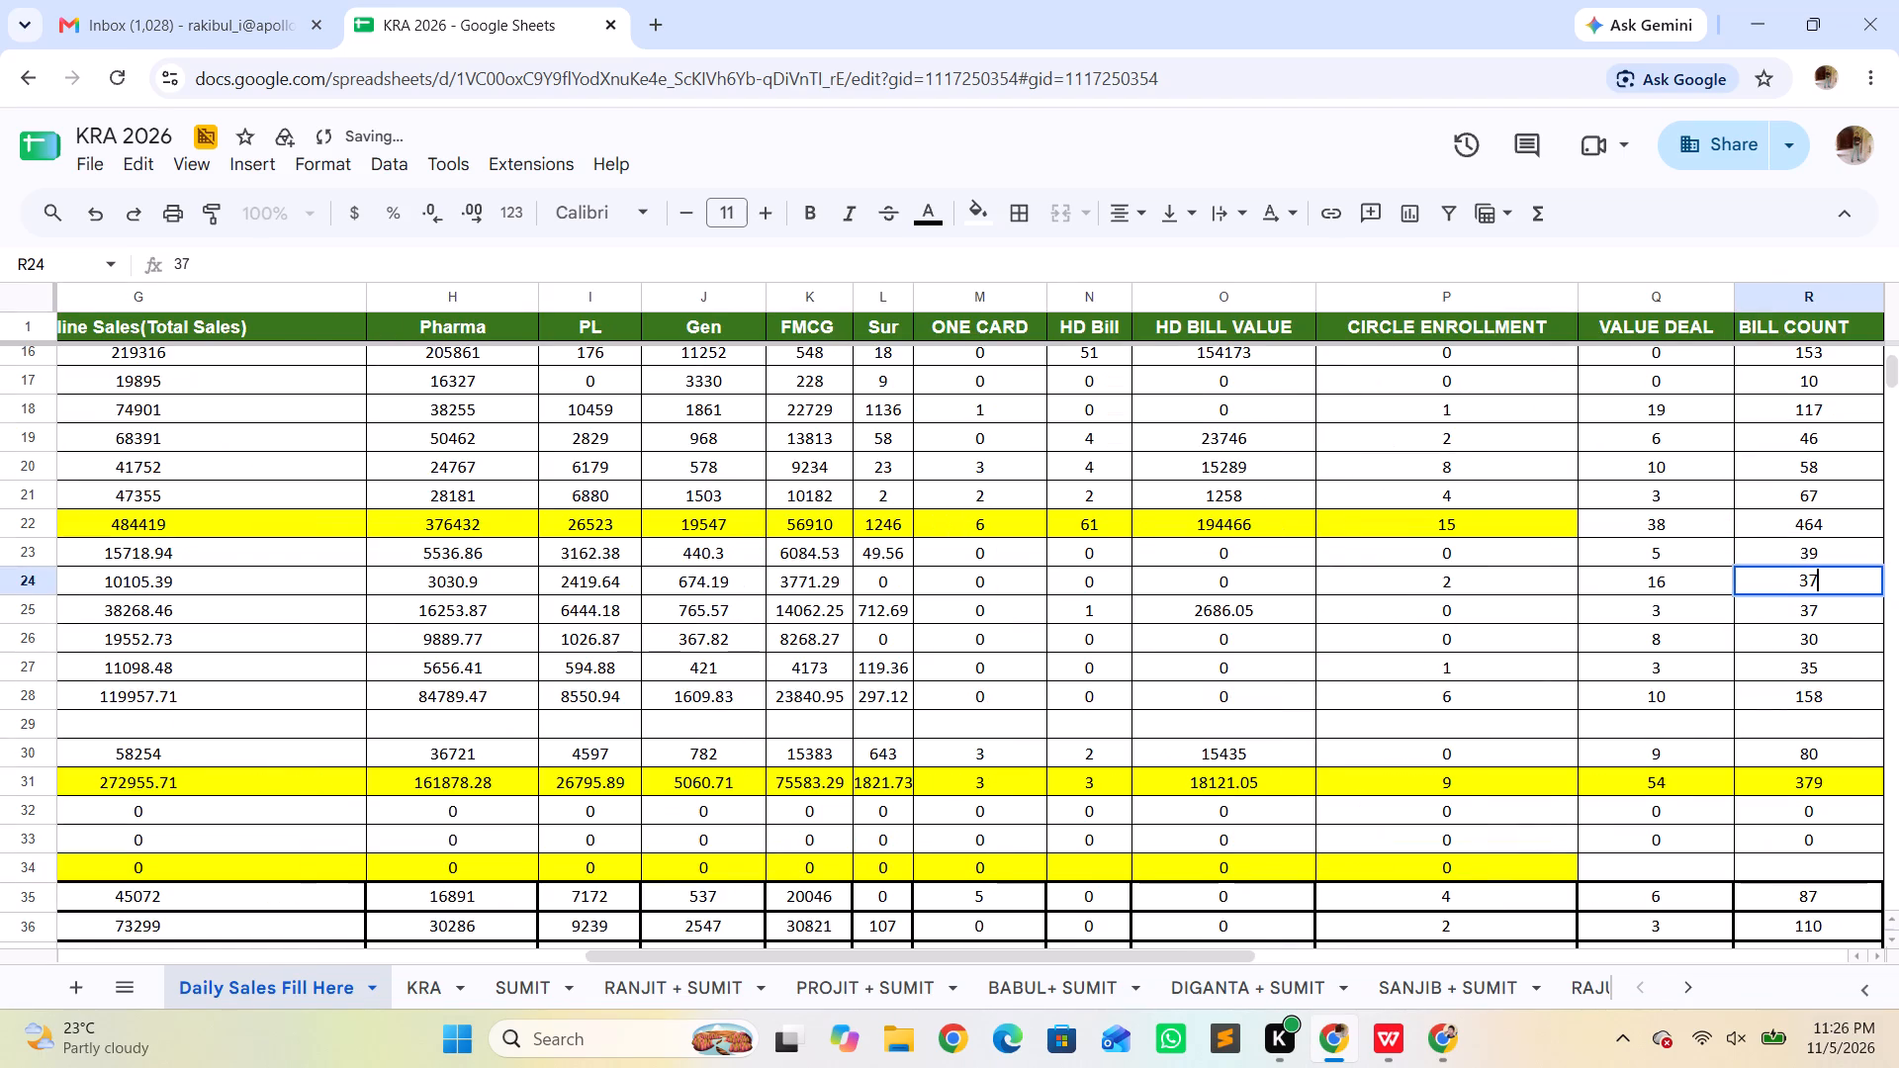
pyautogui.press('Right')
pyautogui.press('Right')
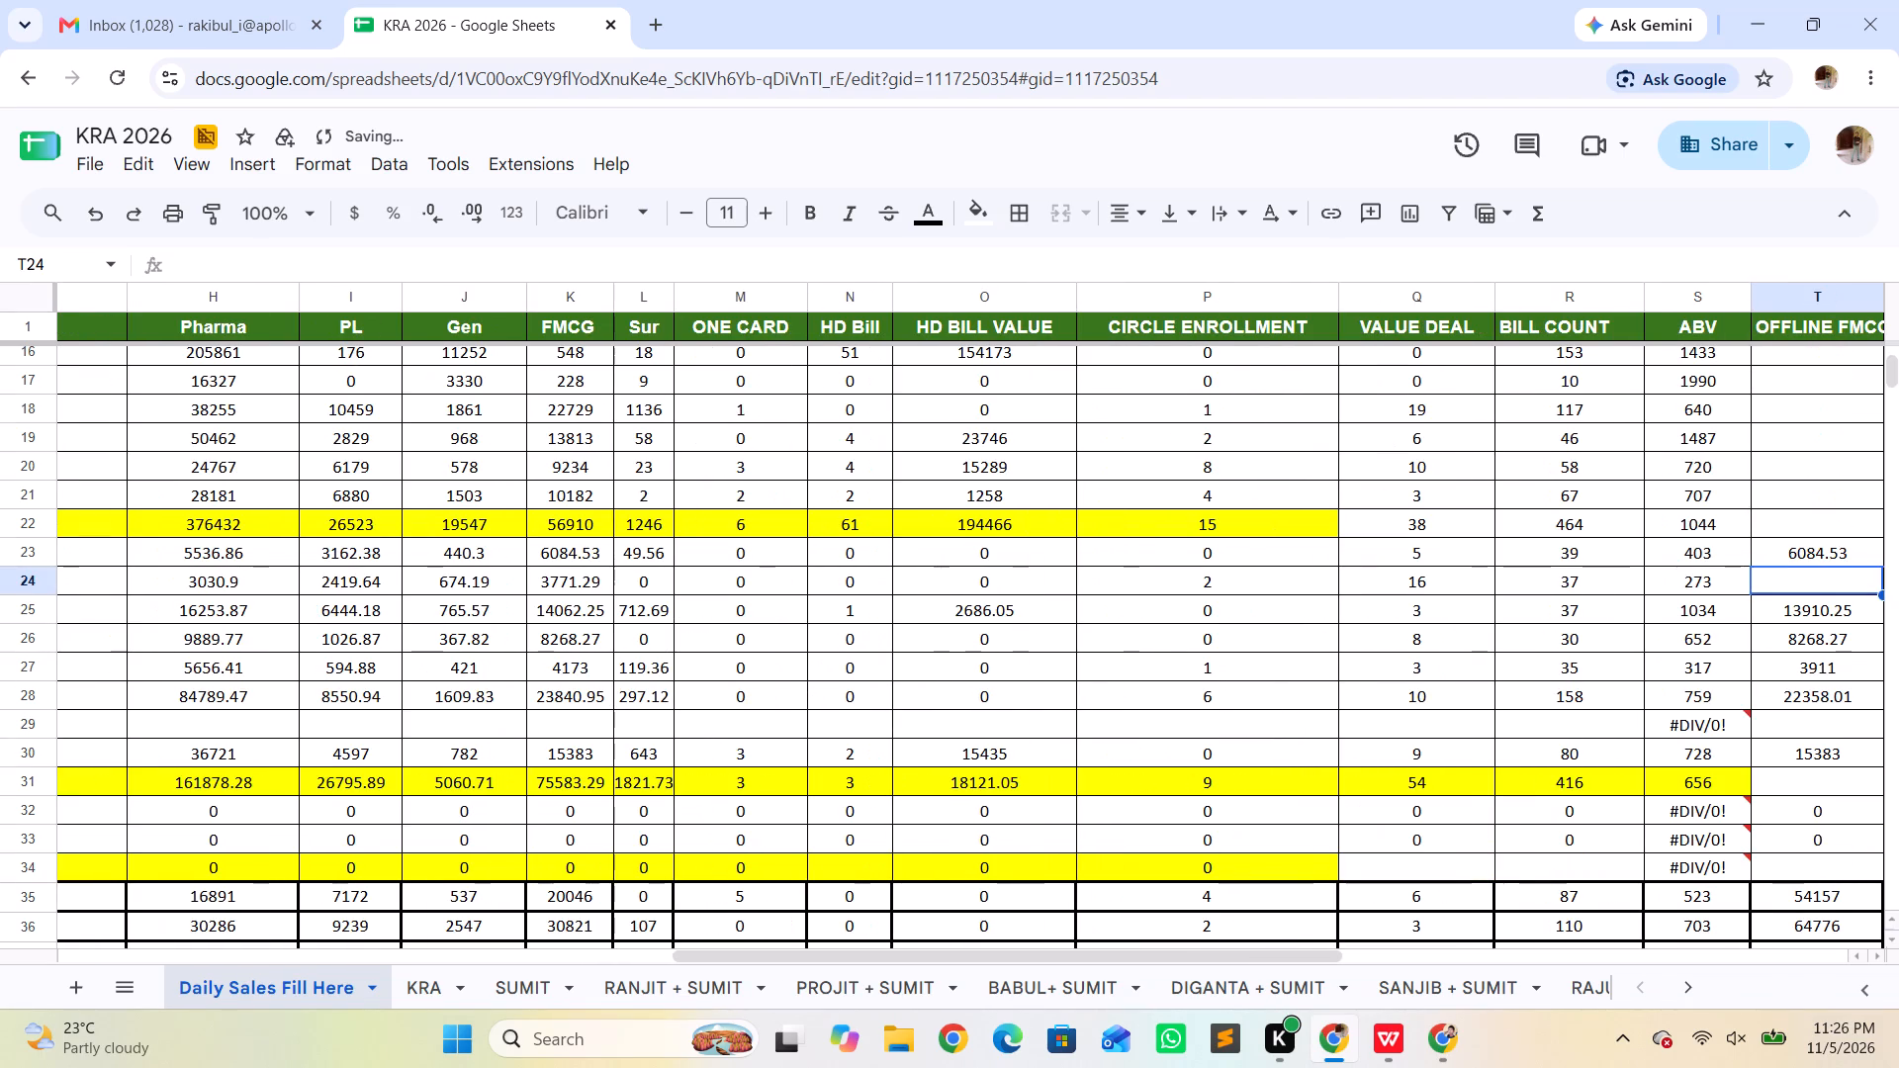
pyautogui.hotkey('ctrl', 'v')
pyautogui.press('Right')
pyautogui.press('0')
pyautogui.press('Right')
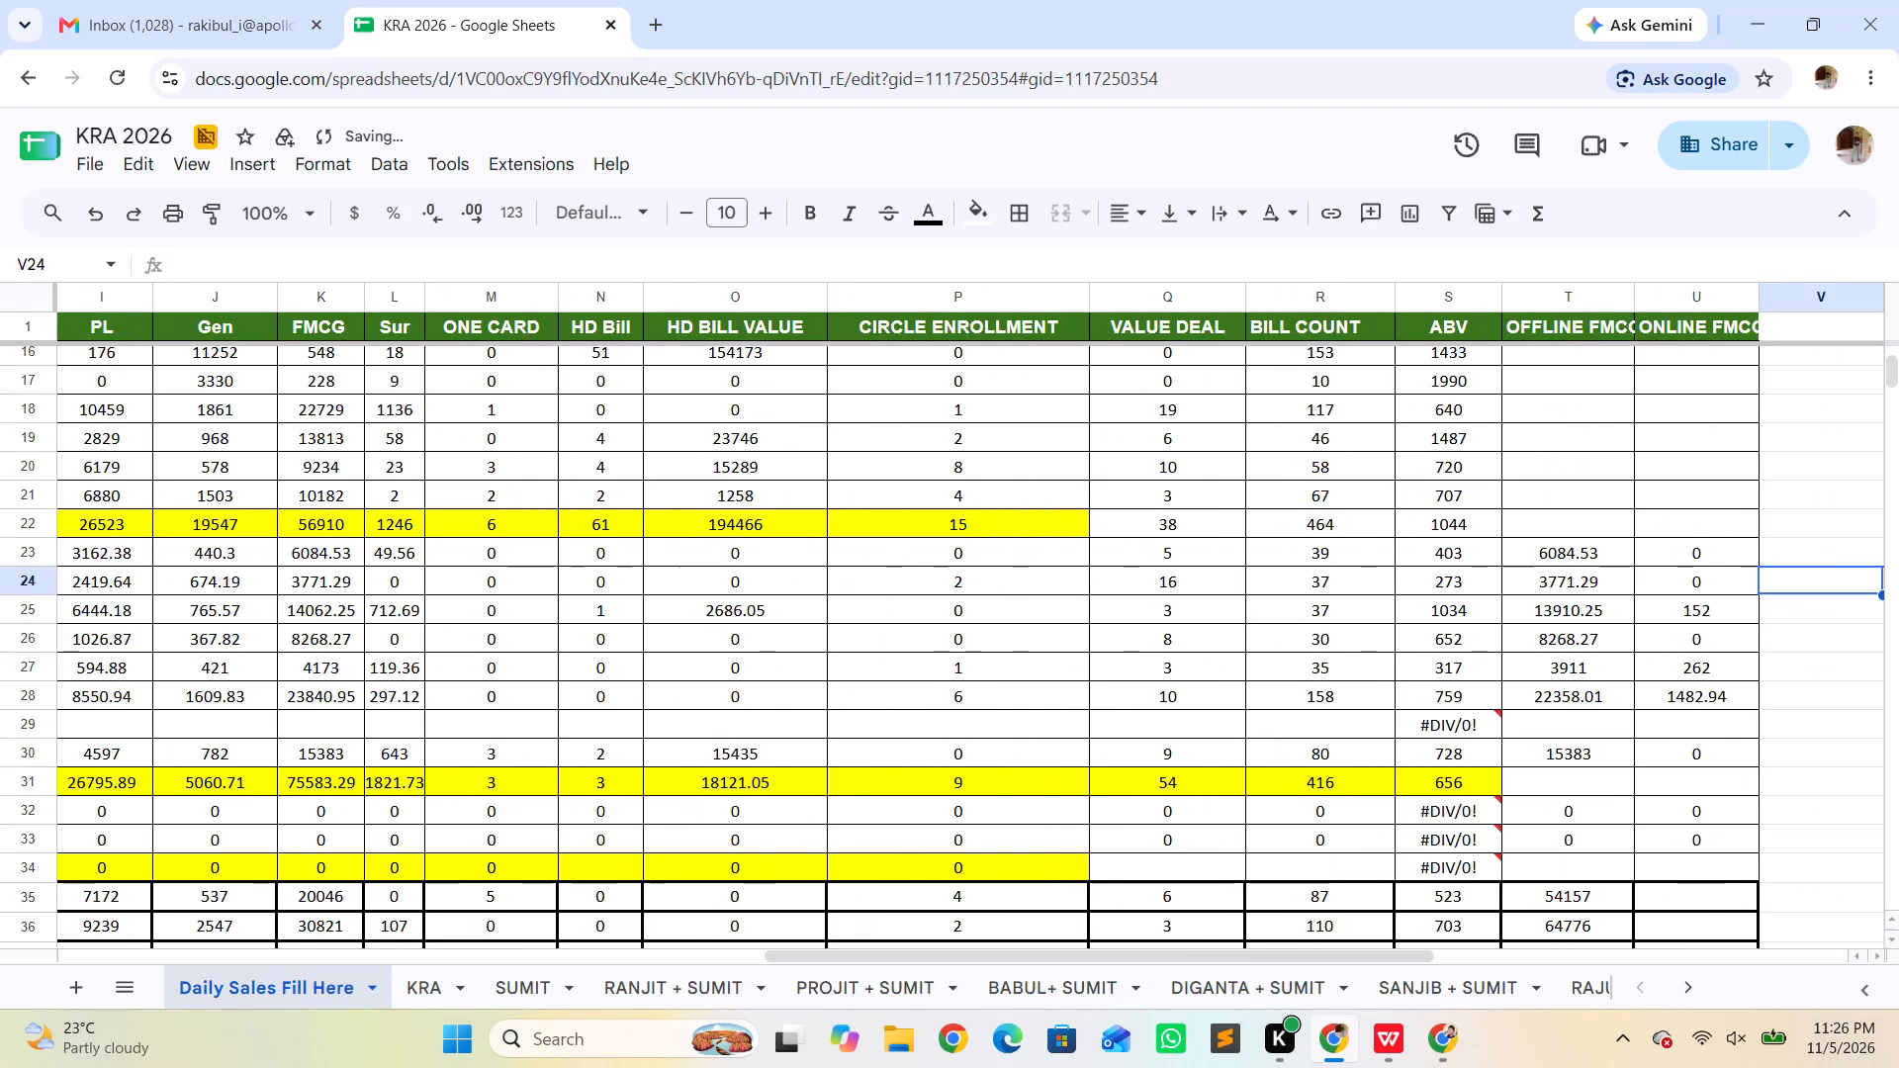
# Return to the start of BARSAPARA's row and review the store rows' sale budgets, ACH% and offline sales, including JAGI ROAD-ASSAM.
pyautogui.press('Left')
pyautogui.press('Left')
pyautogui.press('Left')
pyautogui.press('Left')
pyautogui.press('Left')
pyautogui.press('Left')
pyautogui.press('Left')
pyautogui.press('Left')
pyautogui.press('Left')
pyautogui.press('Left')
pyautogui.press('Left')
pyautogui.press('Left')
pyautogui.press('Left')
pyautogui.press('Left')
pyautogui.press('Left')
pyautogui.press('Left')
pyautogui.press('Left')
pyautogui.press('Left')
pyautogui.press('Left')
pyautogui.press('Left')
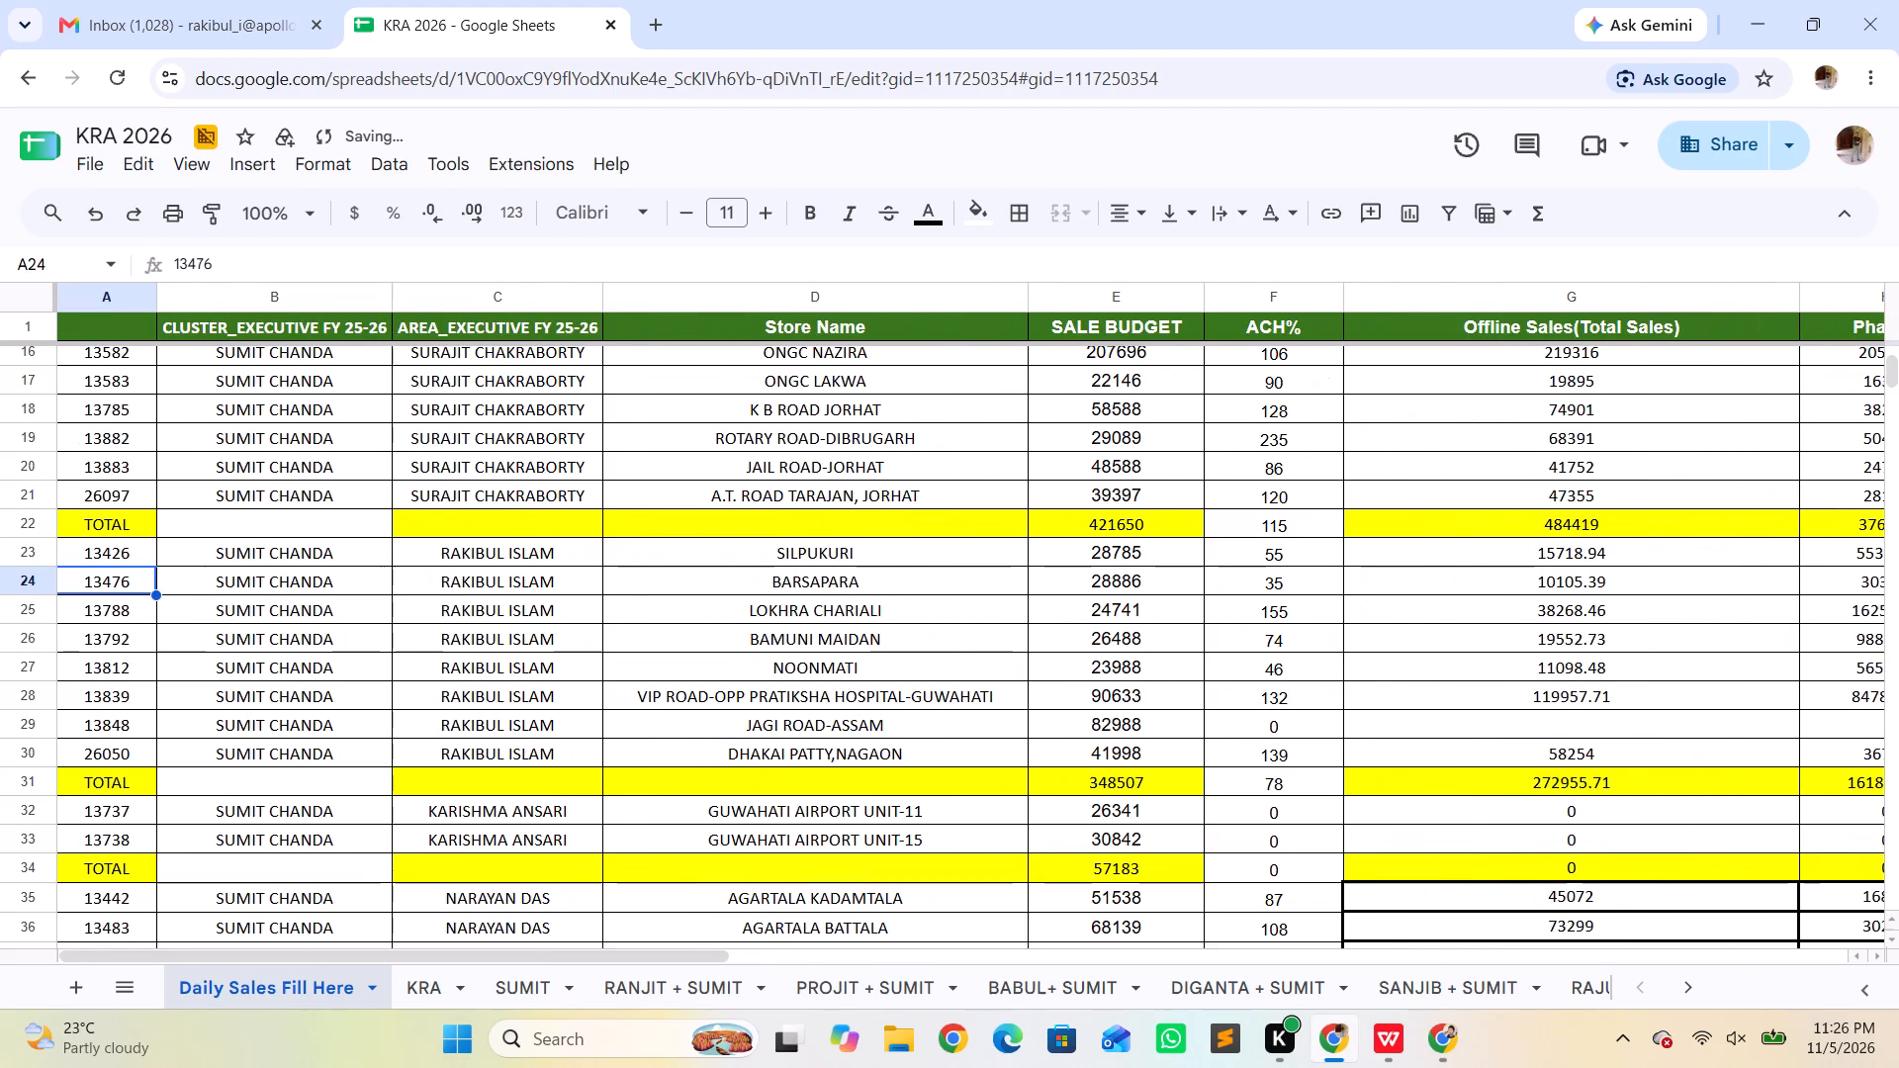
pyautogui.click(944, 733)
pyautogui.scroll(-4, 954, 754)
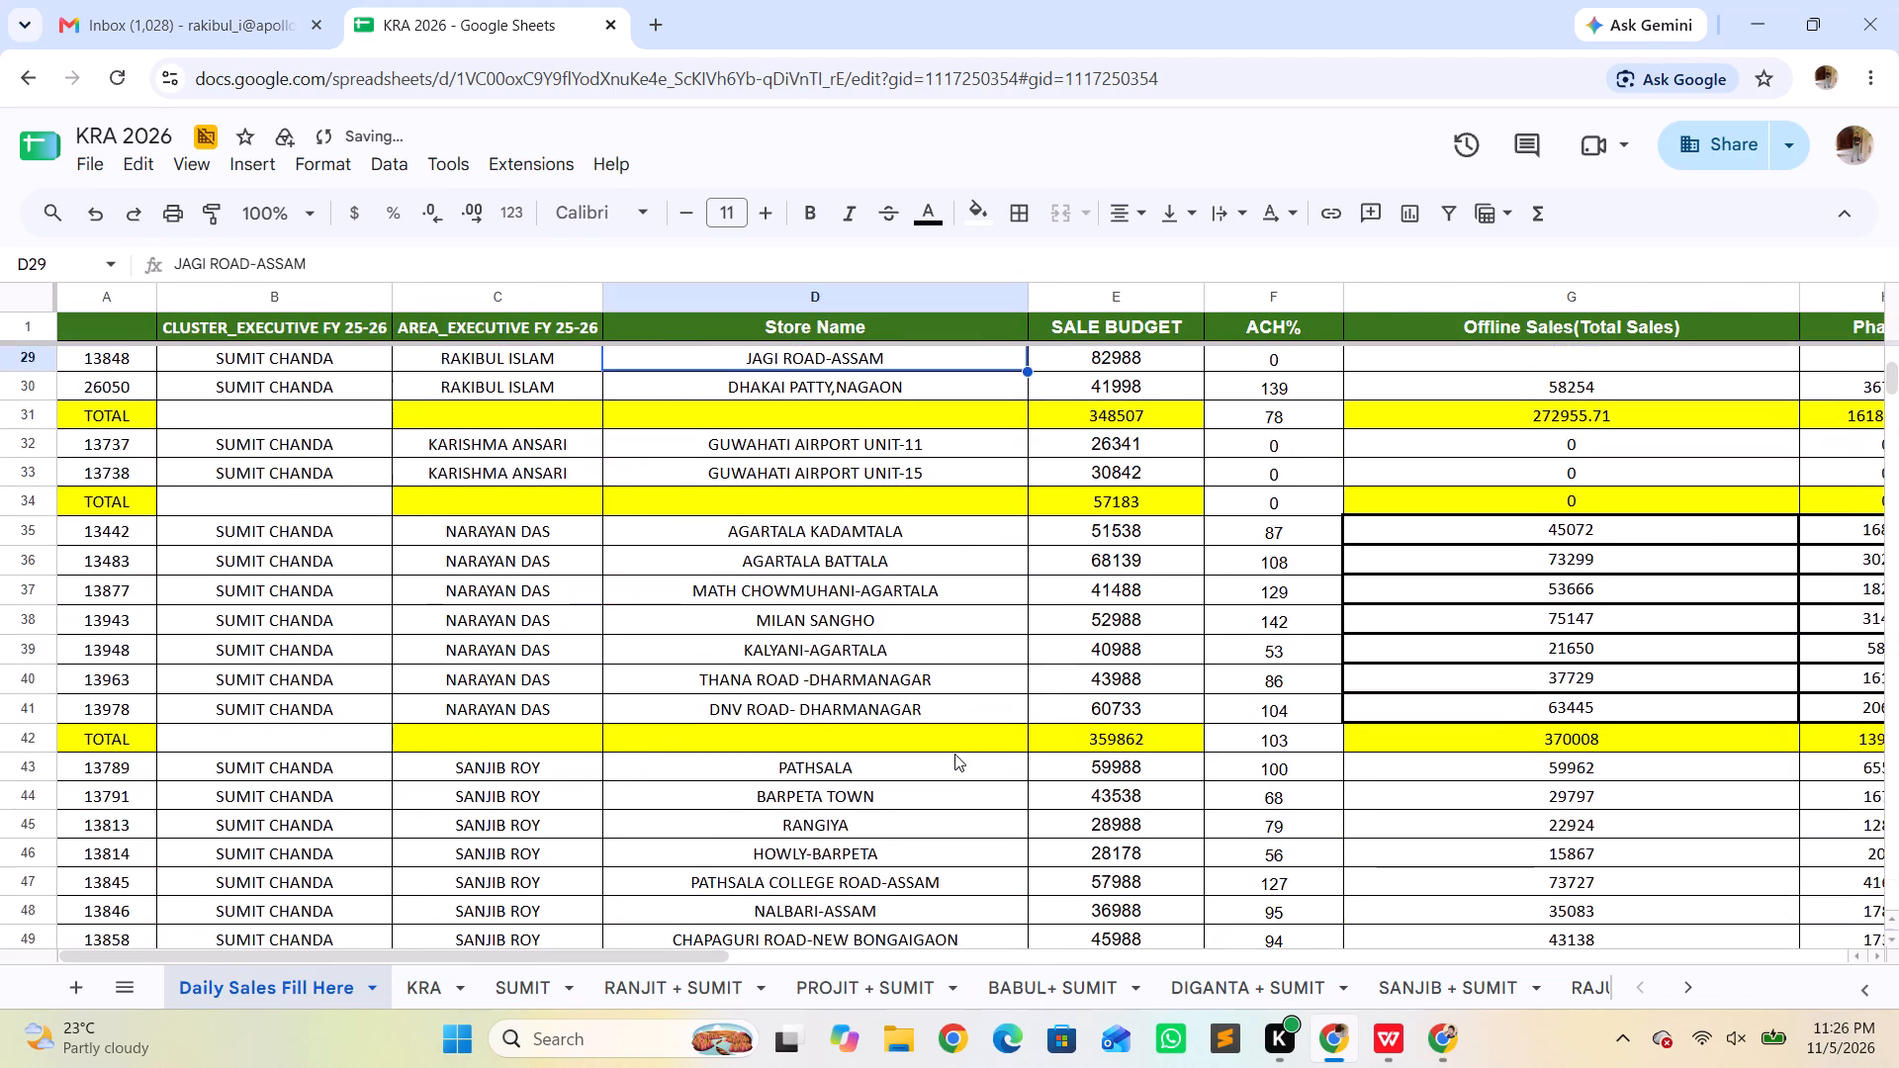
pyautogui.scroll(-4, 954, 754)
pyautogui.scroll(6, 954, 754)
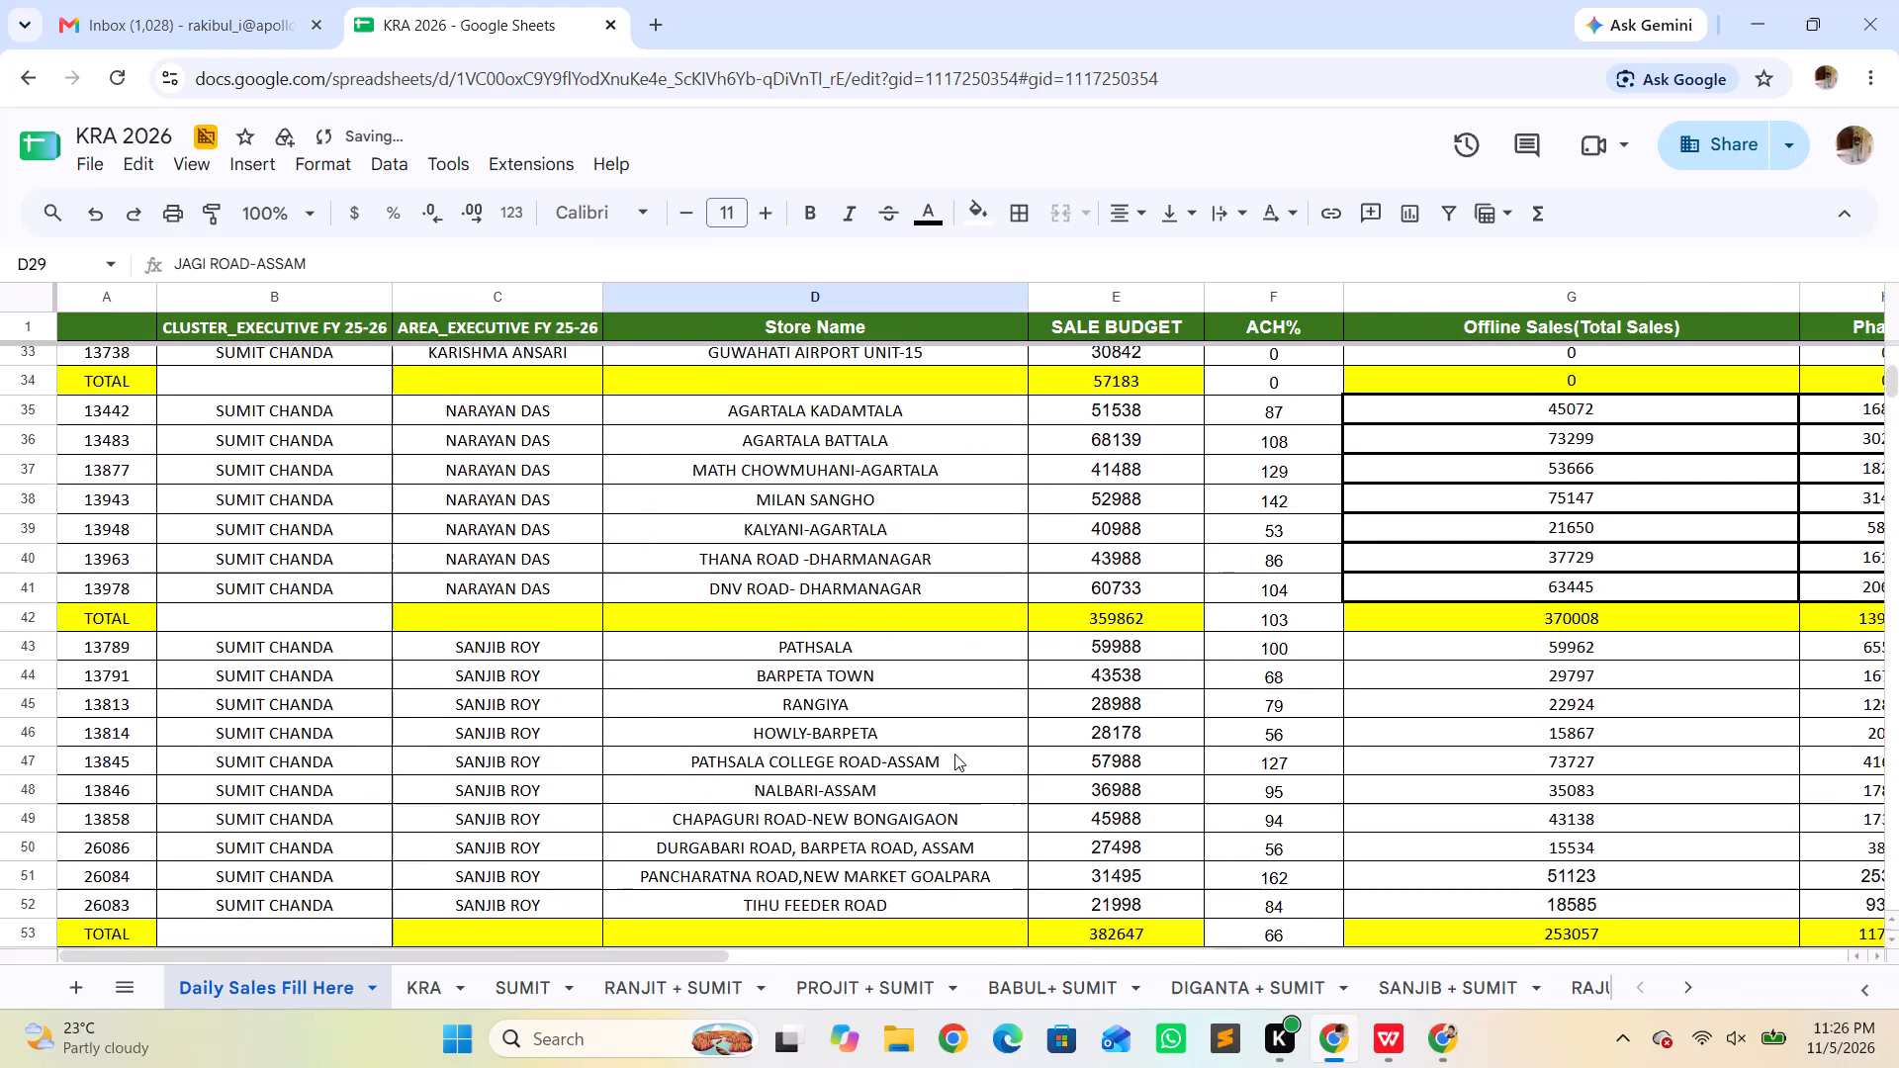
pyautogui.scroll(3, 954, 754)
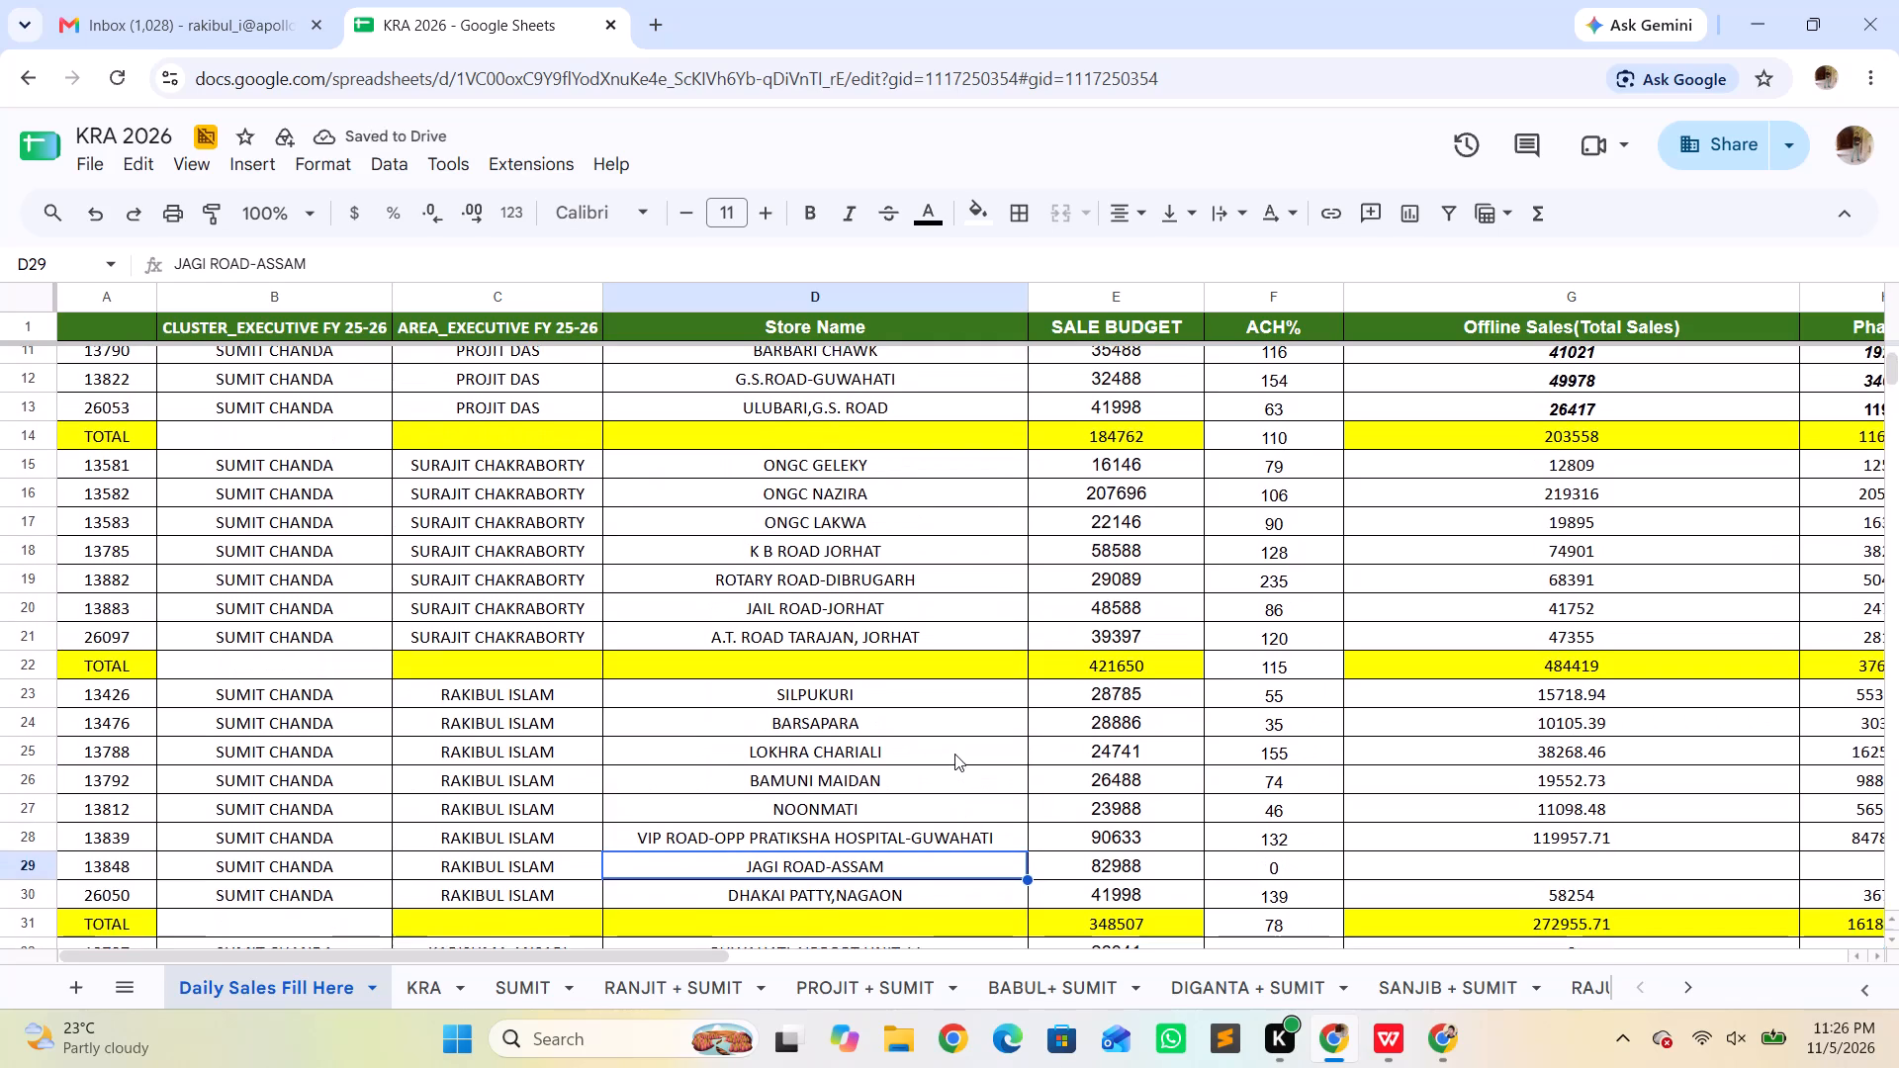
pyautogui.scroll(-2, 954, 754)
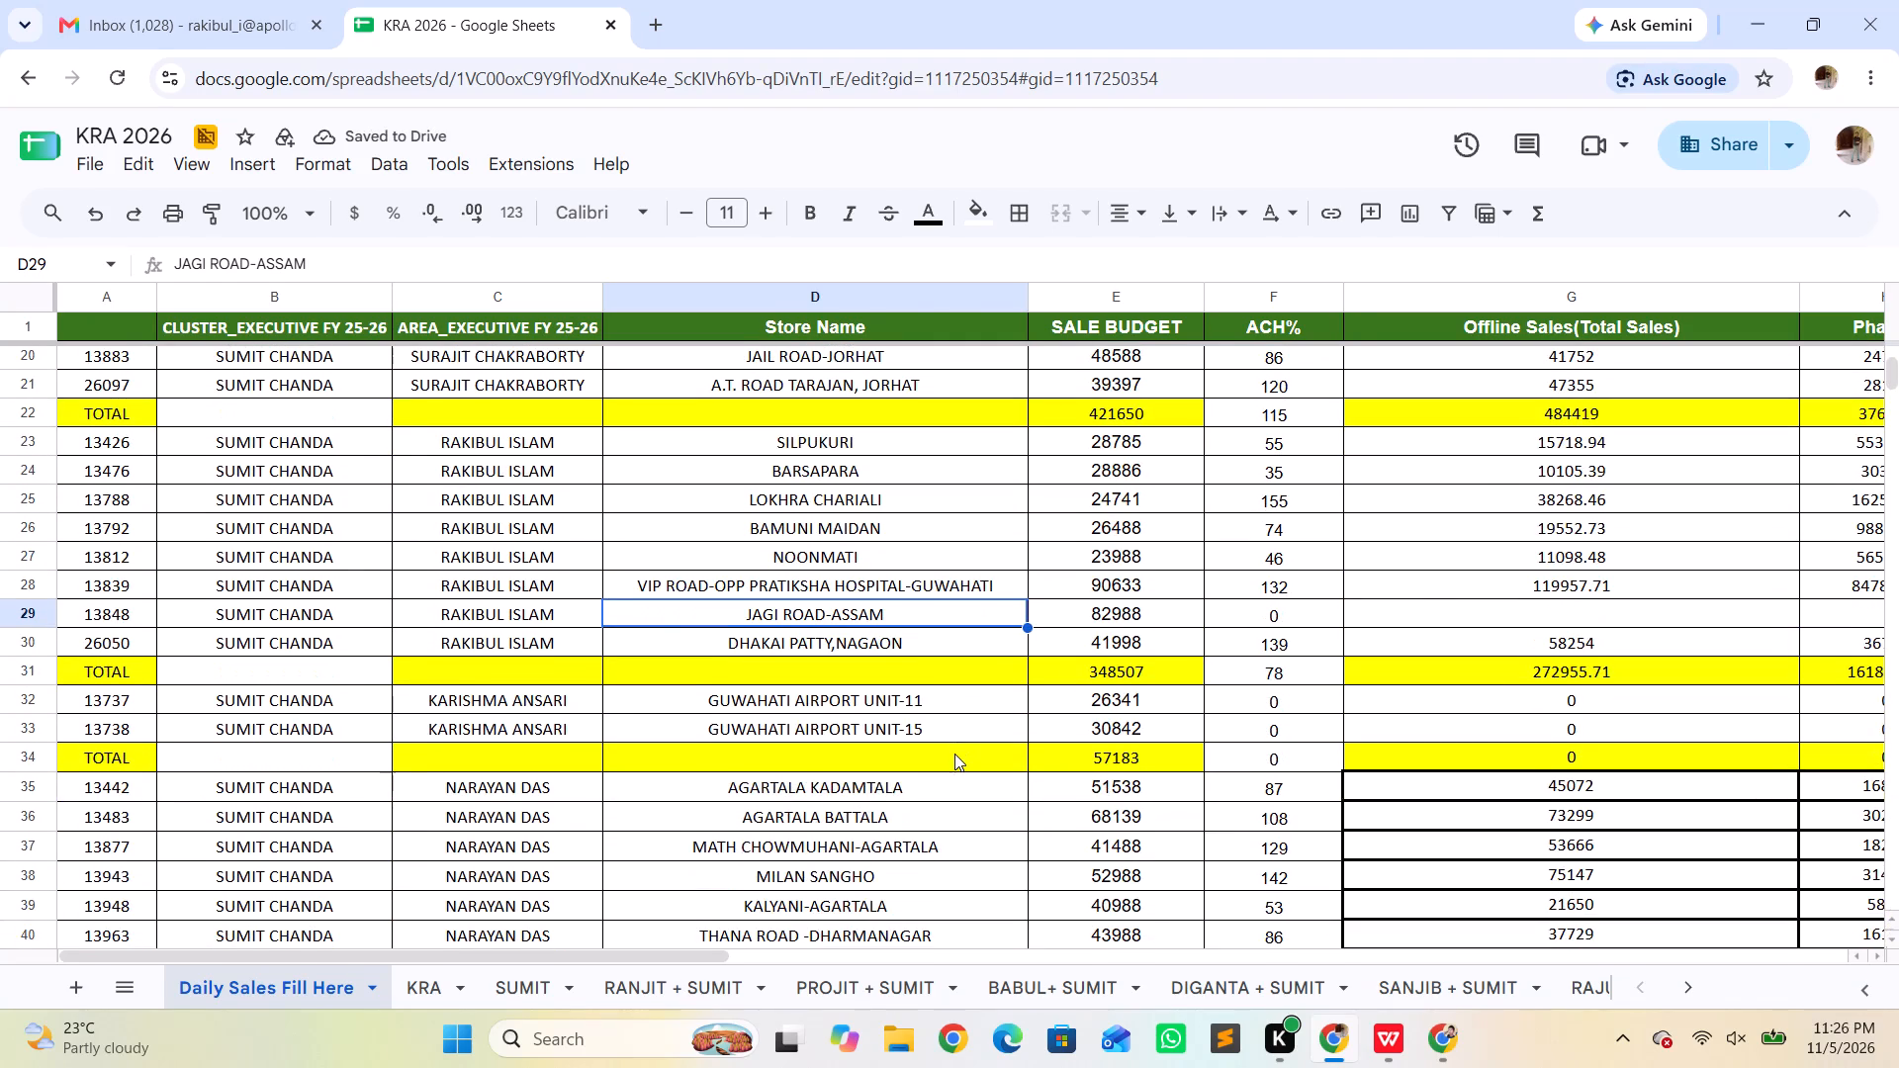
pyautogui.click(902, 827)
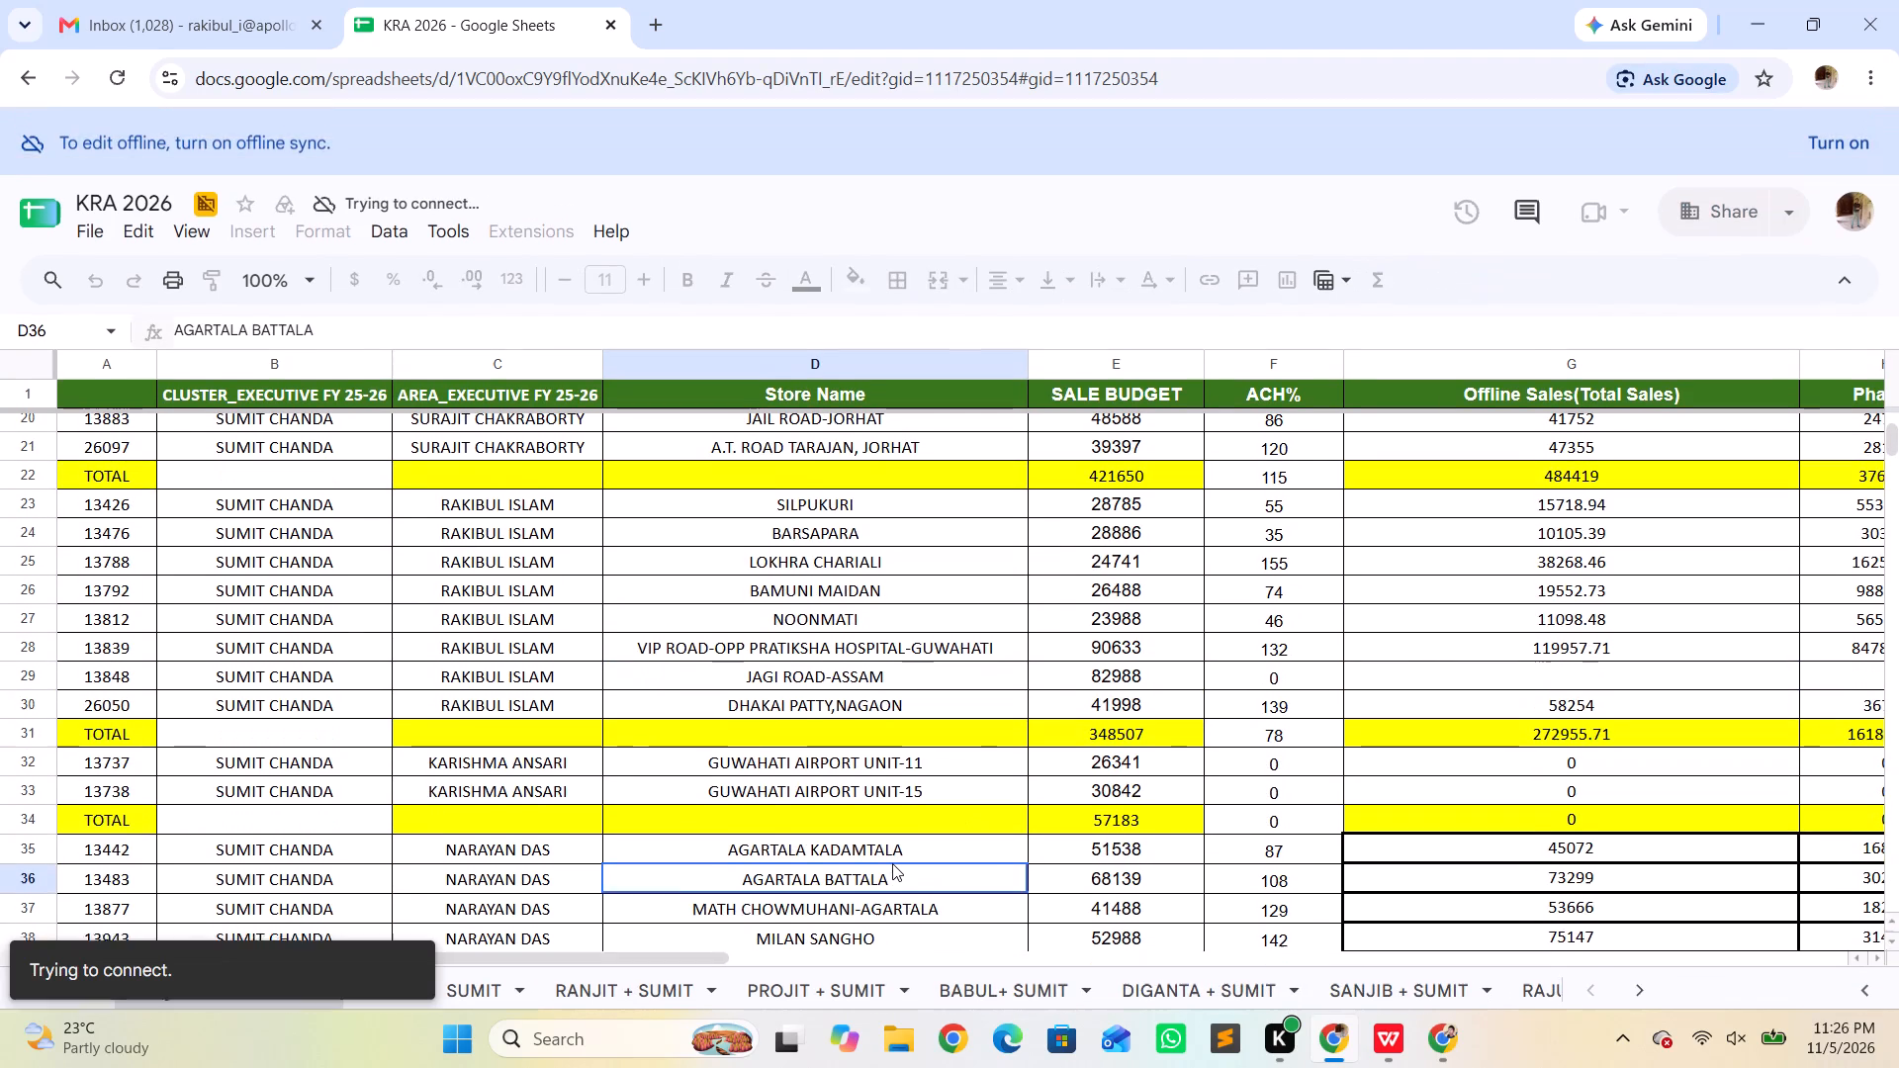
pyautogui.click(892, 863)
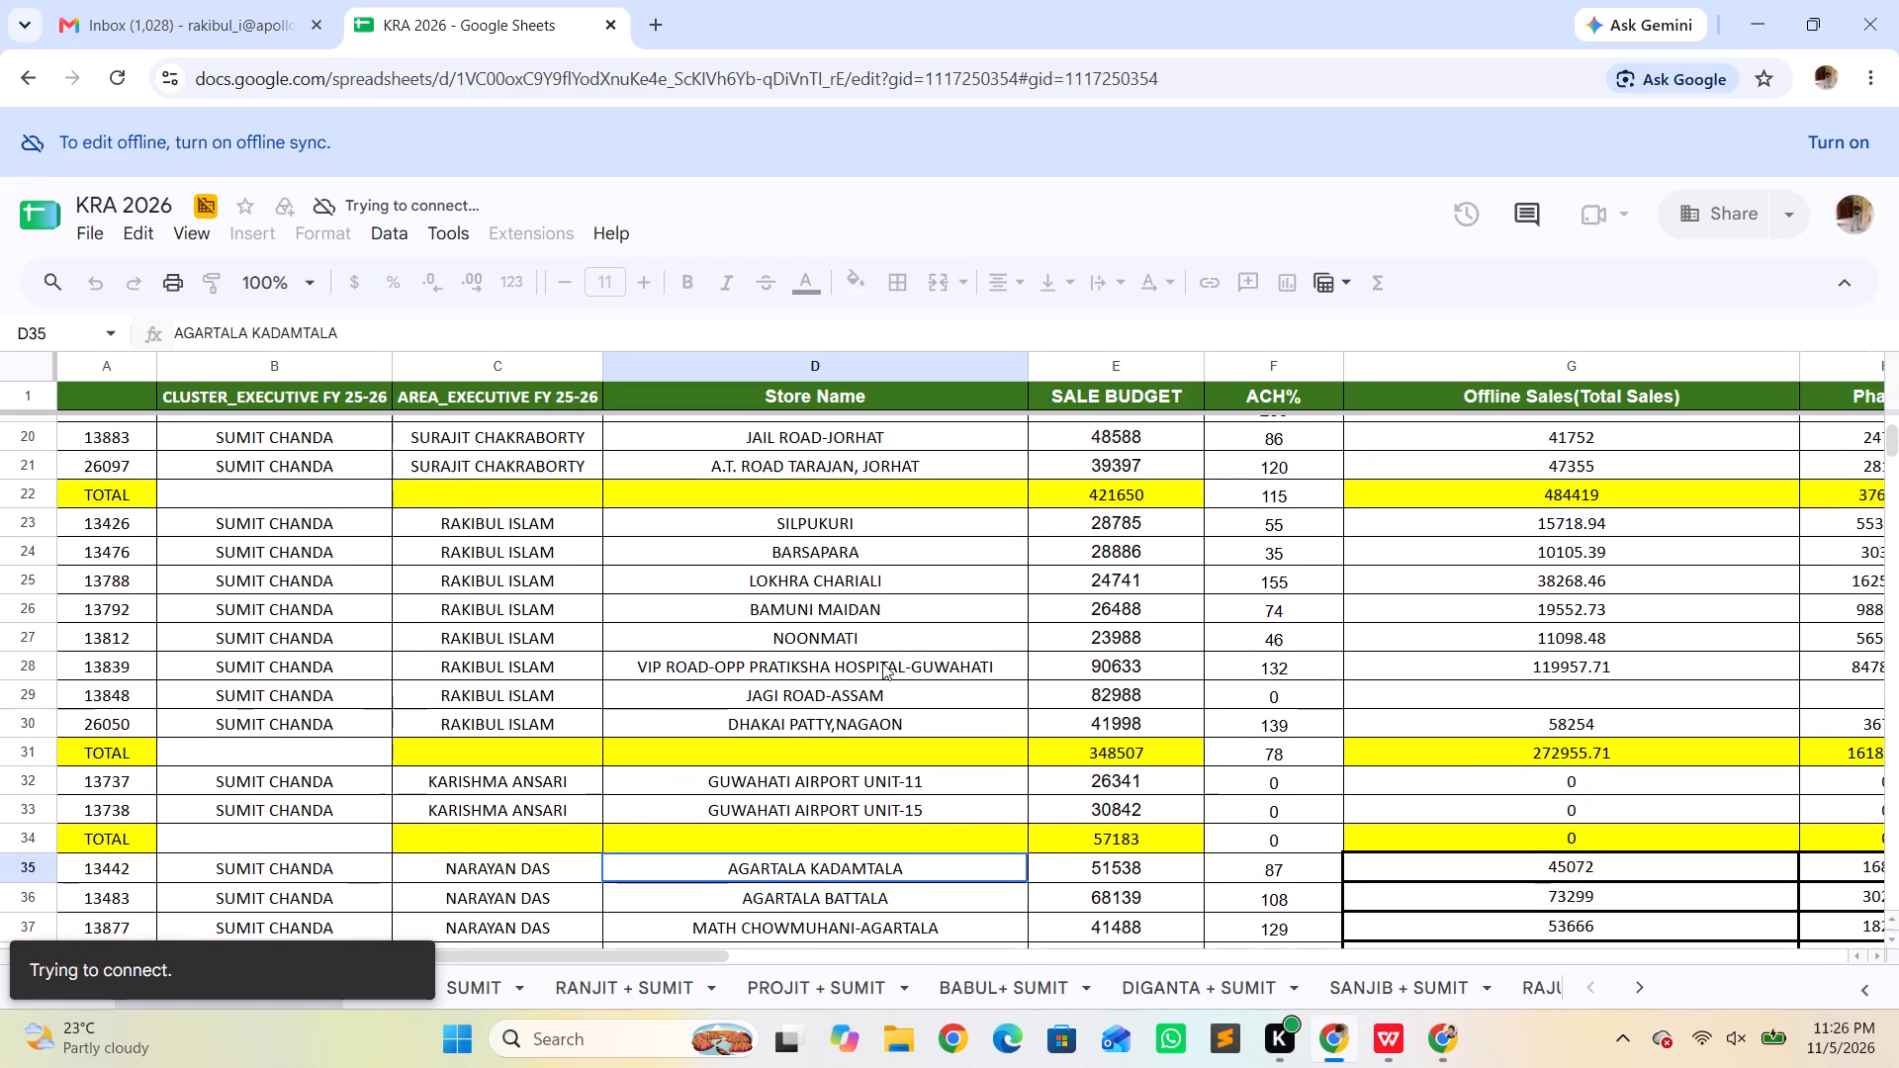
pyautogui.scroll(3, 882, 663)
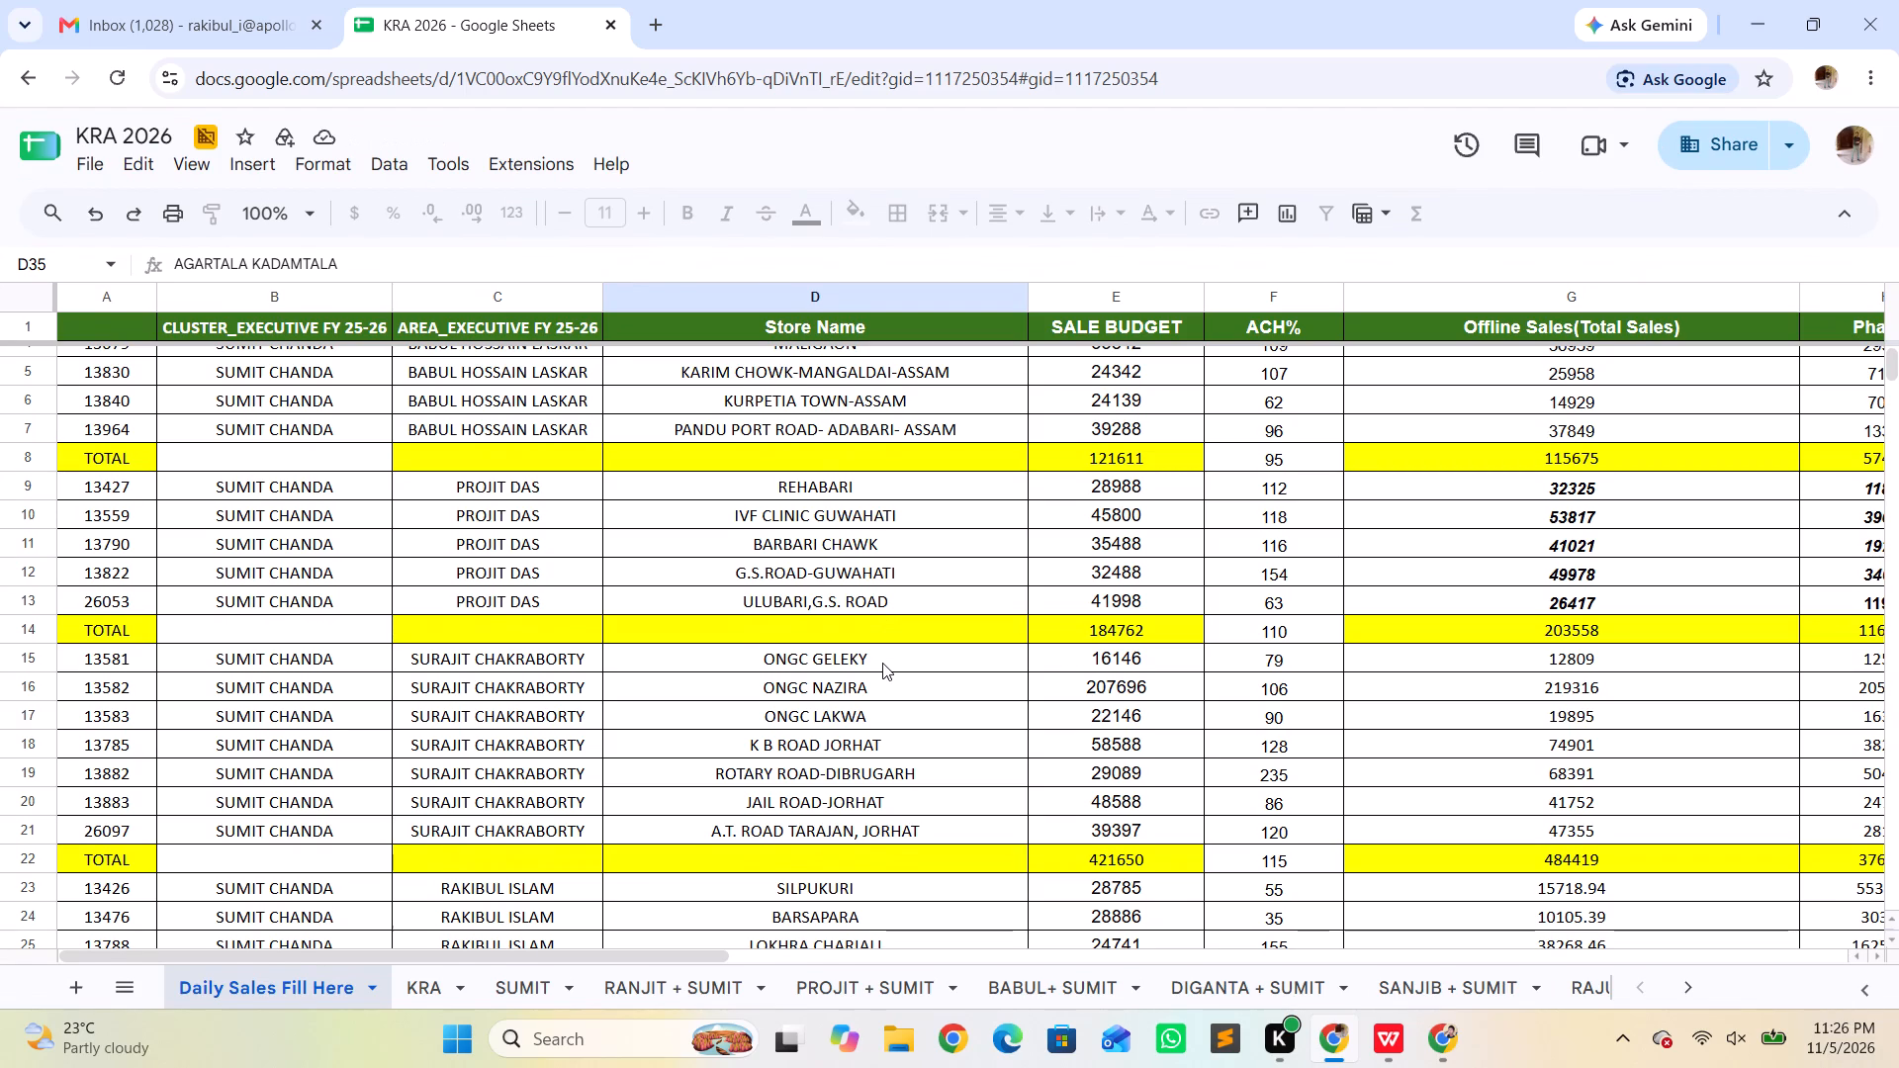
pyautogui.scroll(-1, 882, 663)
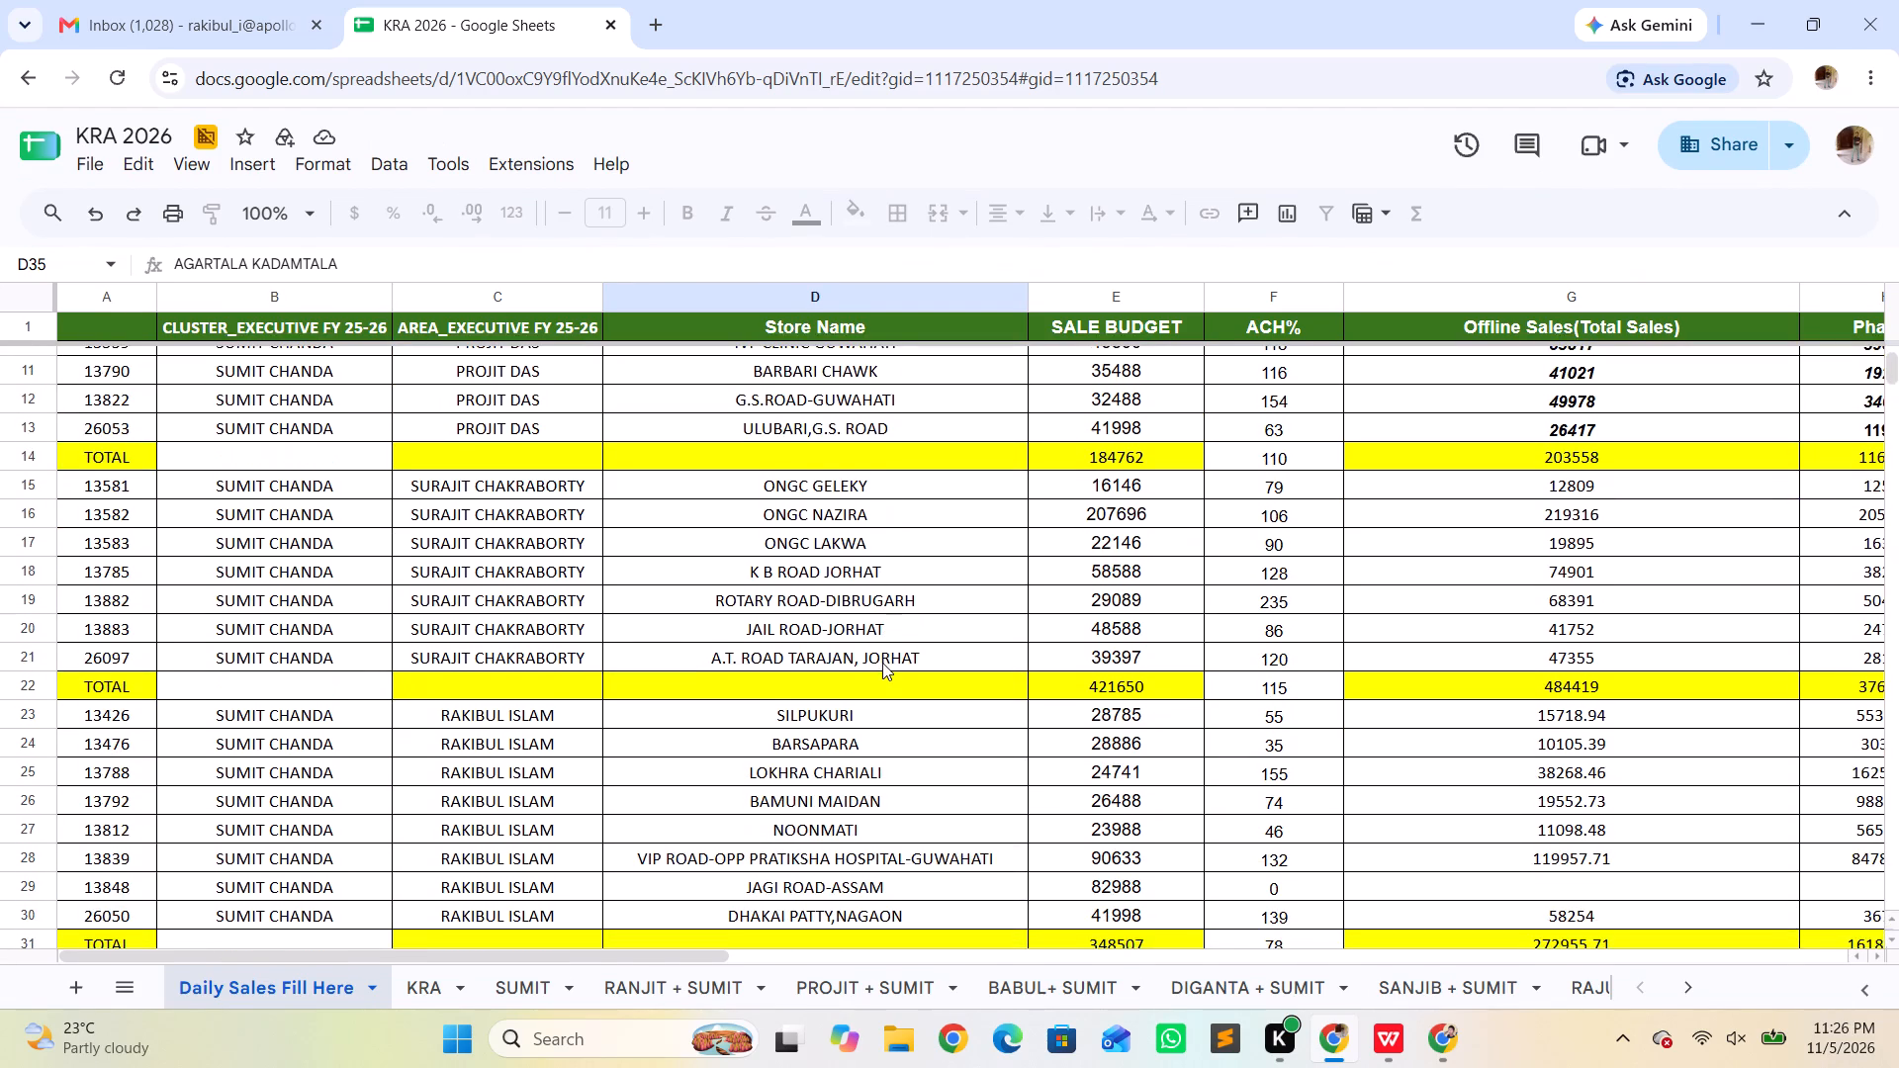
pyautogui.scroll(-1, 882, 663)
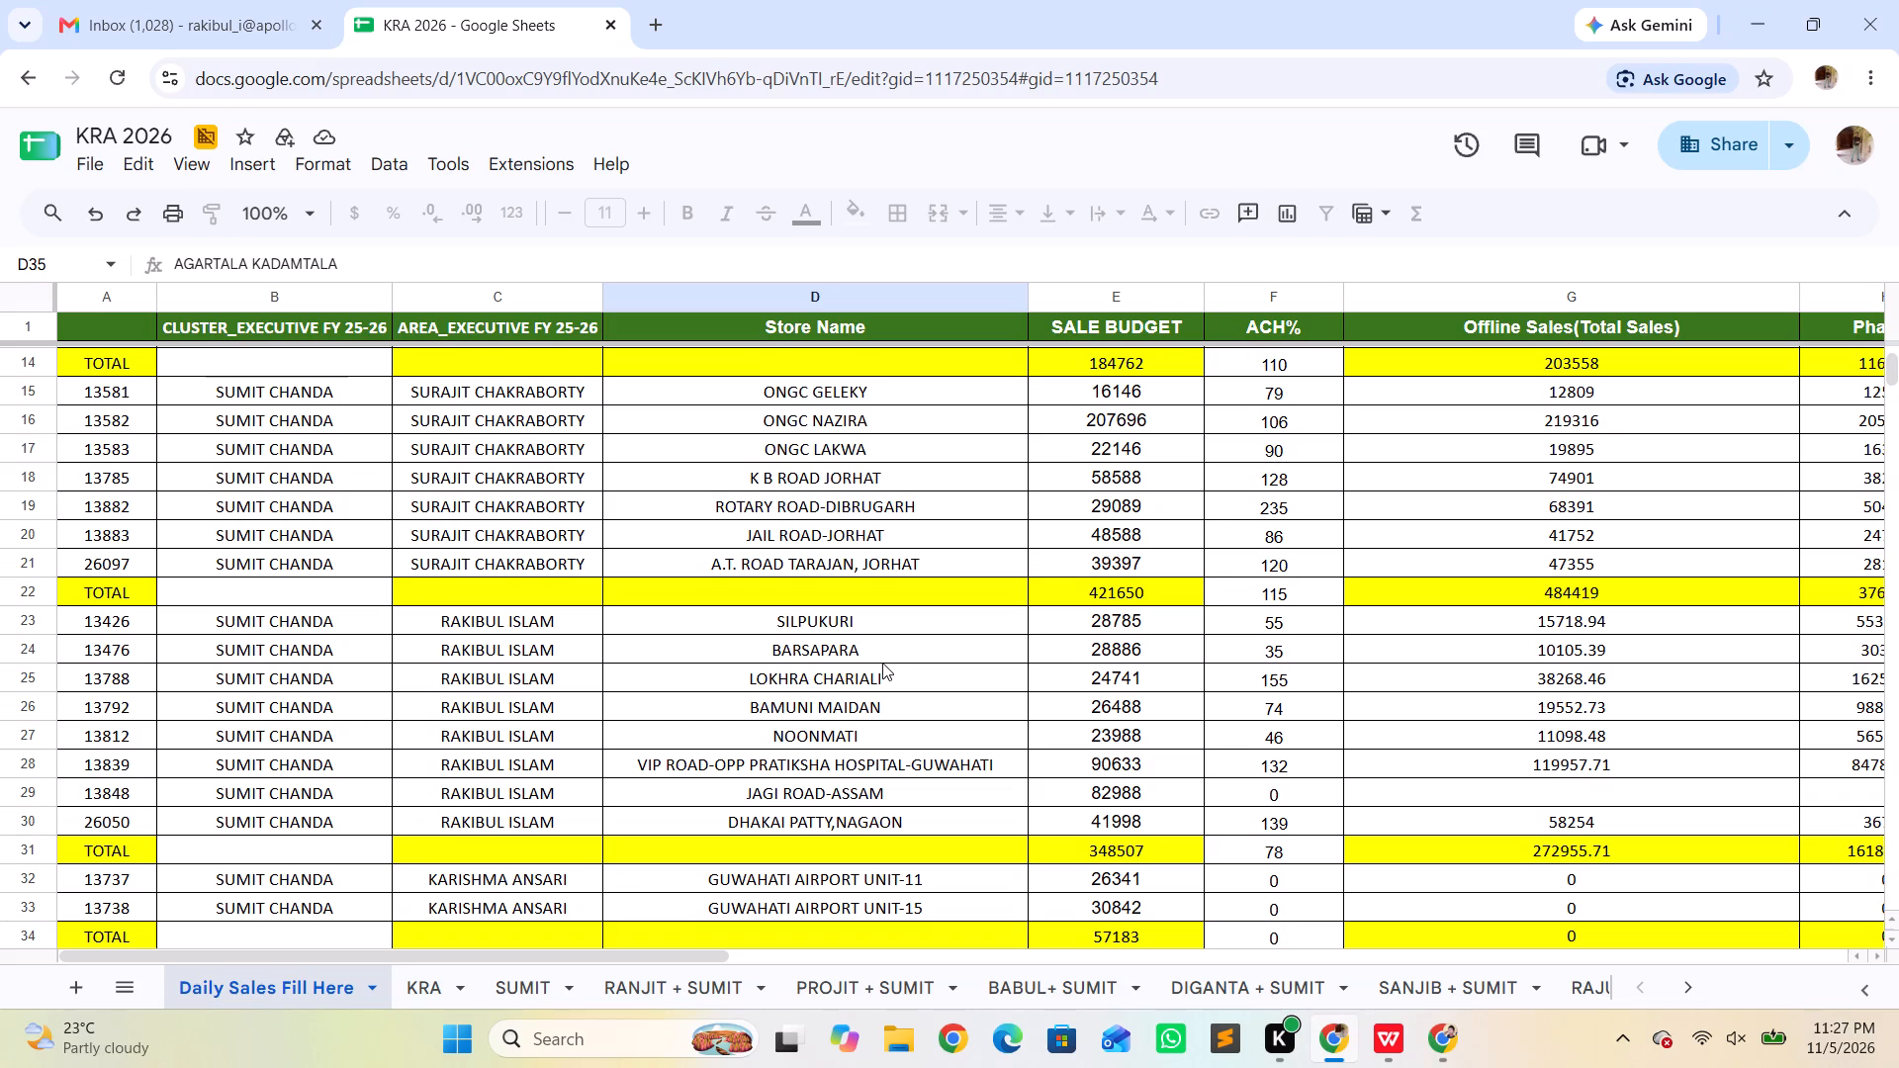
pyautogui.scroll(-1, 894, 657)
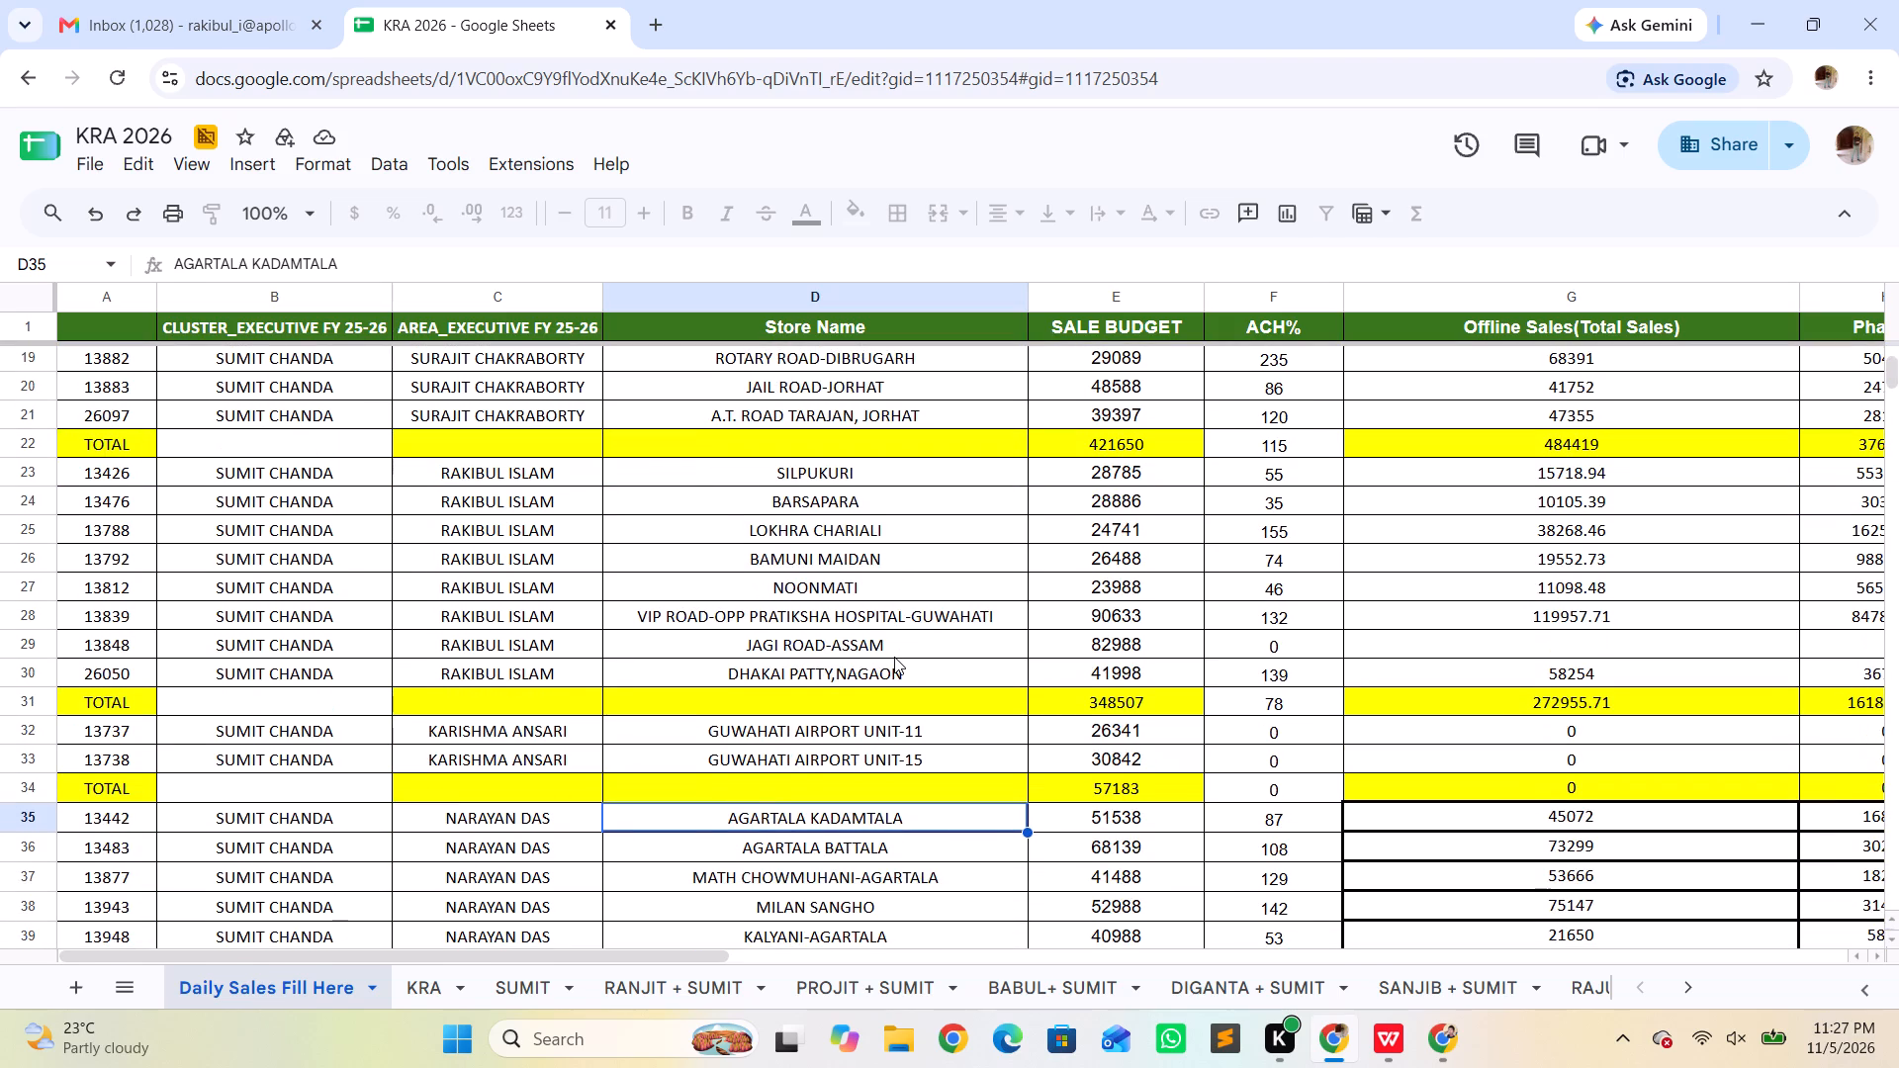
pyautogui.scroll(-1, 894, 657)
pyautogui.hscroll(1, 894, 657)
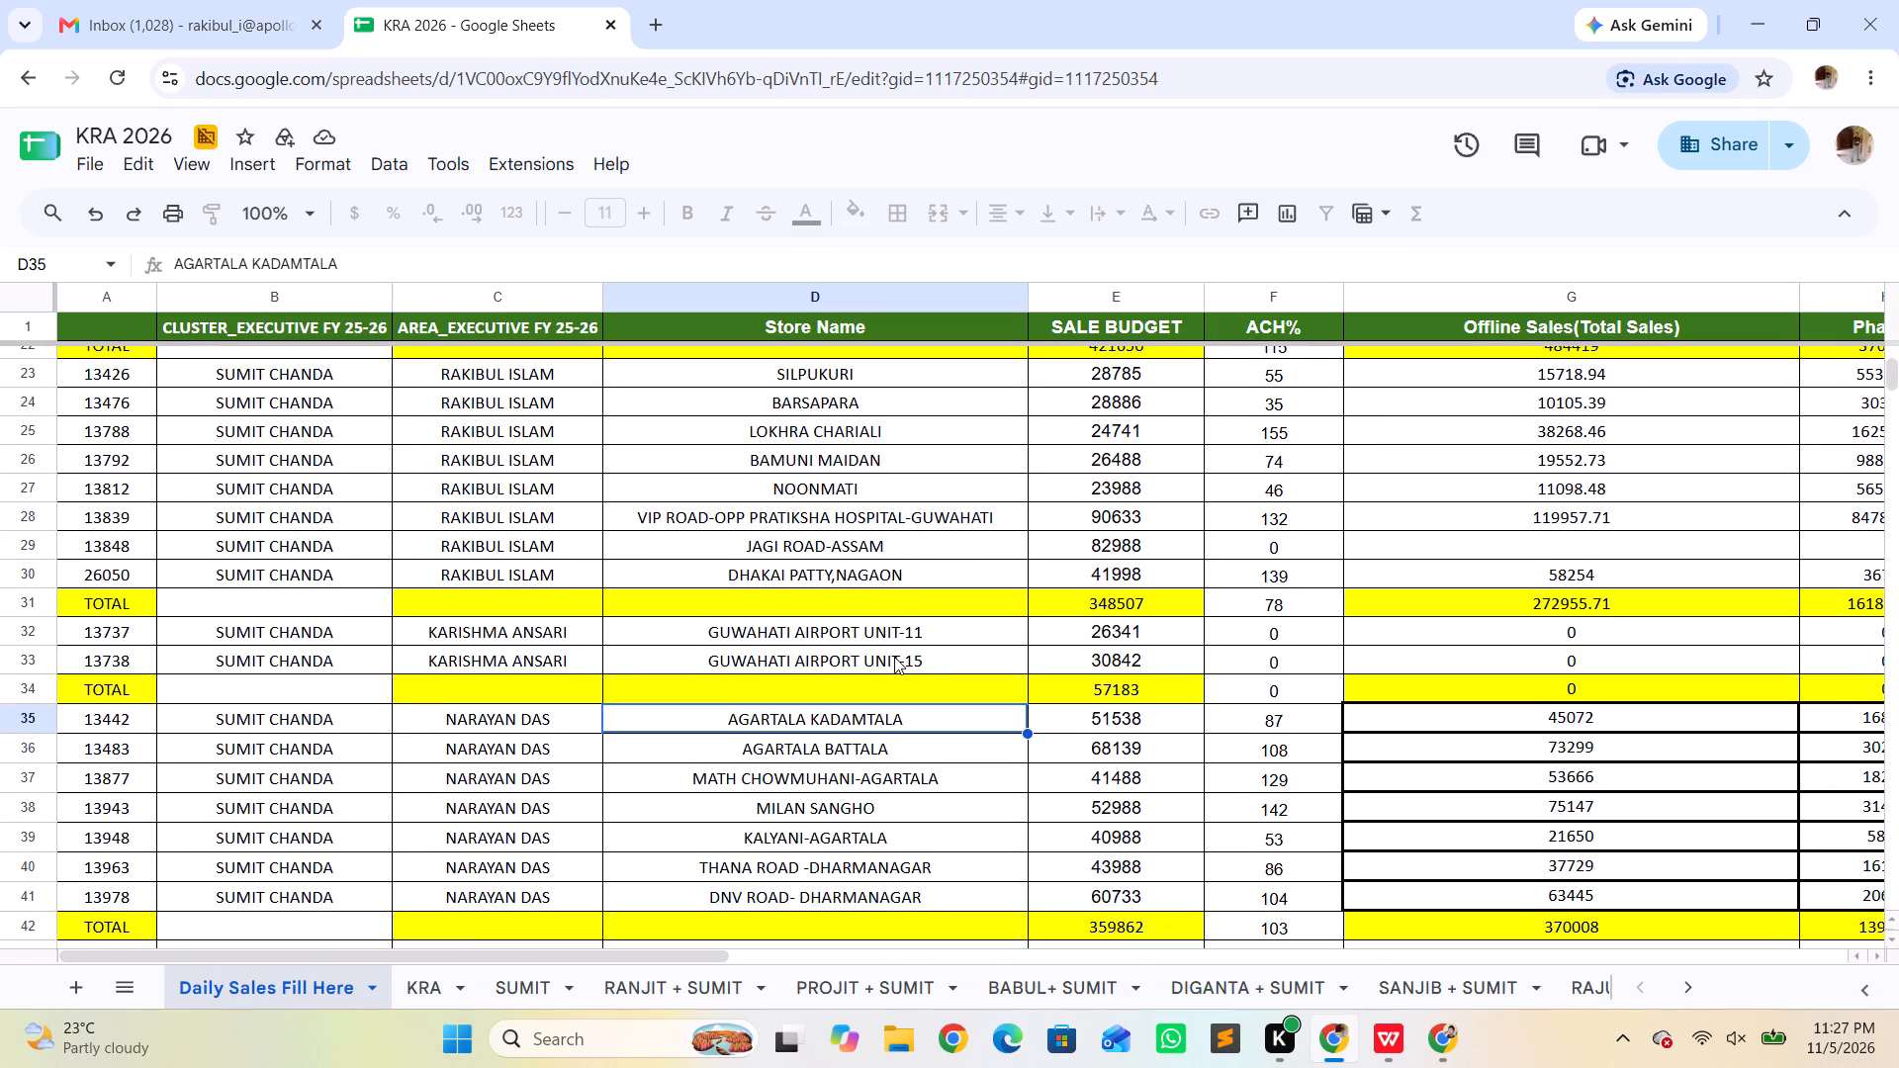
pyautogui.hscroll(1, 894, 657)
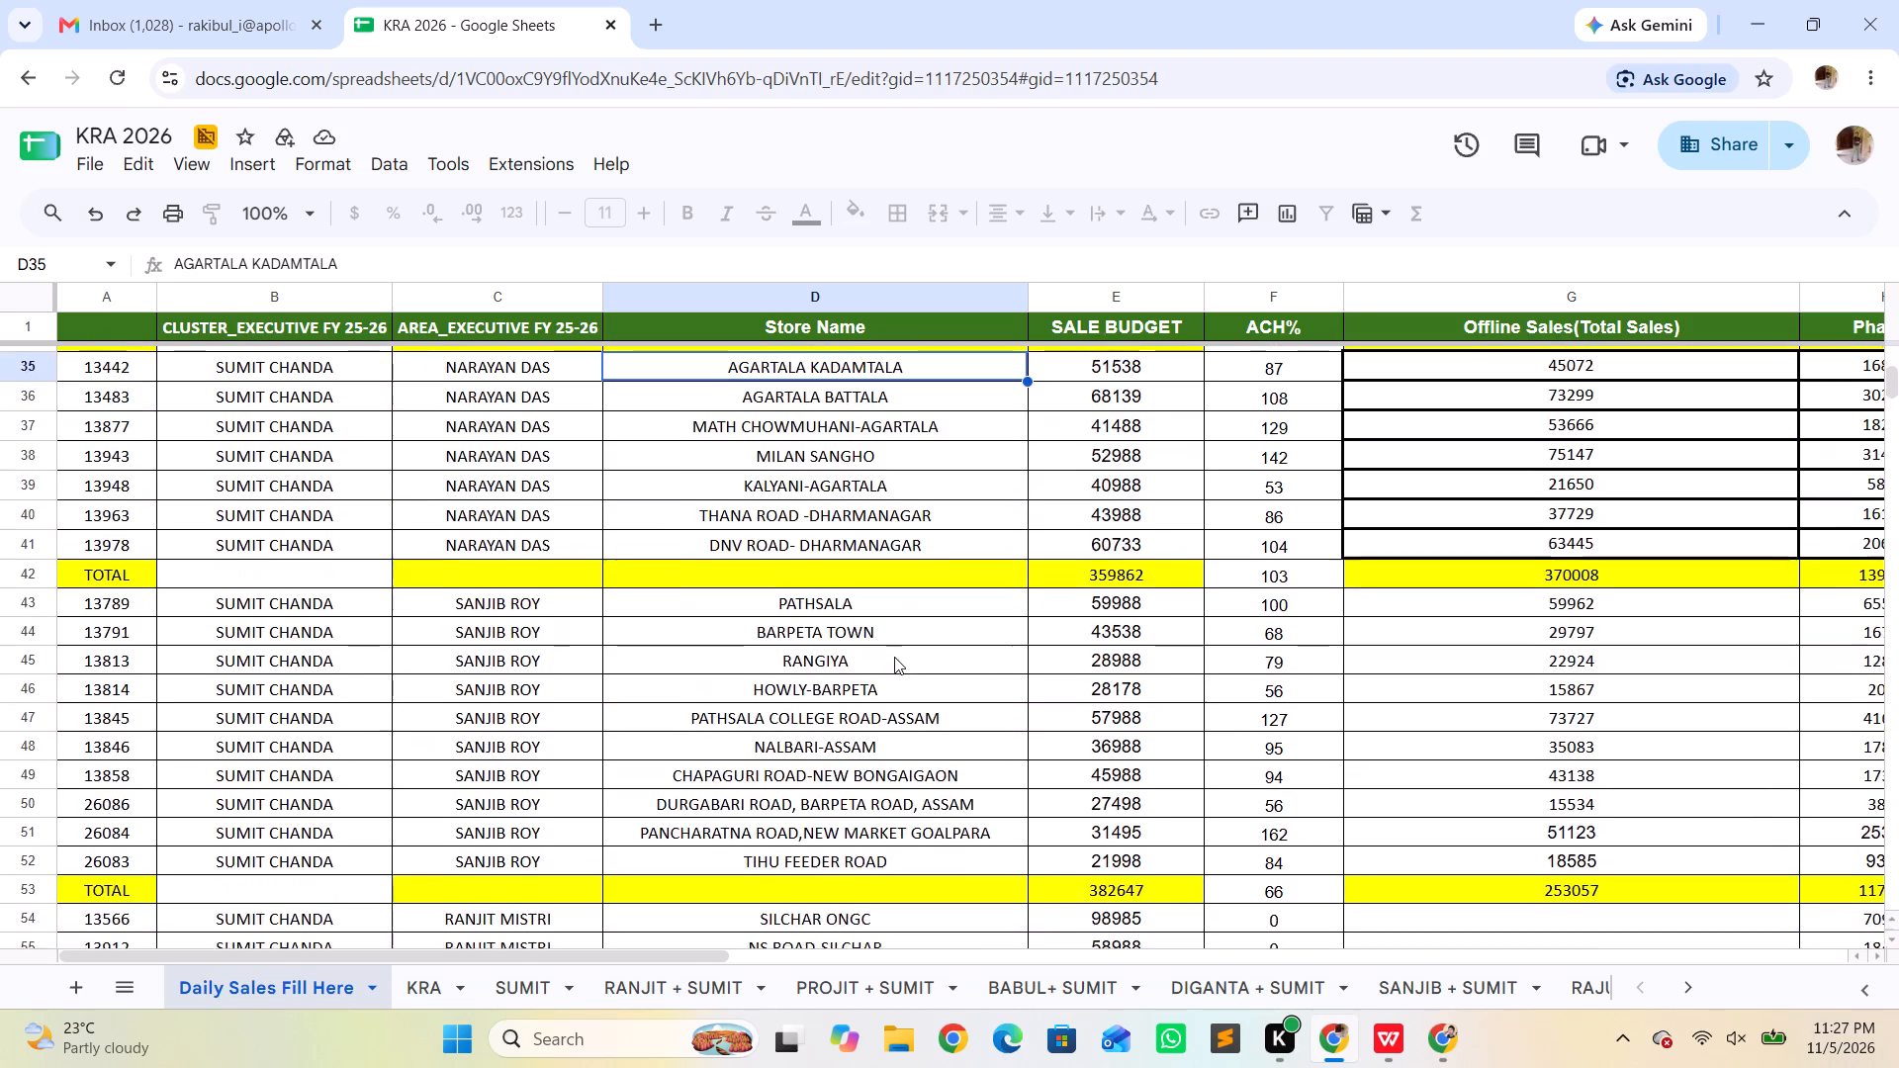
pyautogui.scroll(2, 894, 657)
pyautogui.click(894, 657)
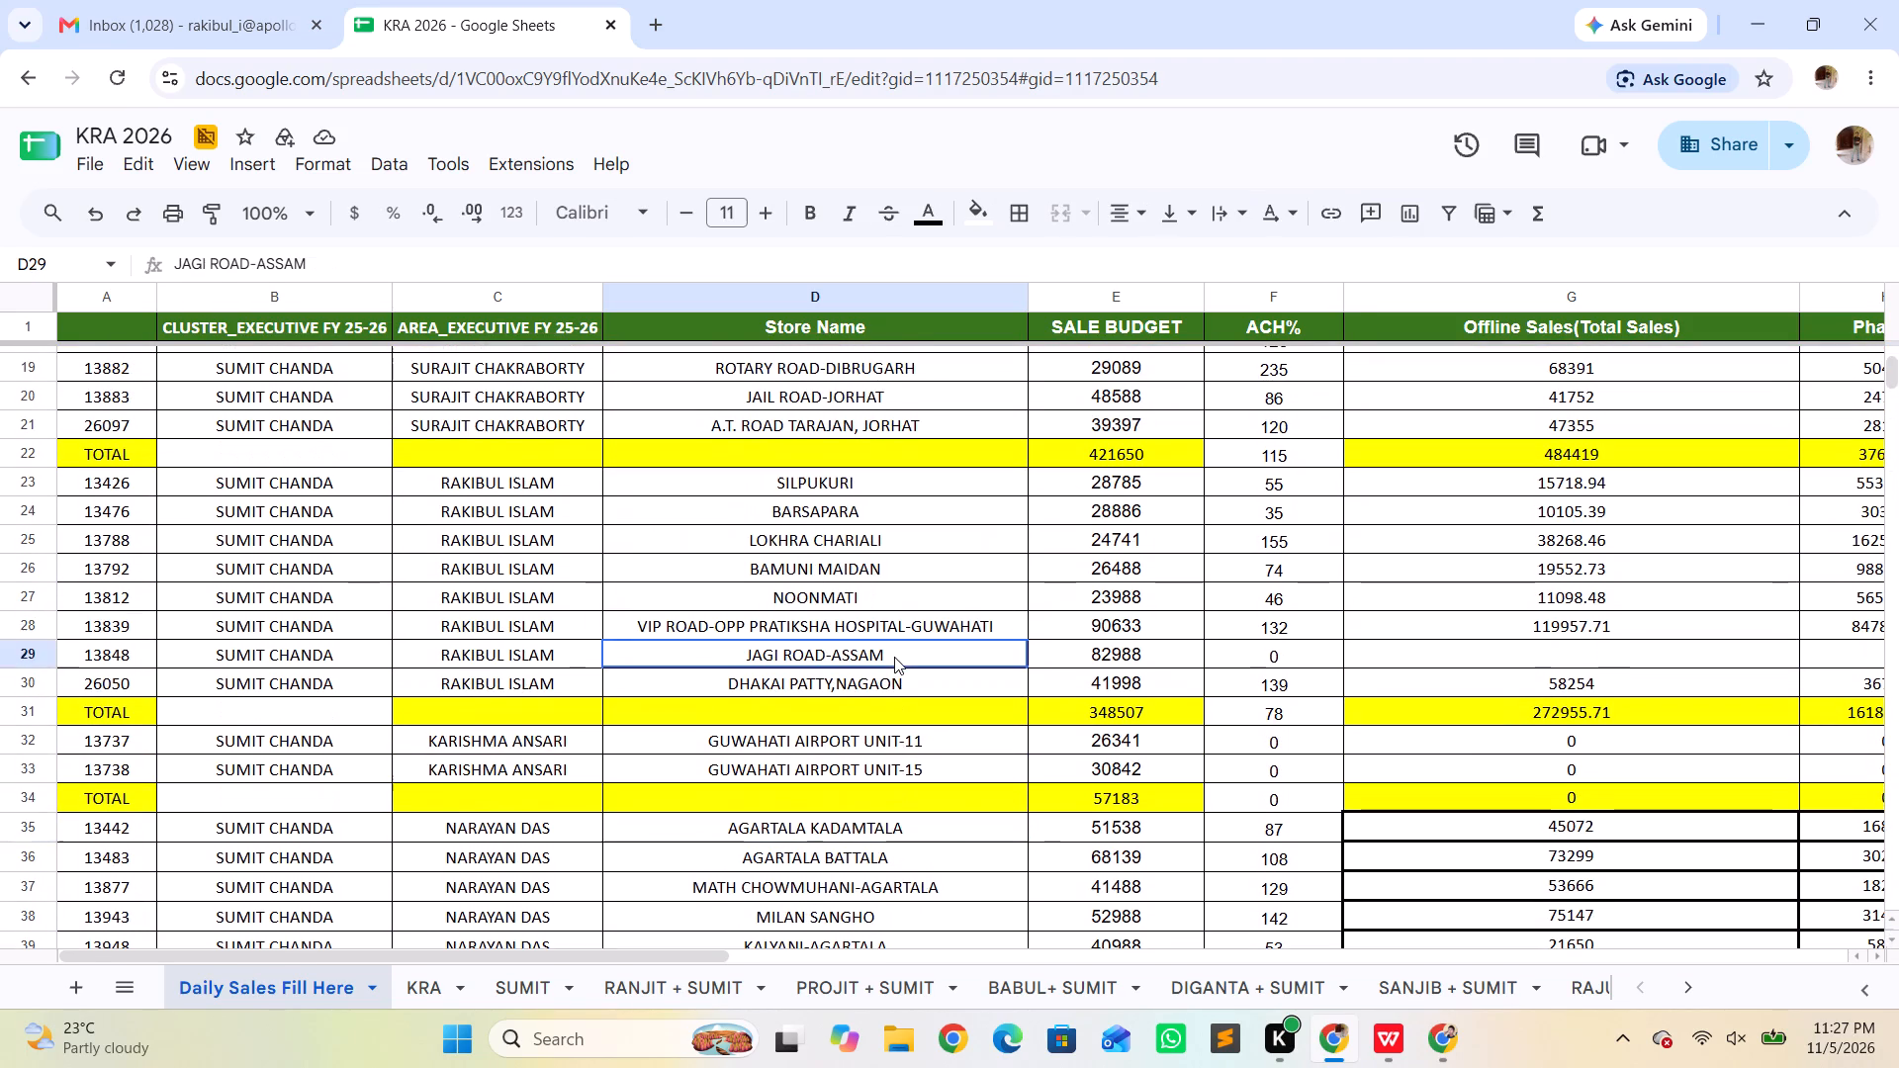
pyautogui.scroll(3, 867, 534)
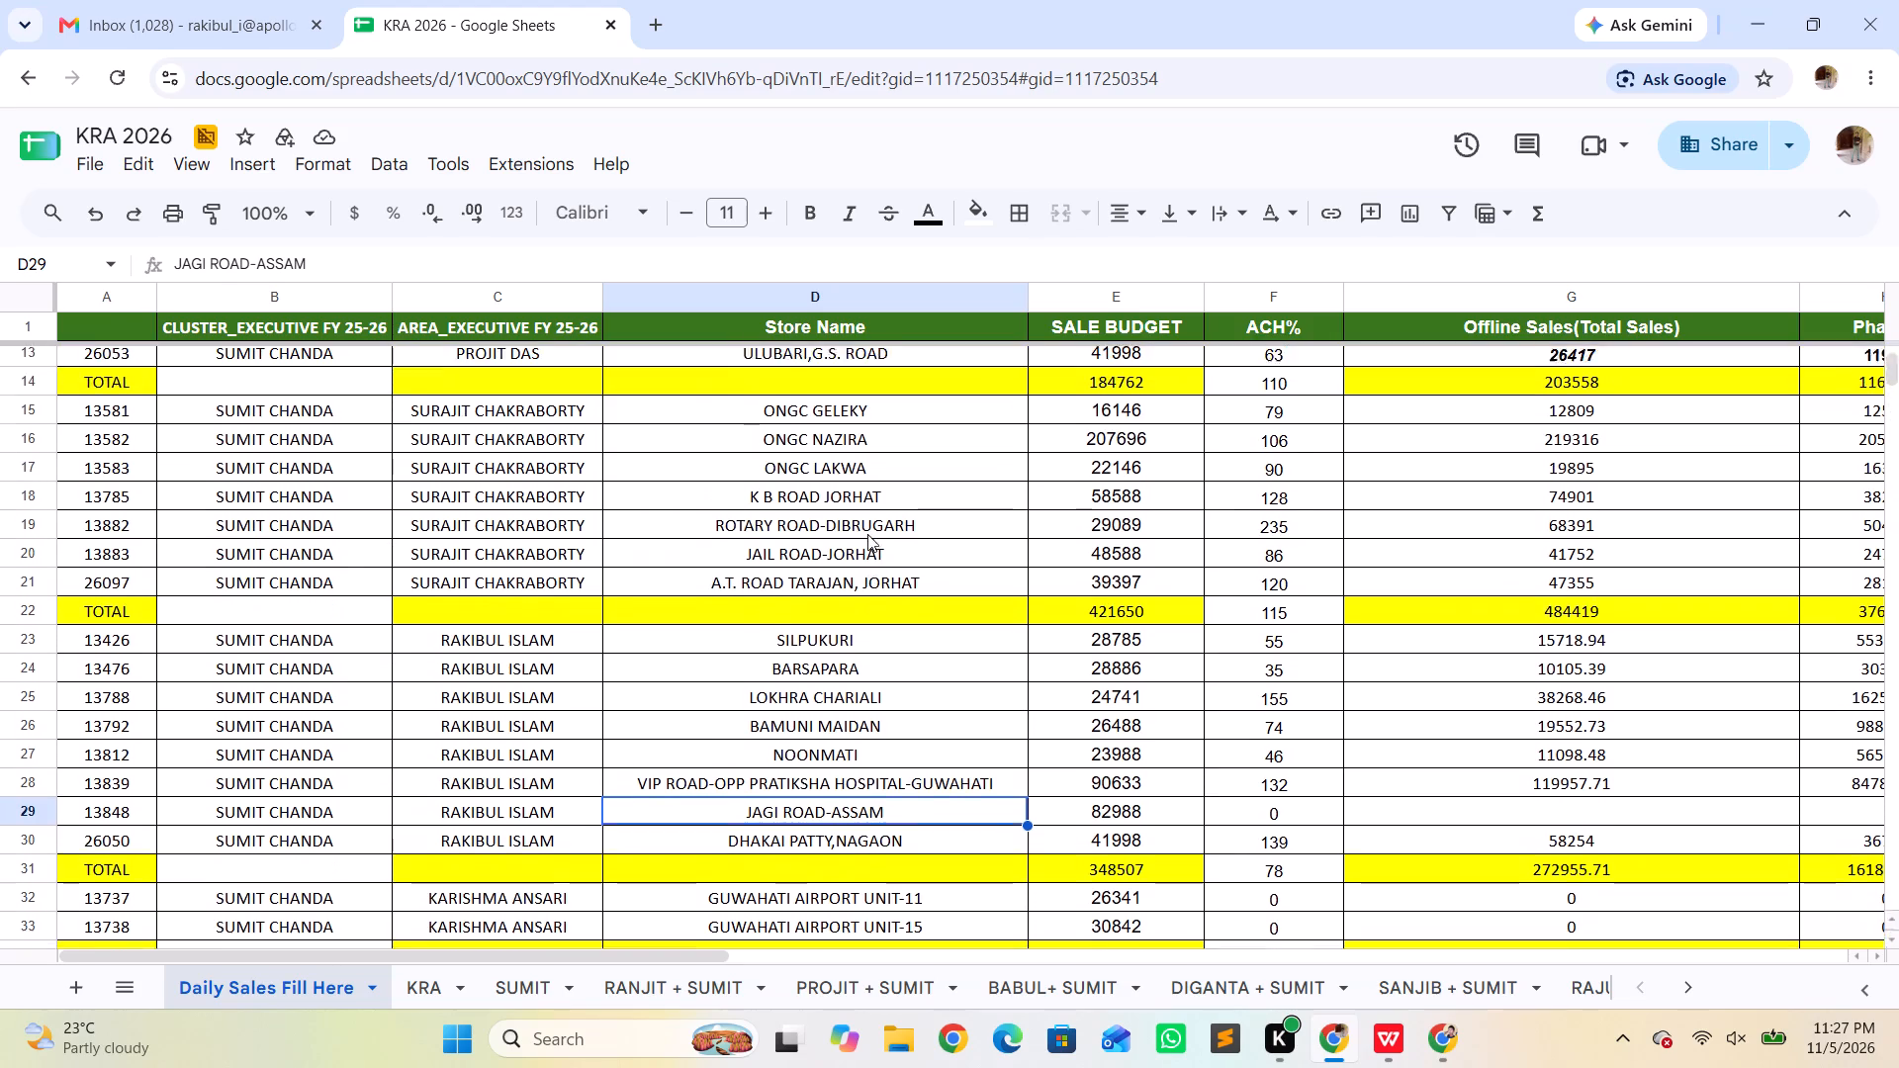
pyautogui.scroll(3, 867, 534)
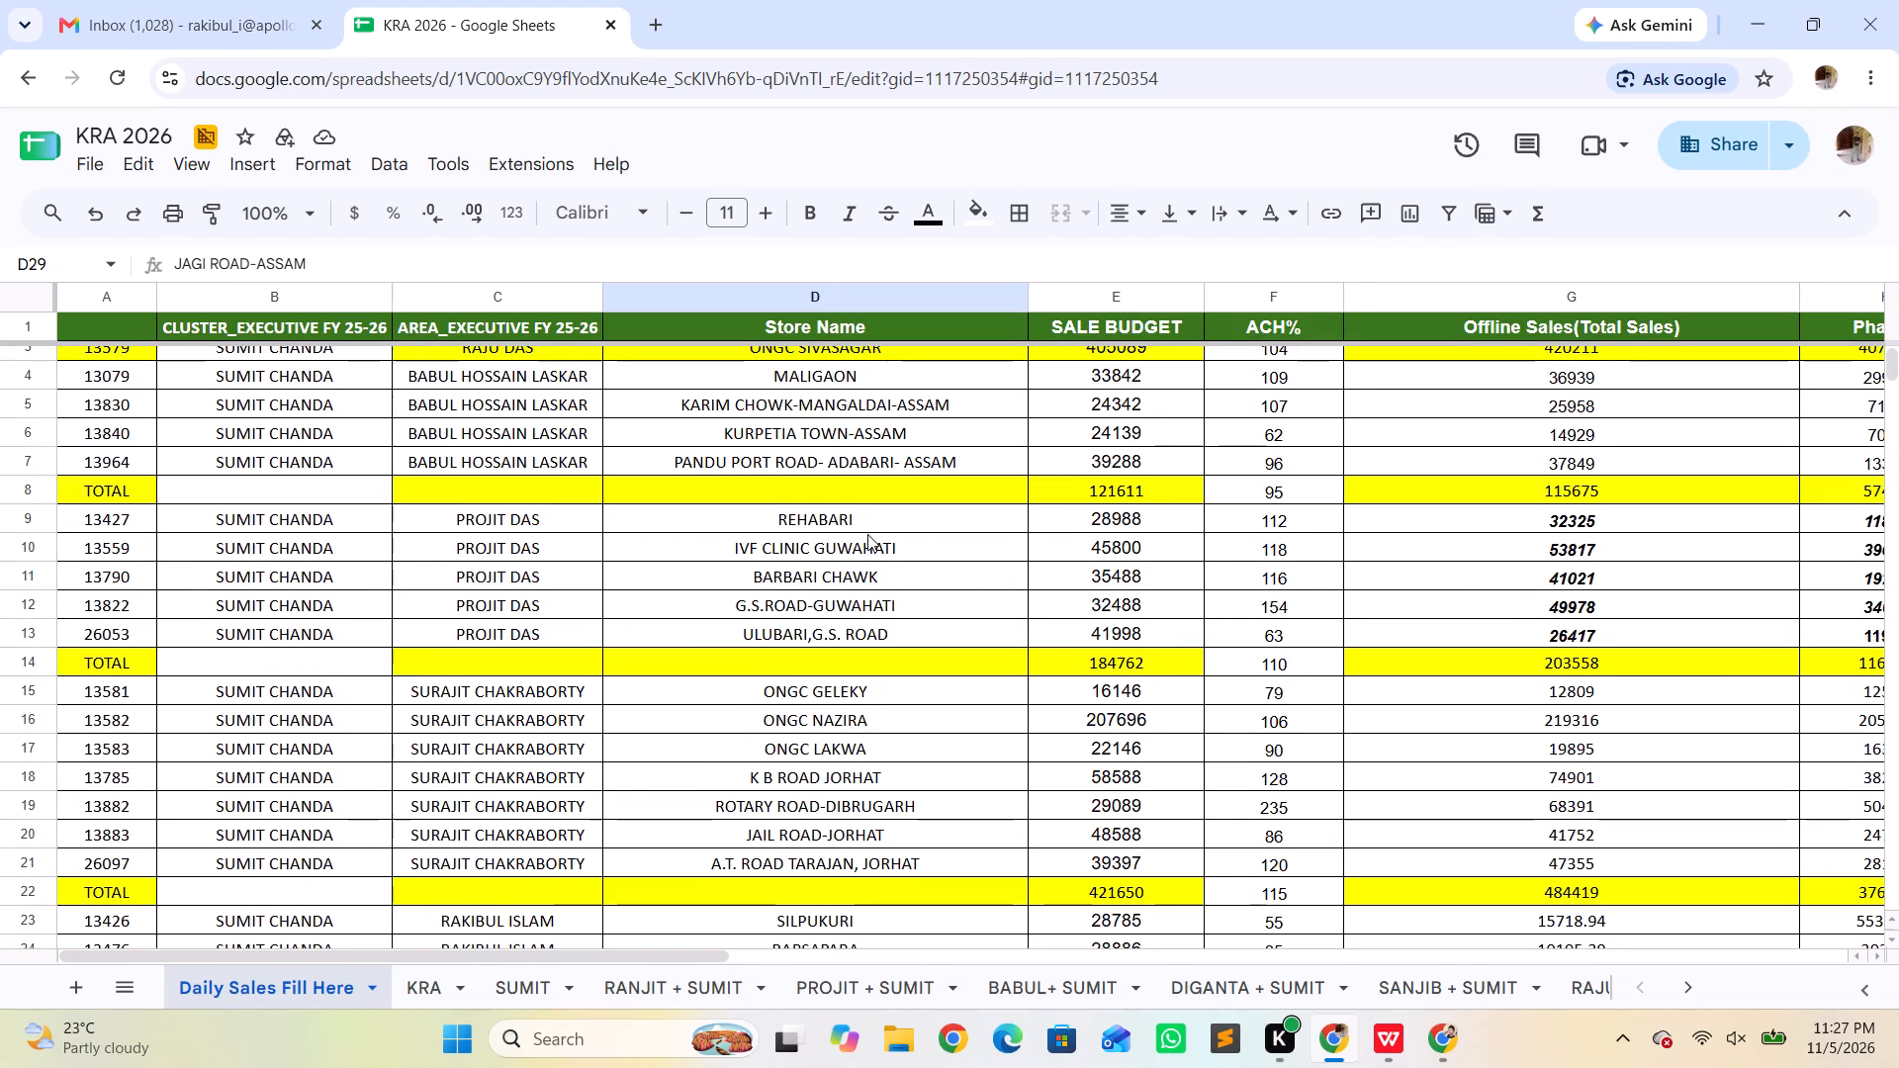